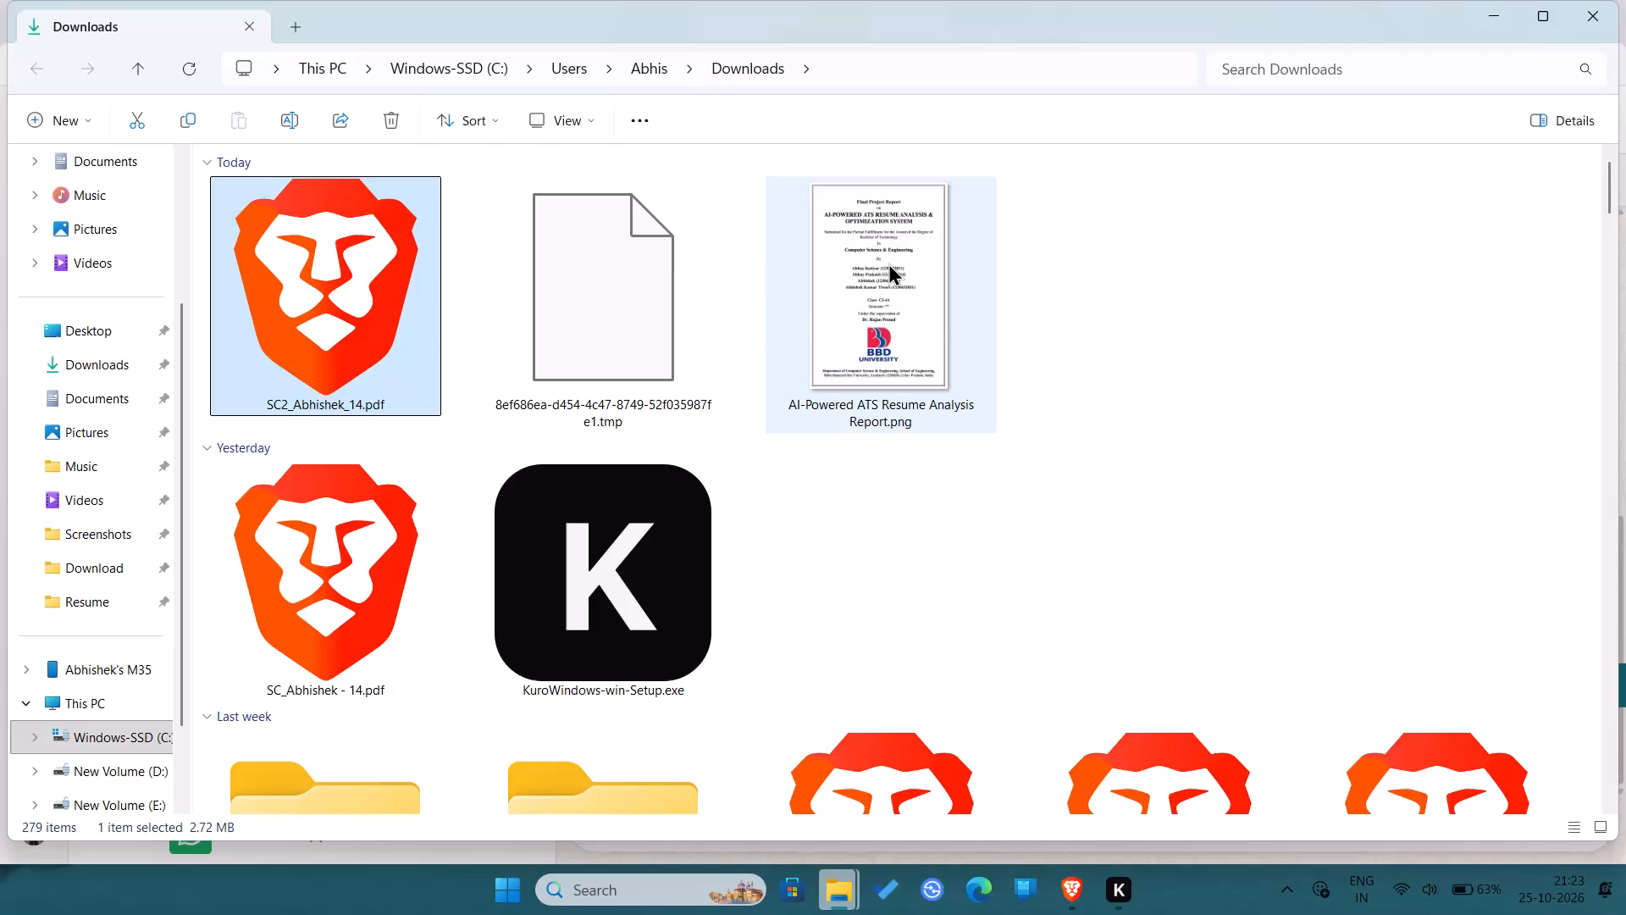
Open AI-Powered ATS Resume Analysis Report.png, examine the report's title page up close, and close the image.
double_click(888, 263)
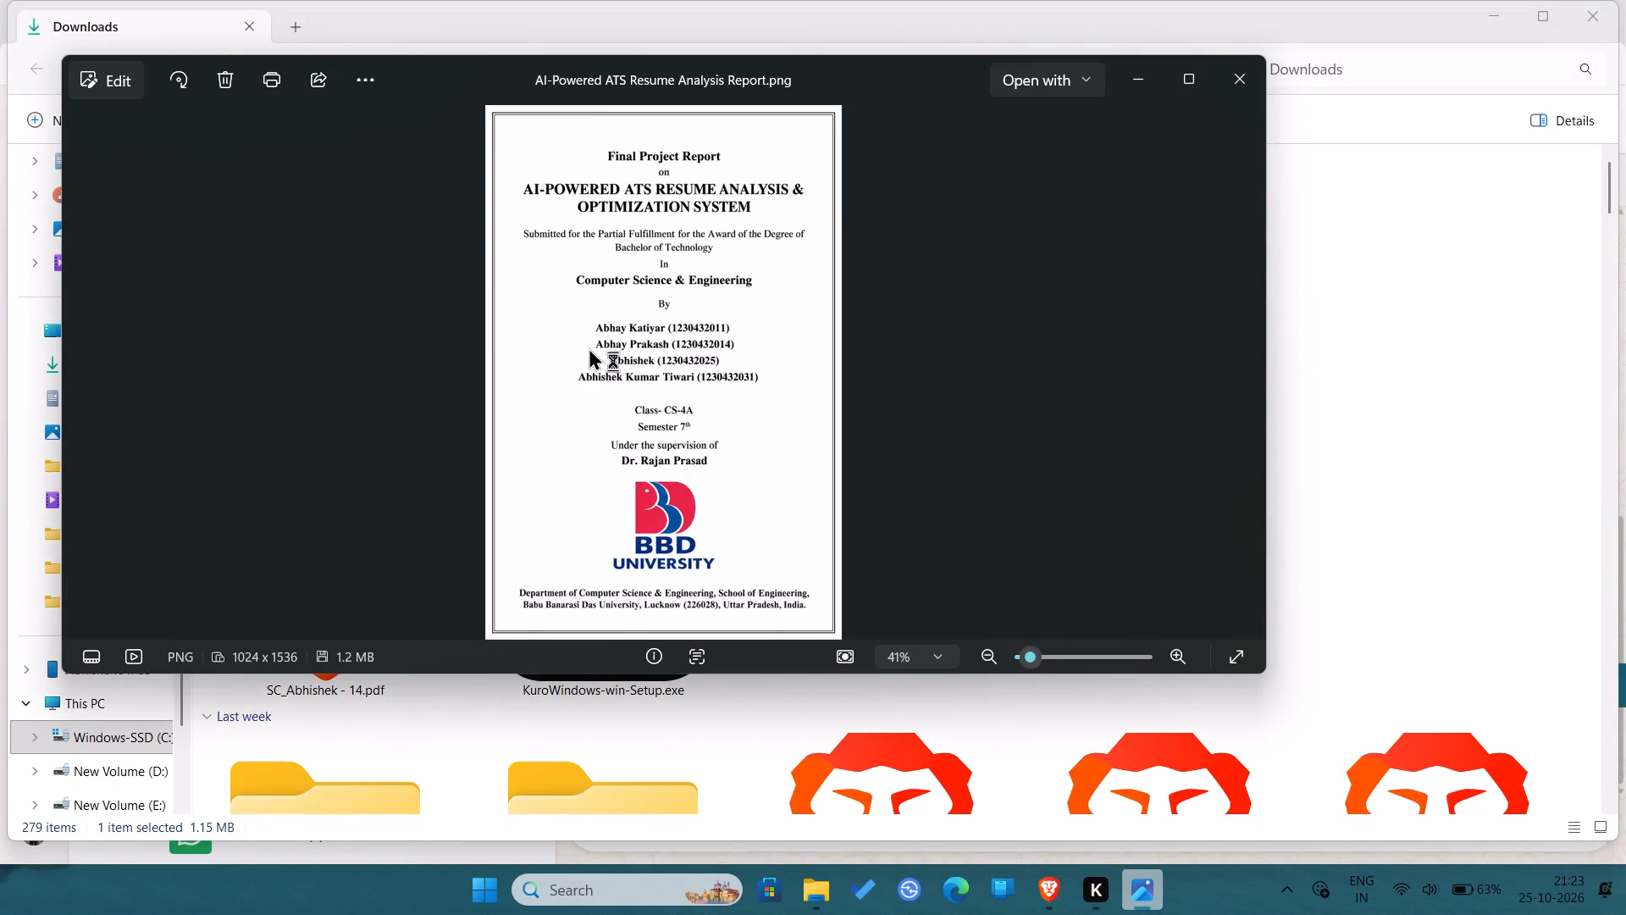
ctrl+scroll(589, 347, up, 5)
drag(589, 347, 657, 535)
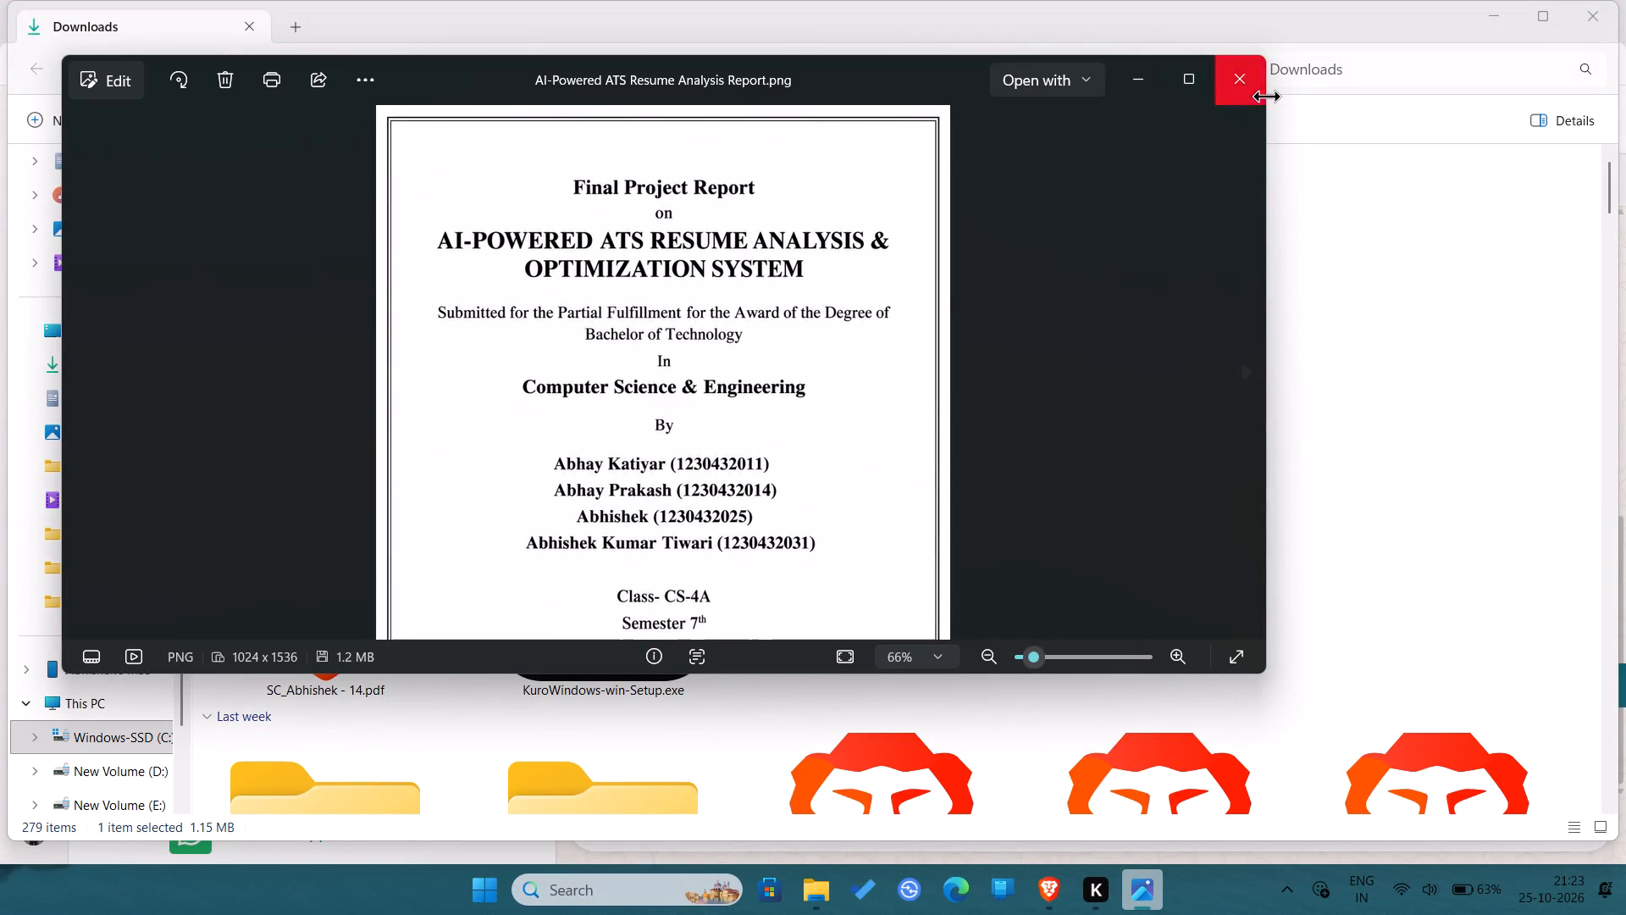
click(1242, 91)
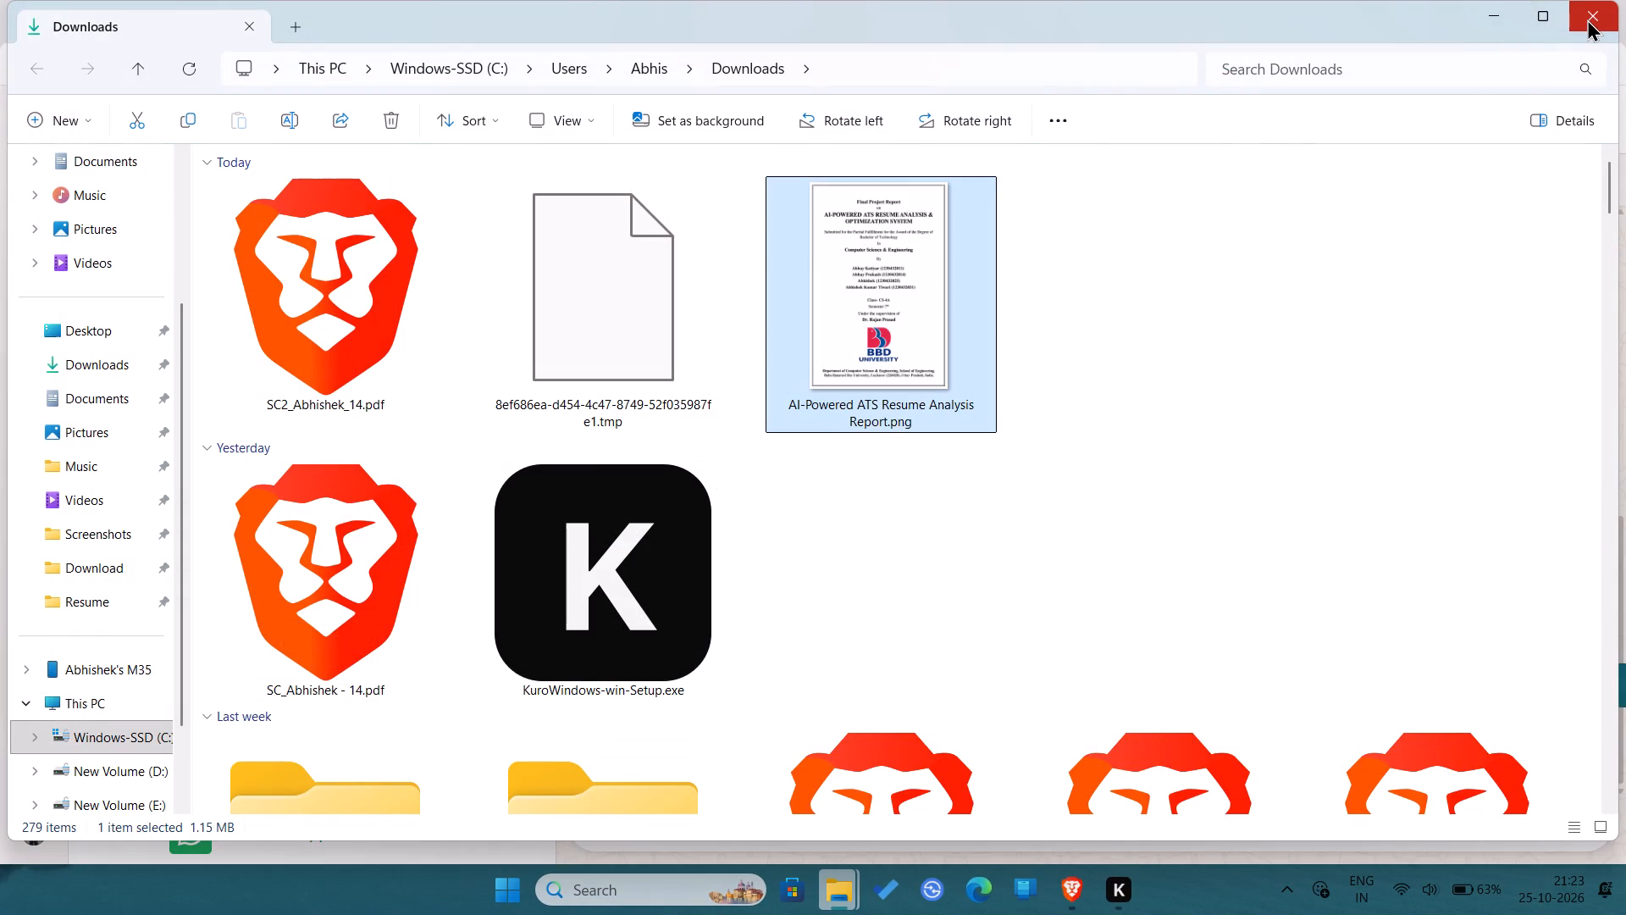
Look through the Downloads files, switch to the Download folder on New Volume (D:), and browse its files.
scroll(685, 564, down, 6)
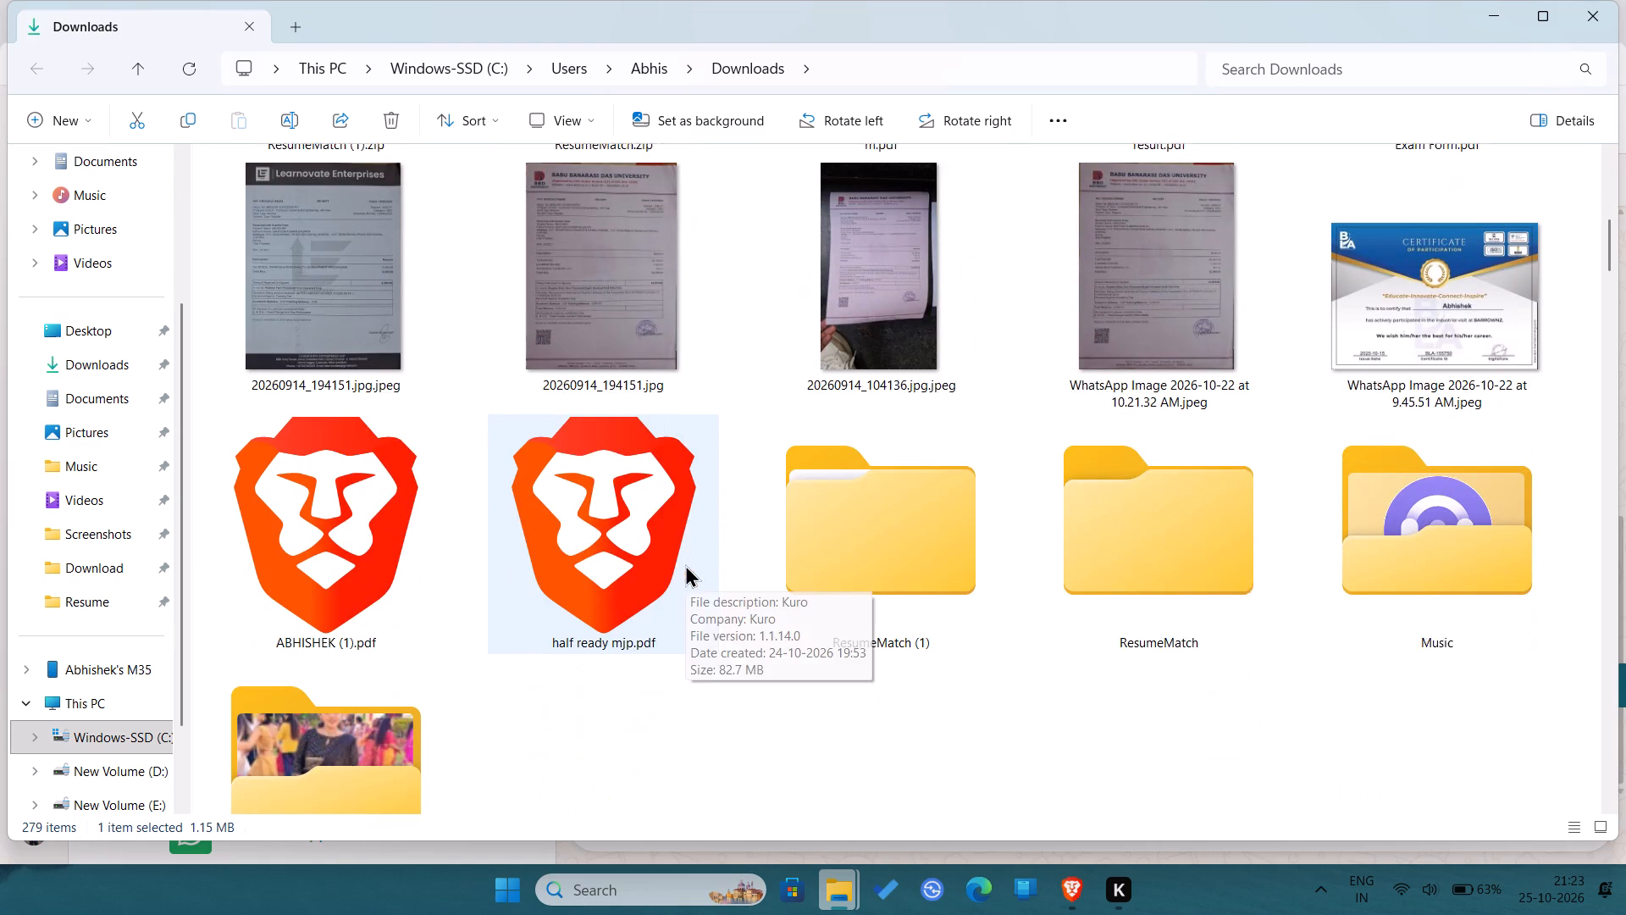
click(78, 562)
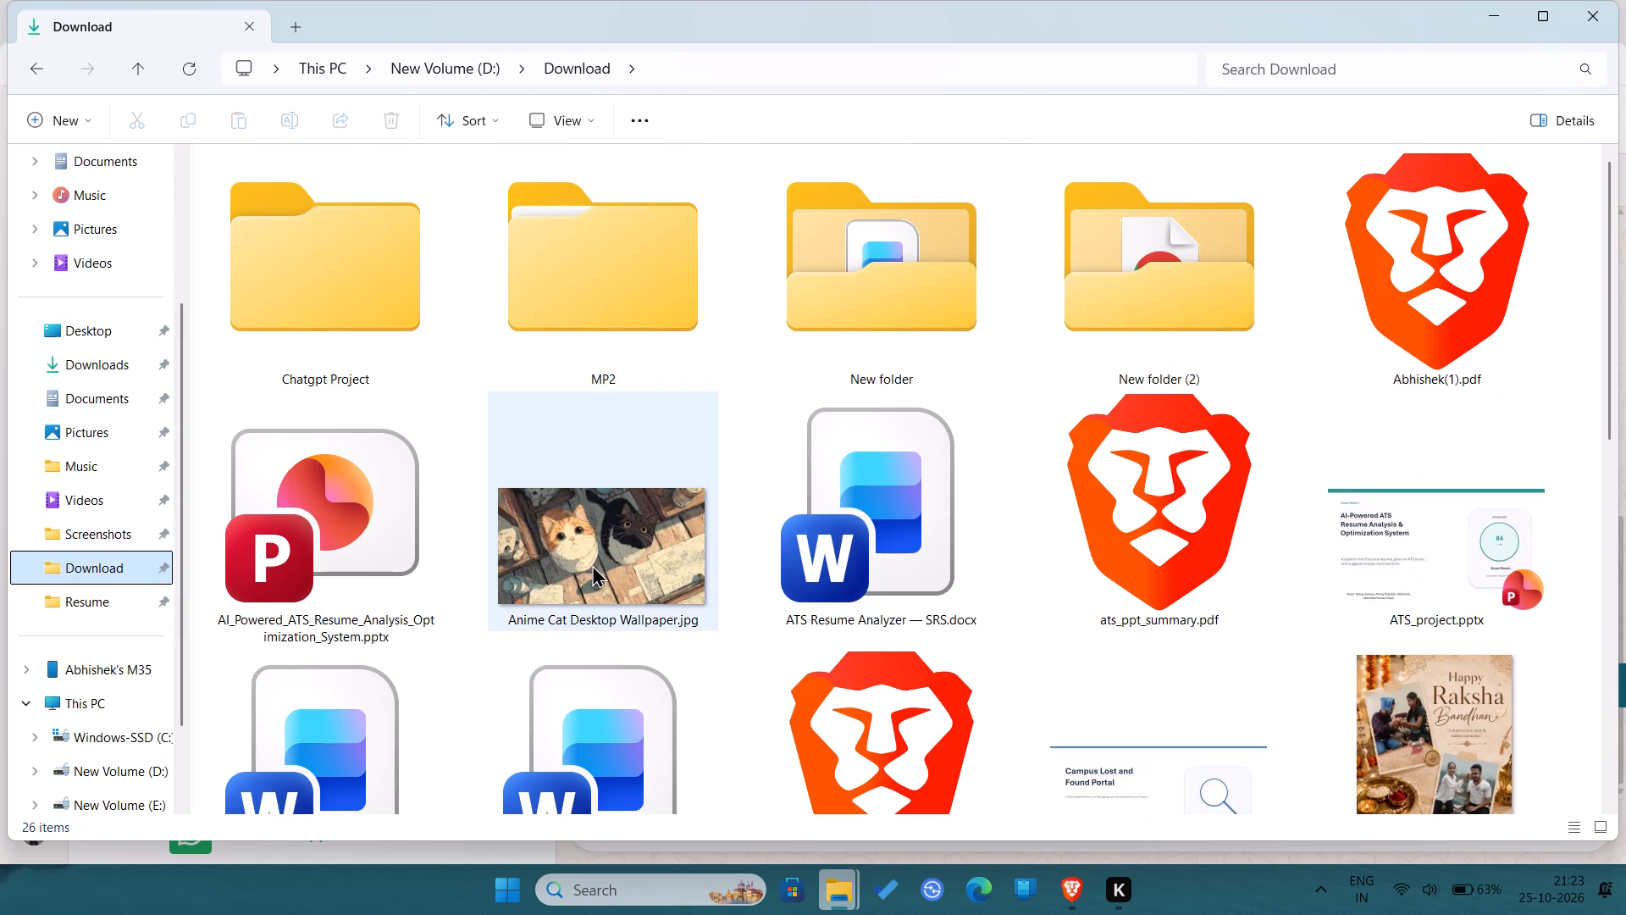
scroll(657, 451, down, 3)
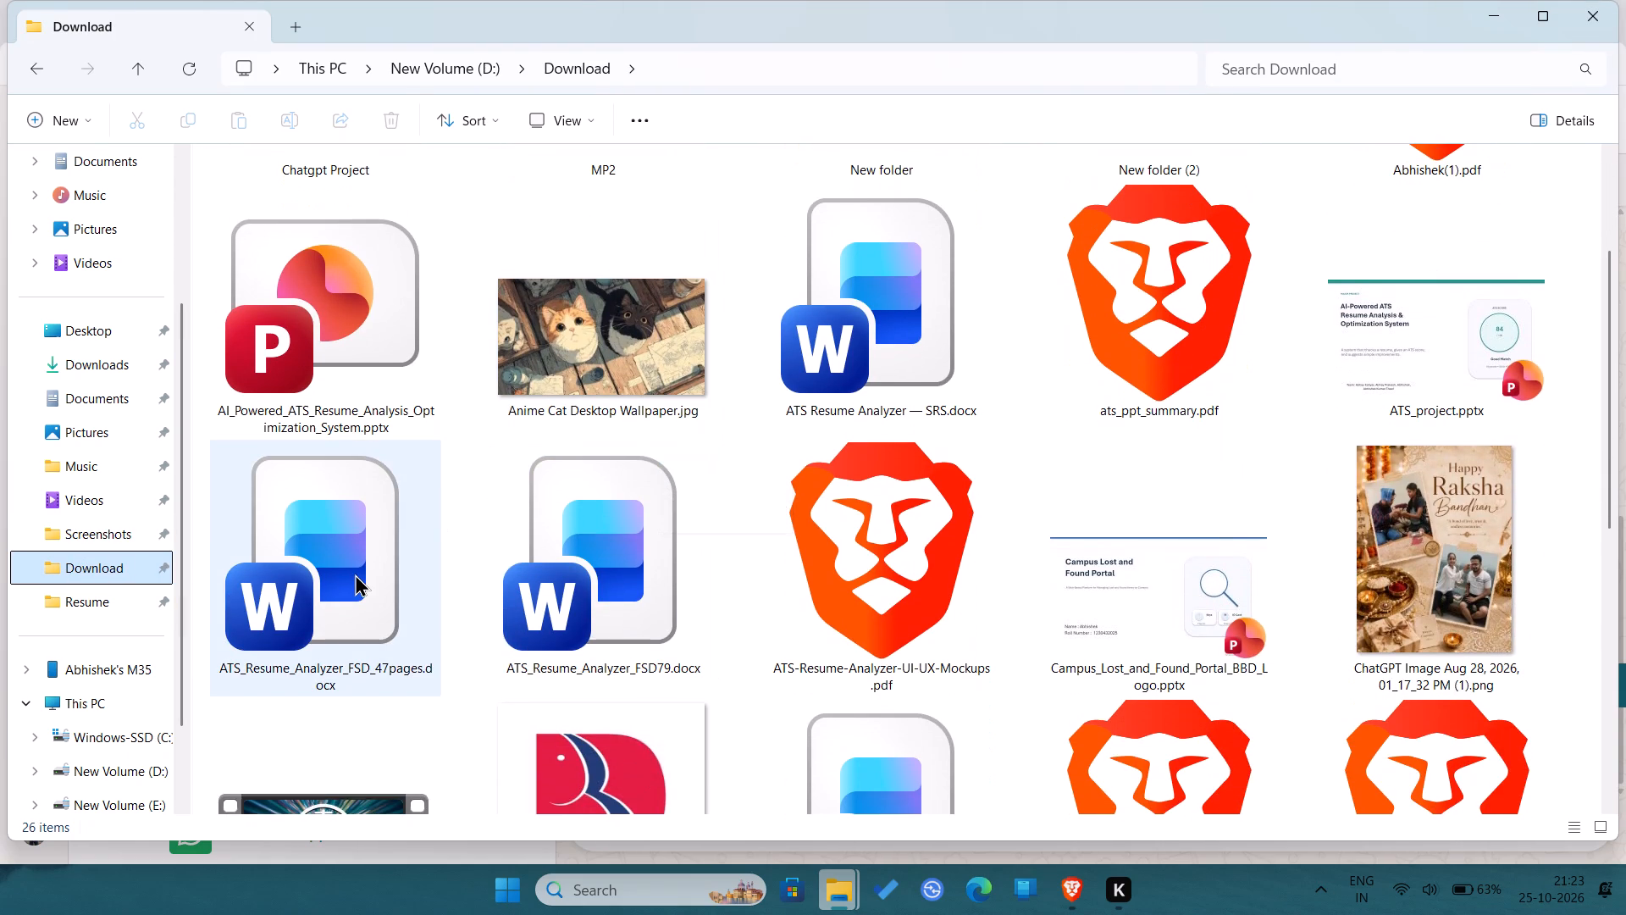
Open ATS_Resume_Analyzer_FSD_47pages.docx from the Download folder.
double_click(355, 574)
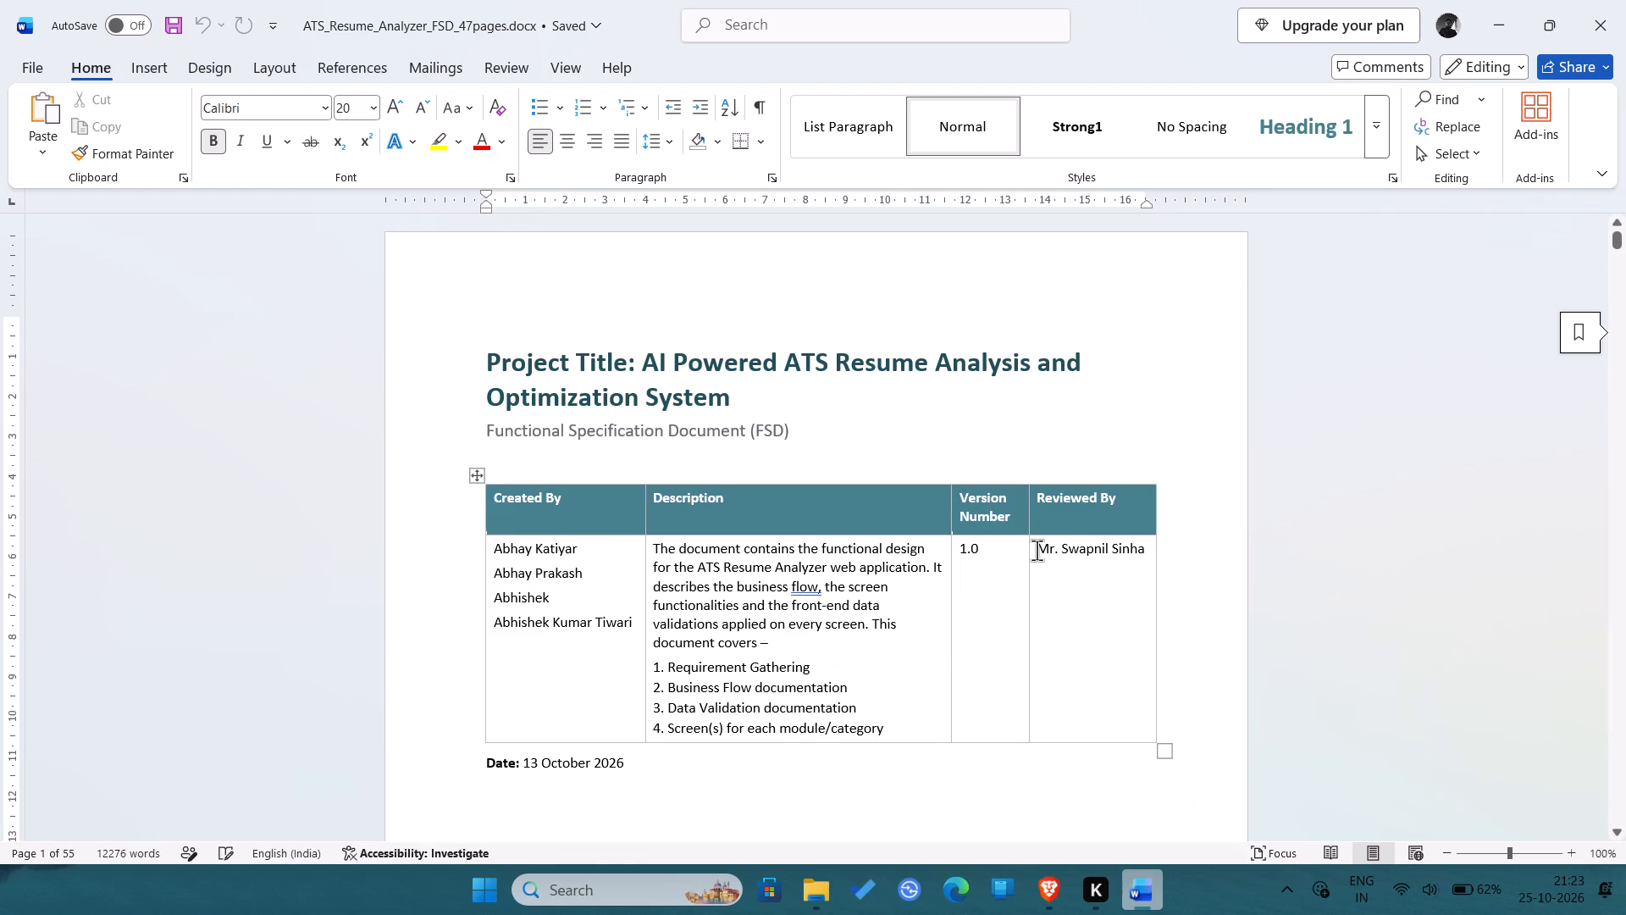
Replace the name in the Reviewed By cell of the cover table with the new reviewer's name, using the title Dr.
drag(1037, 550, 1139, 553)
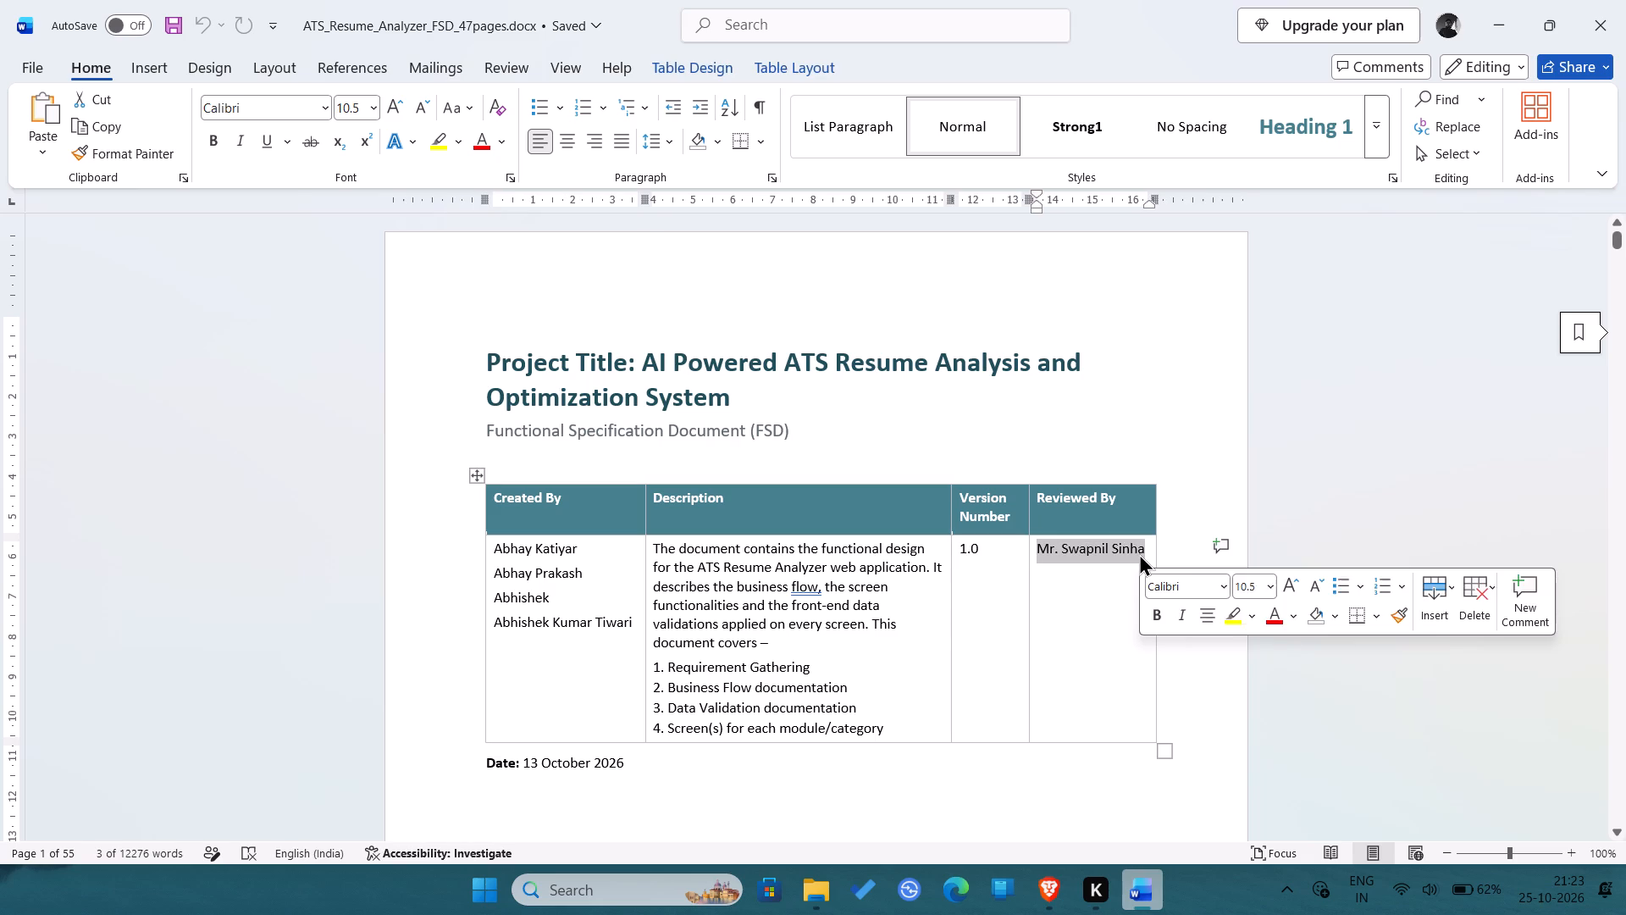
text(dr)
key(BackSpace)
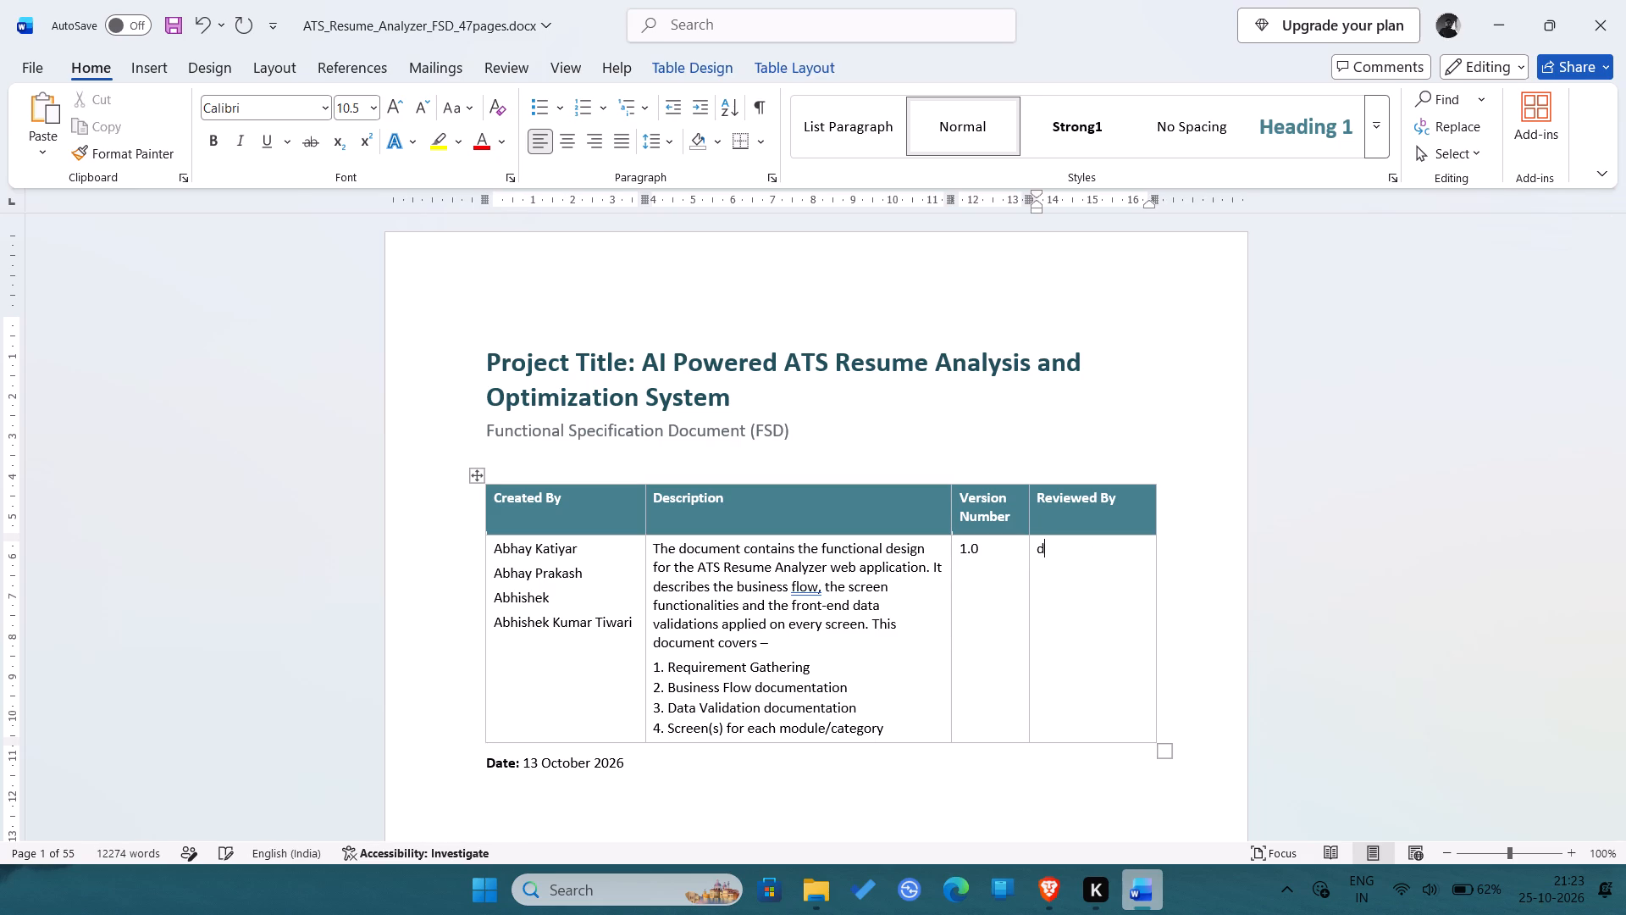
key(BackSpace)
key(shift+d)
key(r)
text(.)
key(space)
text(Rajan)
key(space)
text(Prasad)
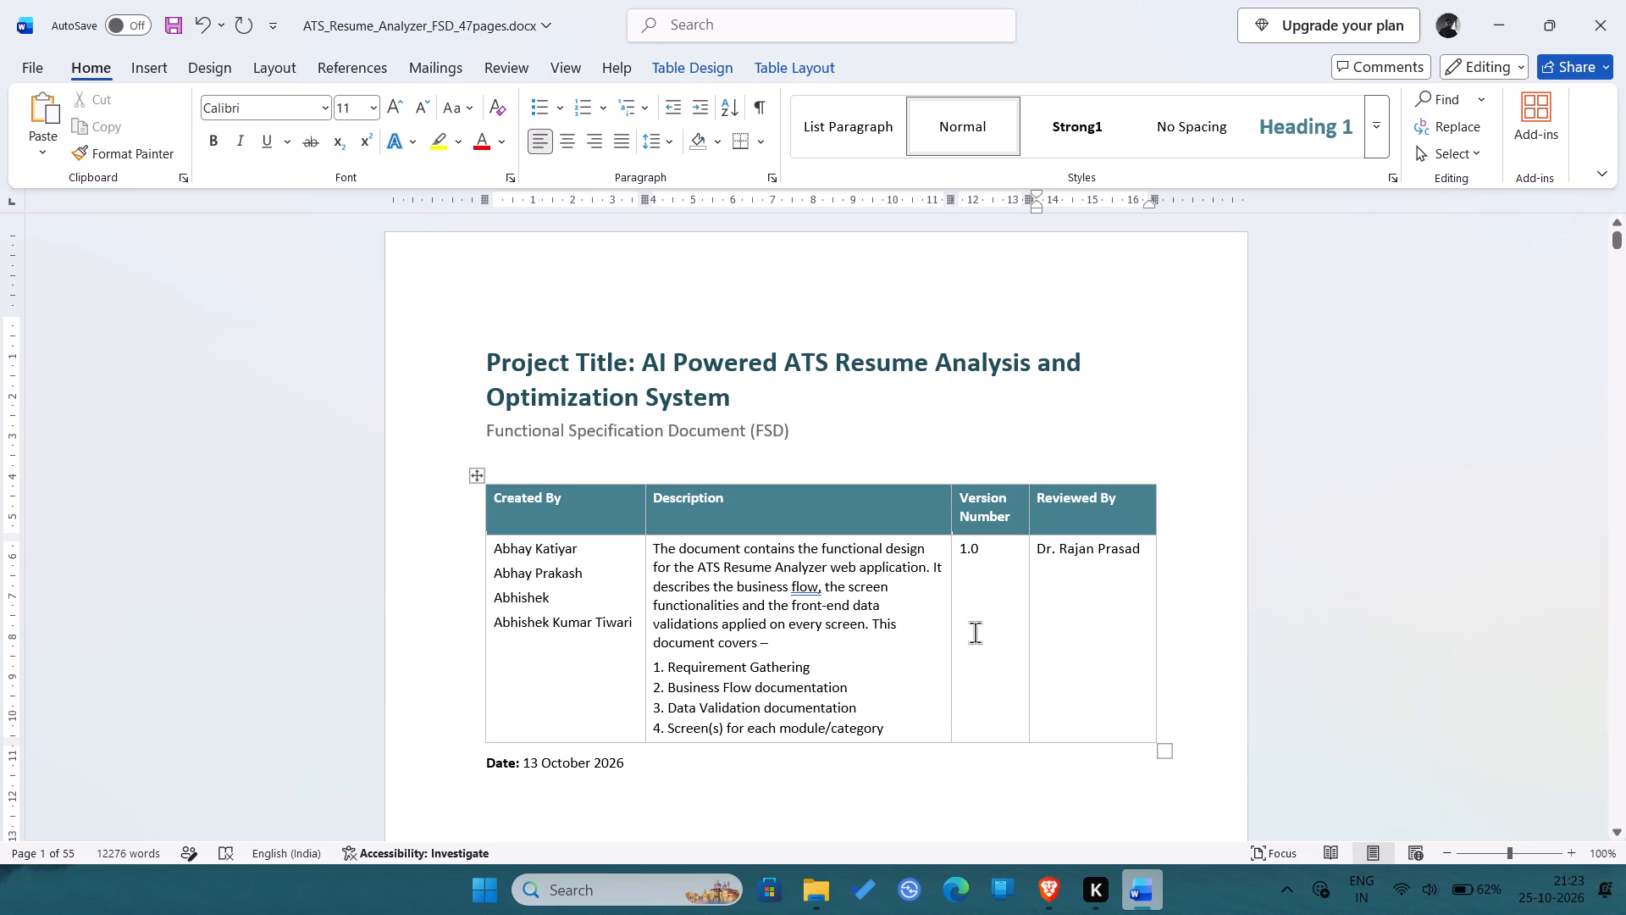
Delete the Date line below the cover table.
drag(644, 770, 492, 762)
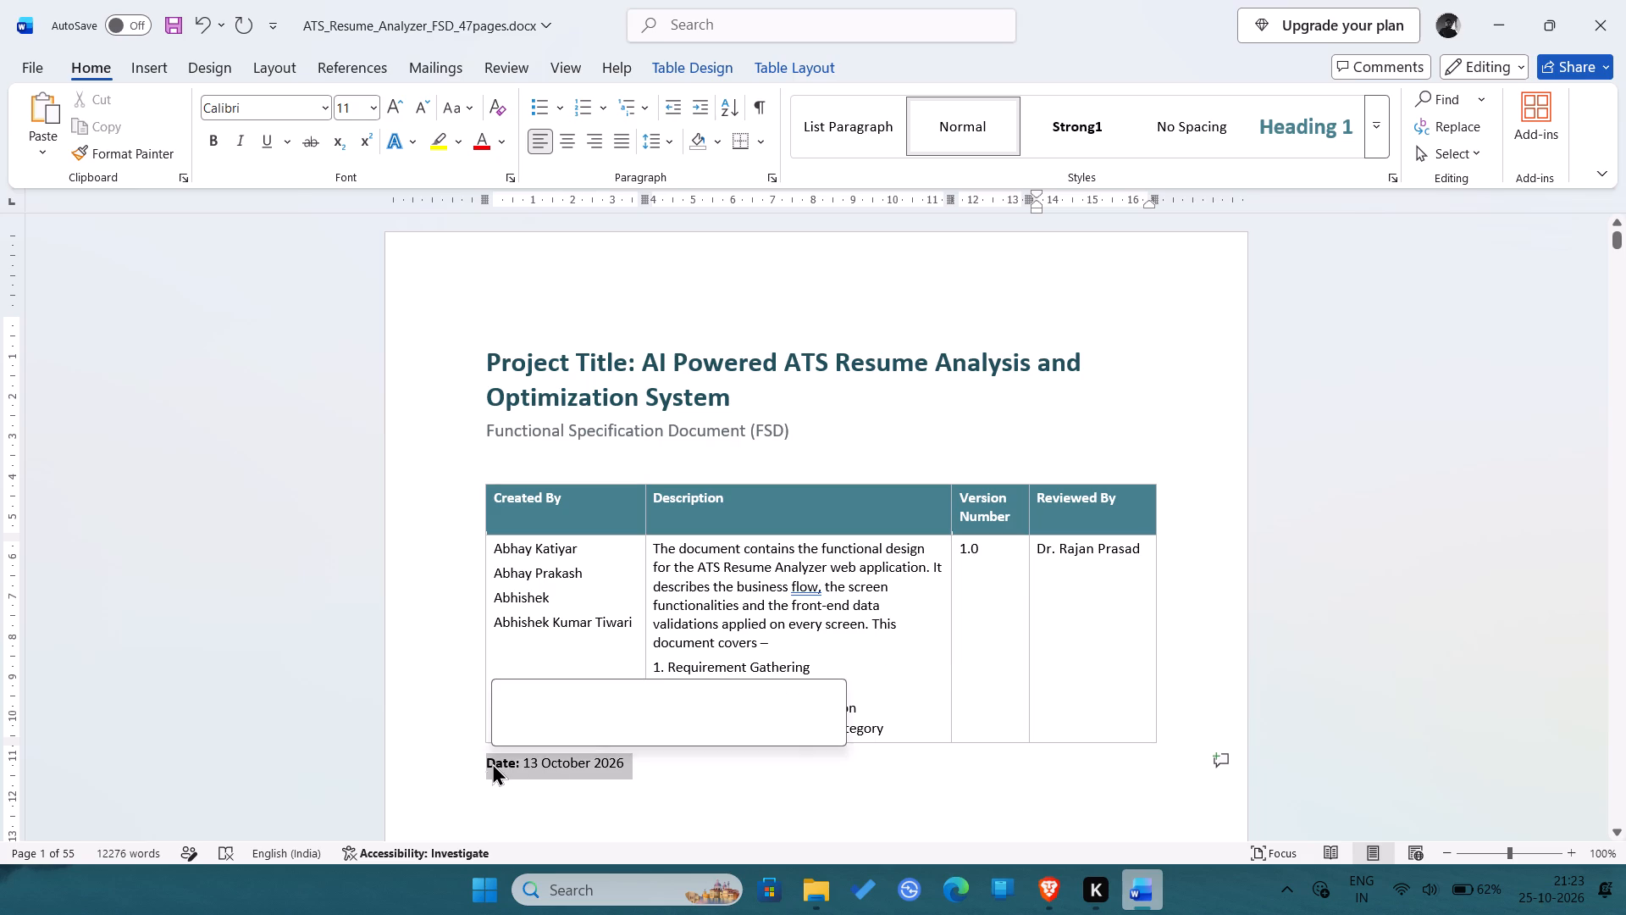
key(Delete)
Look through the screen sections of the functional specification and close the document.
scroll(492, 762, down, 4)
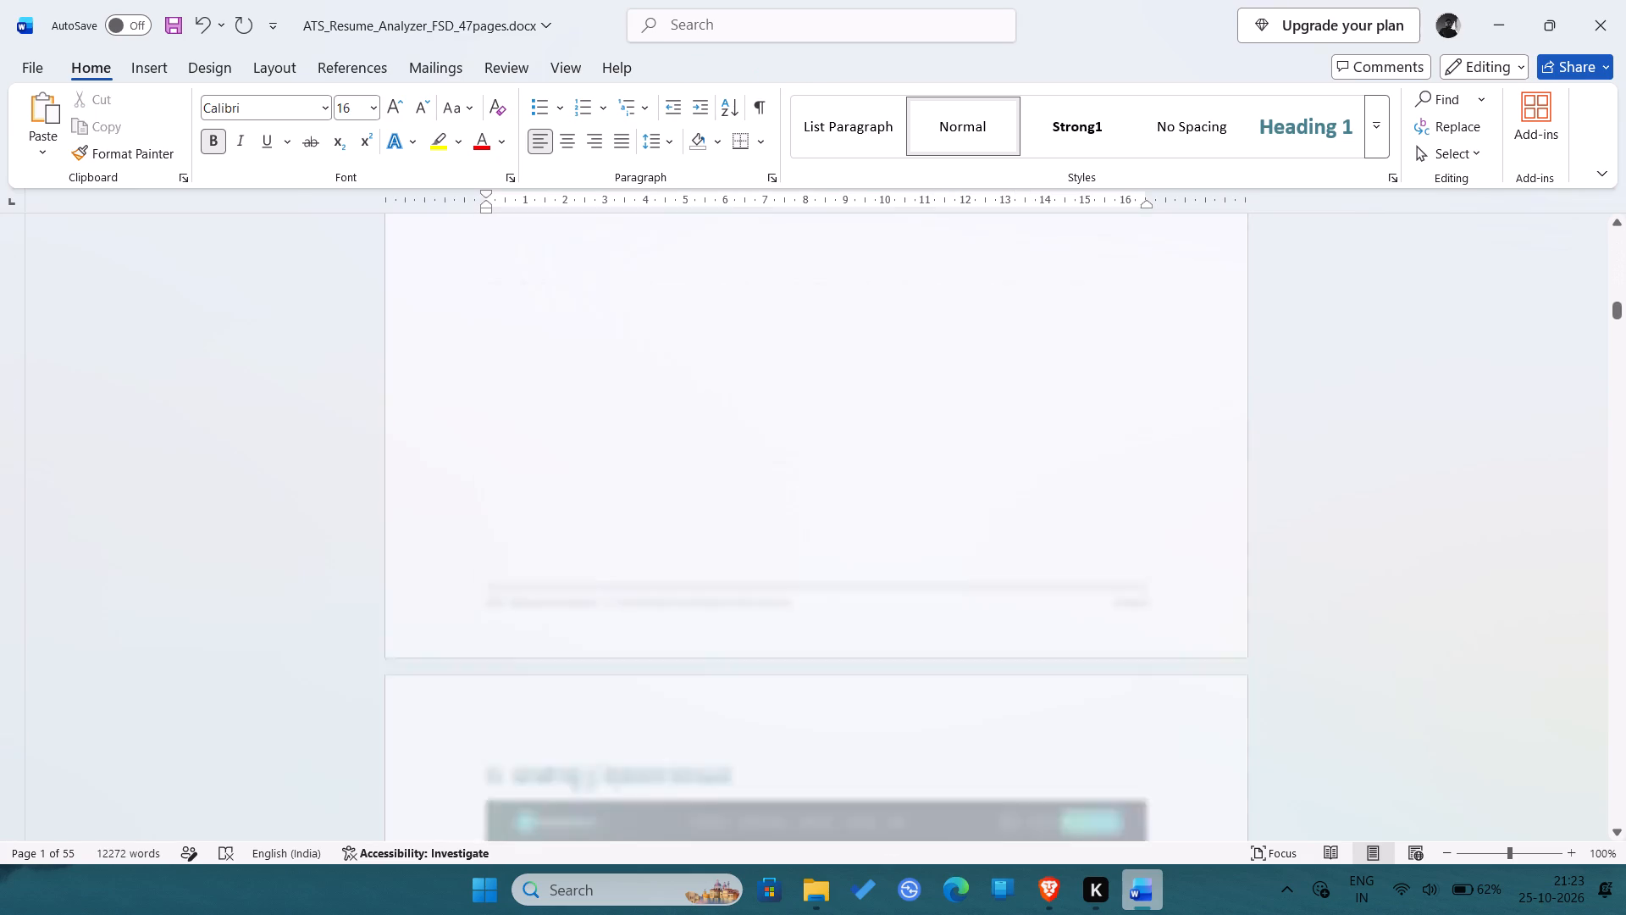
scroll(492, 762, down, 7)
scroll(492, 762, up, 1)
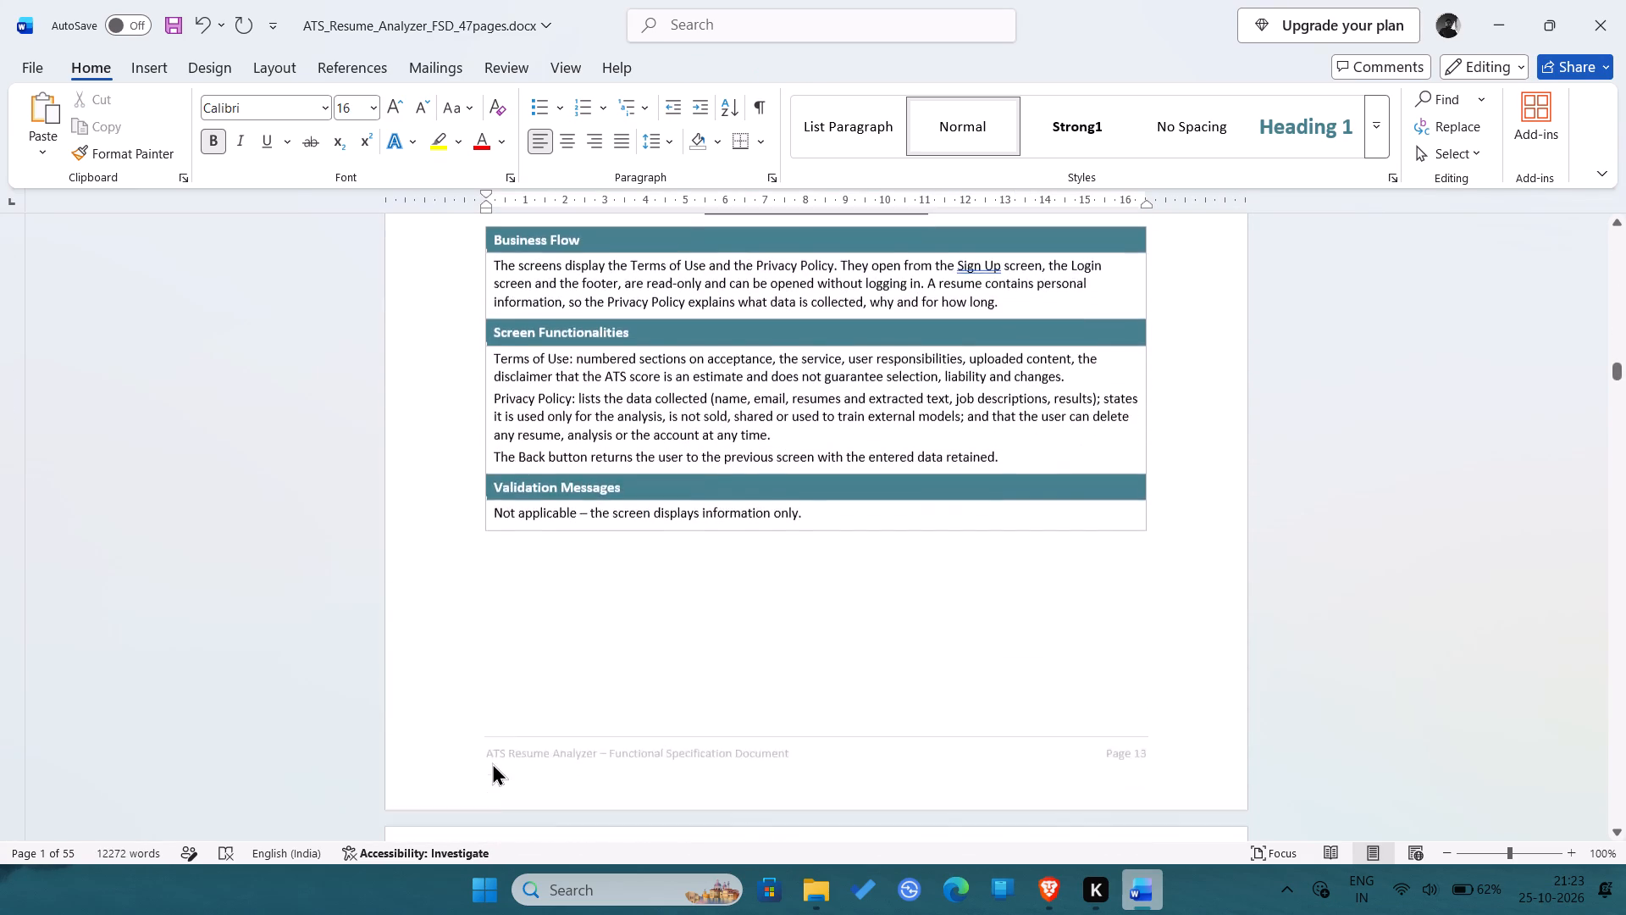
scroll(492, 762, up, 1)
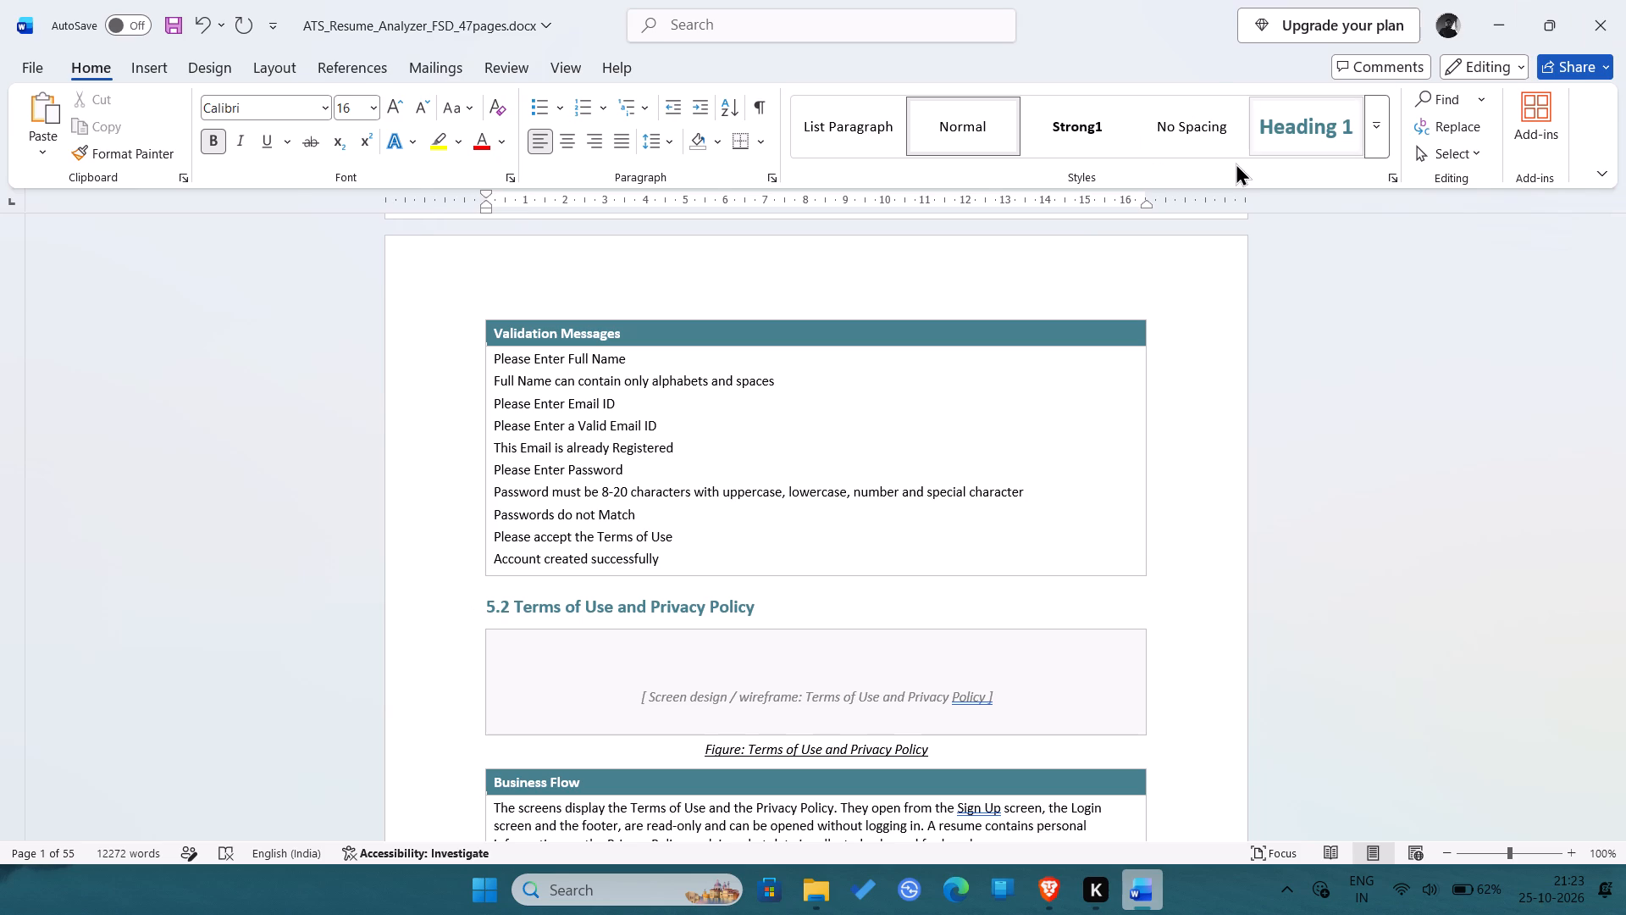
scroll(1236, 163, down, 4)
scroll(1156, 354, down, 9)
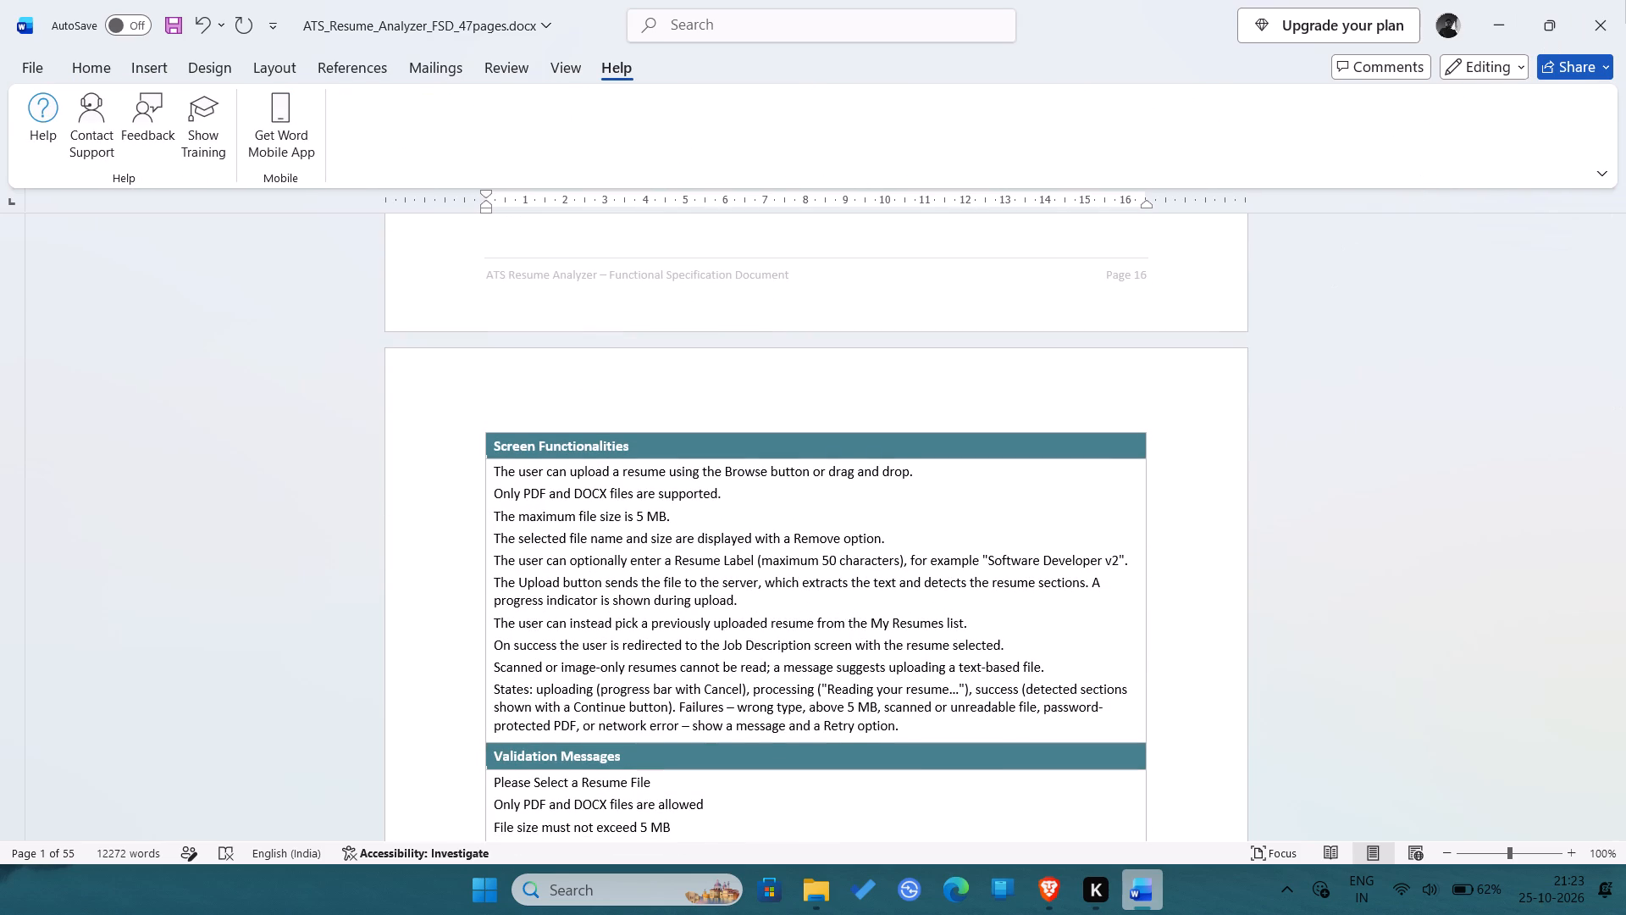
click(1625, 0)
click(882, 586)
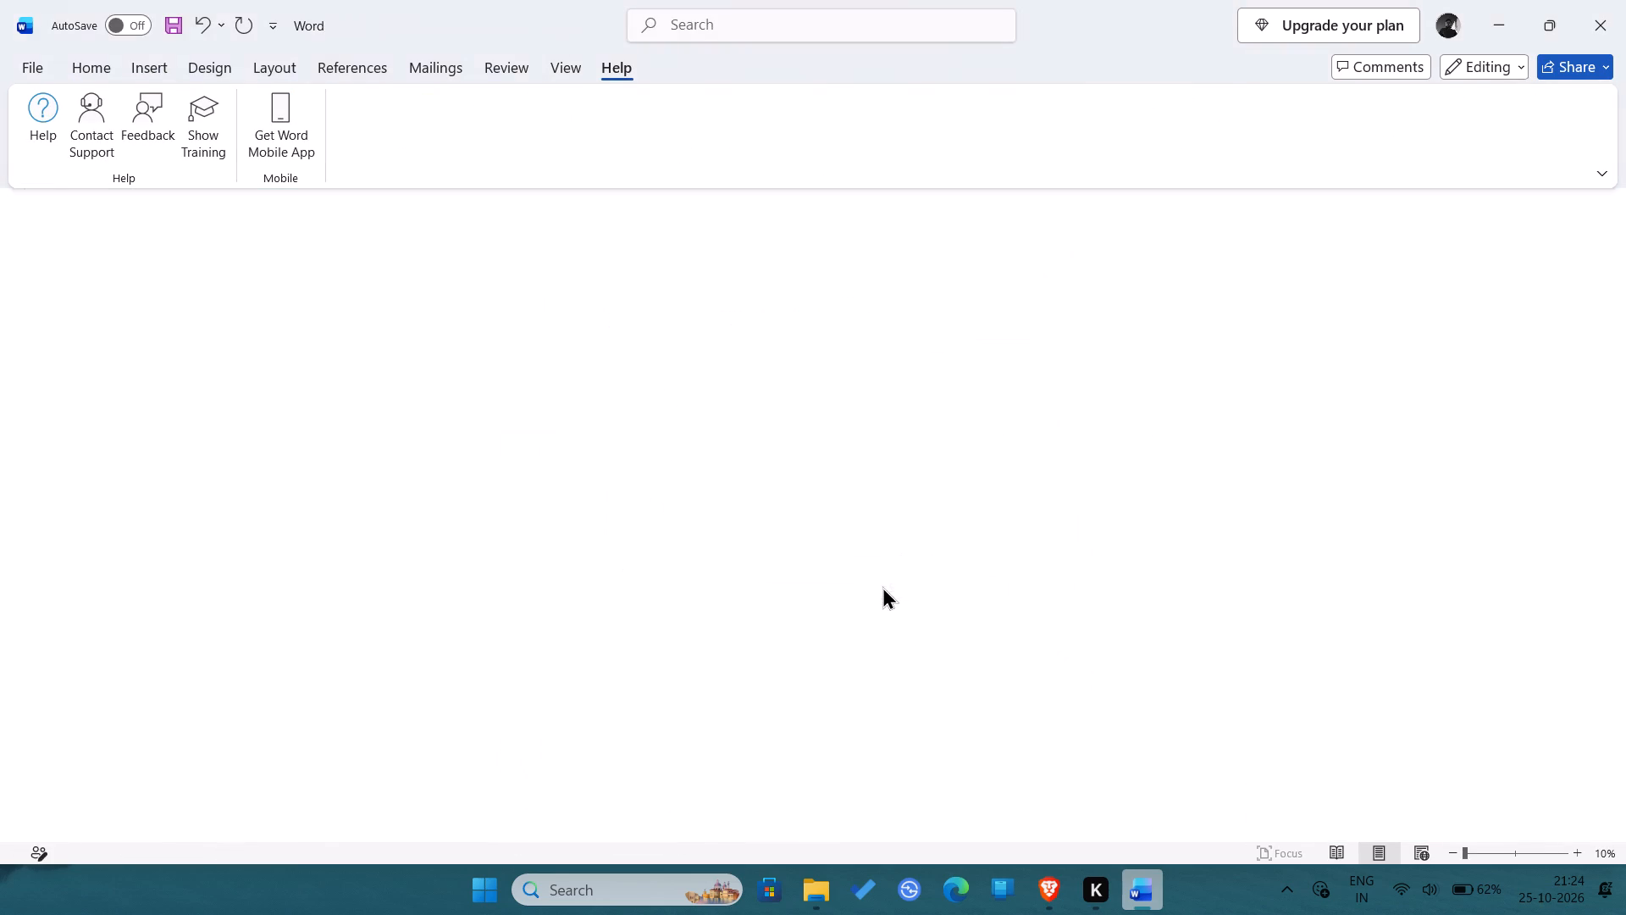
Switch to the Downloads folder and browse its files.
click(113, 358)
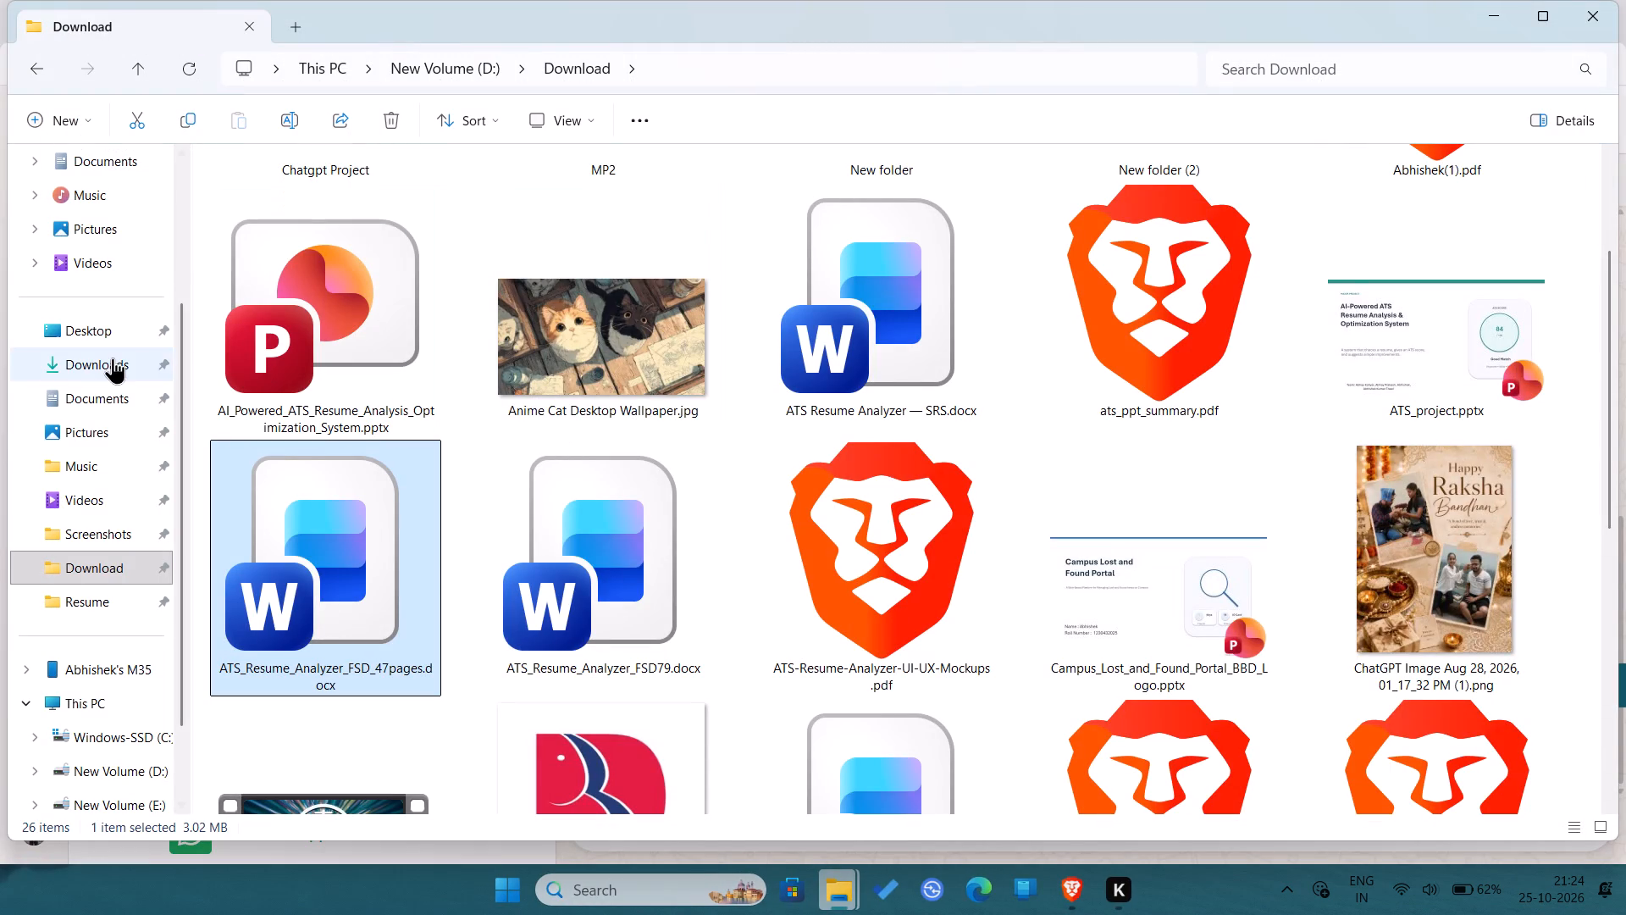
scroll(478, 464, down, 2)
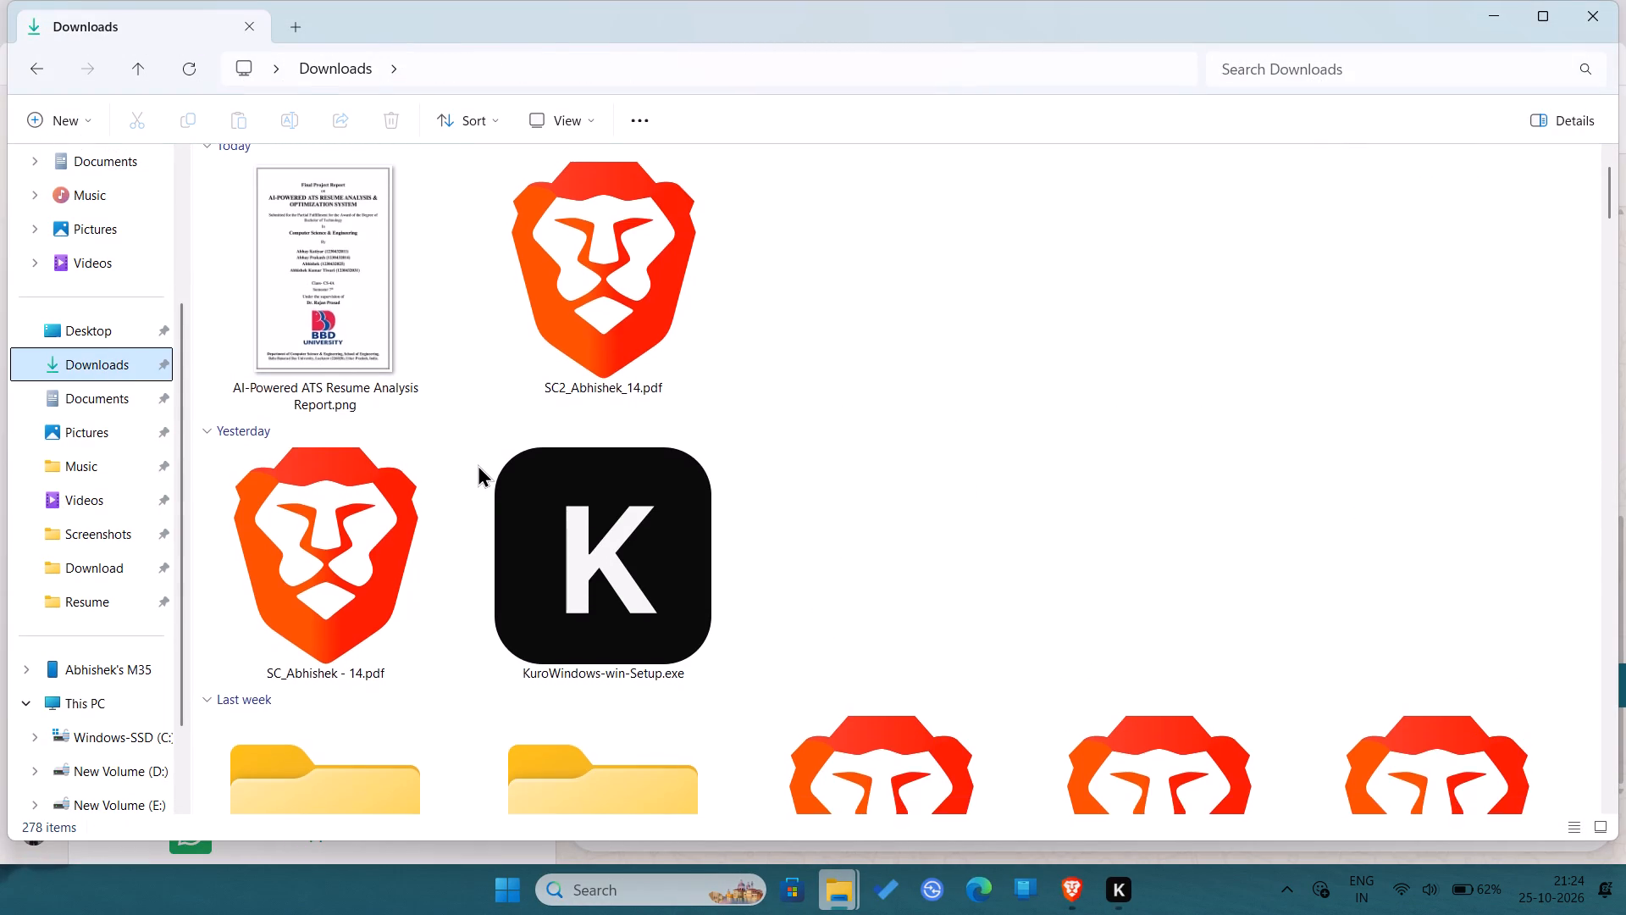
scroll(478, 464, down, 4)
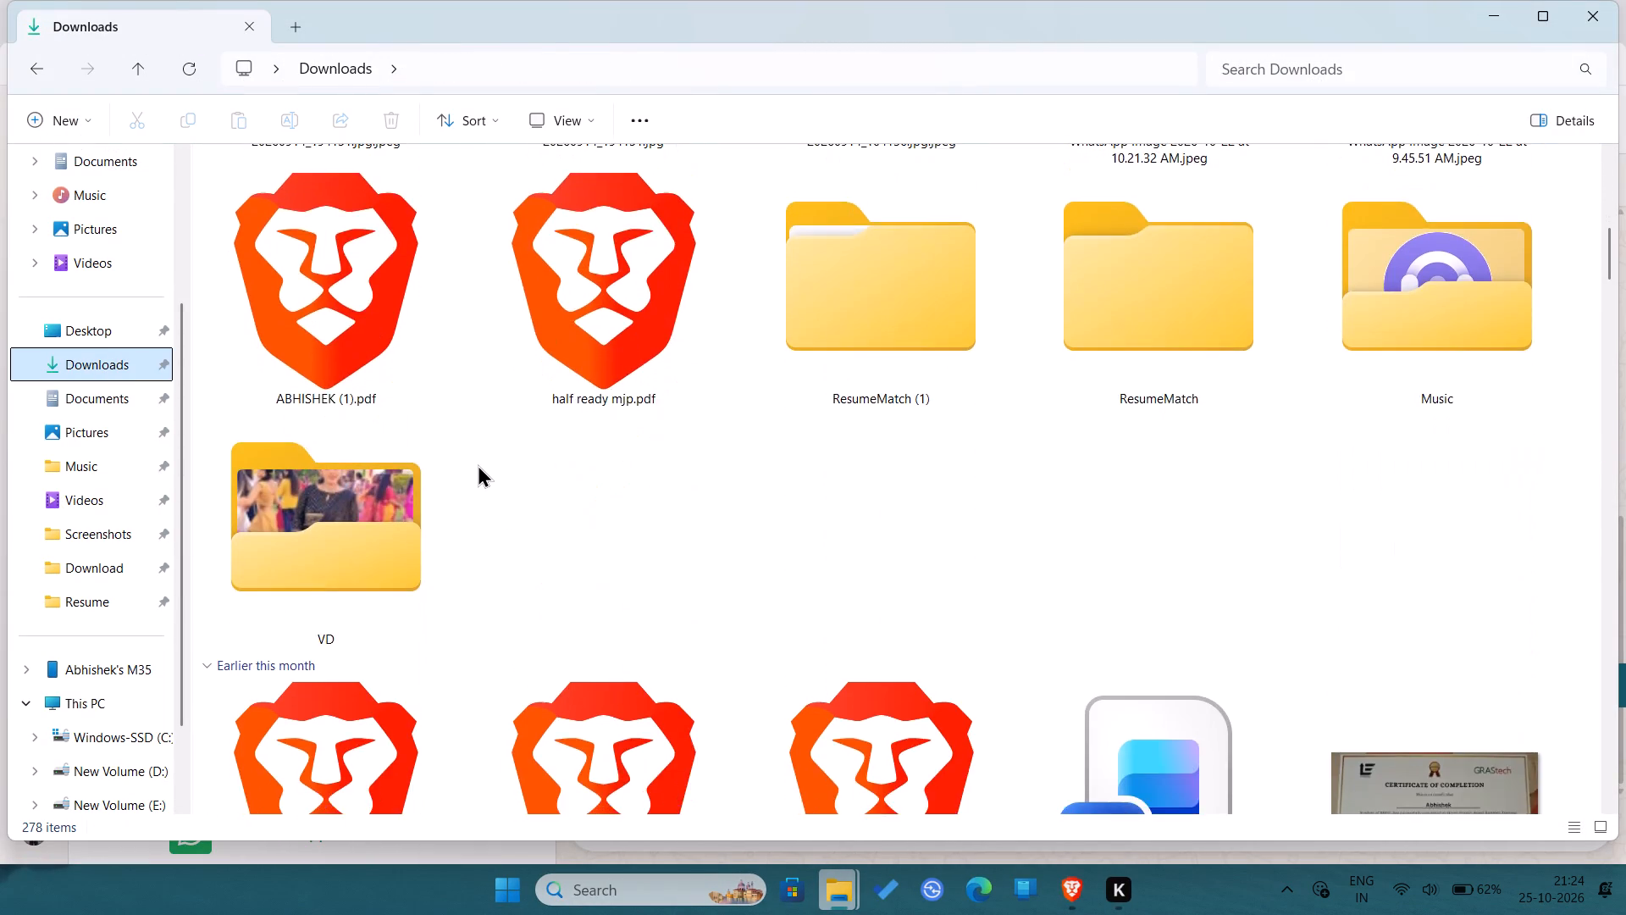
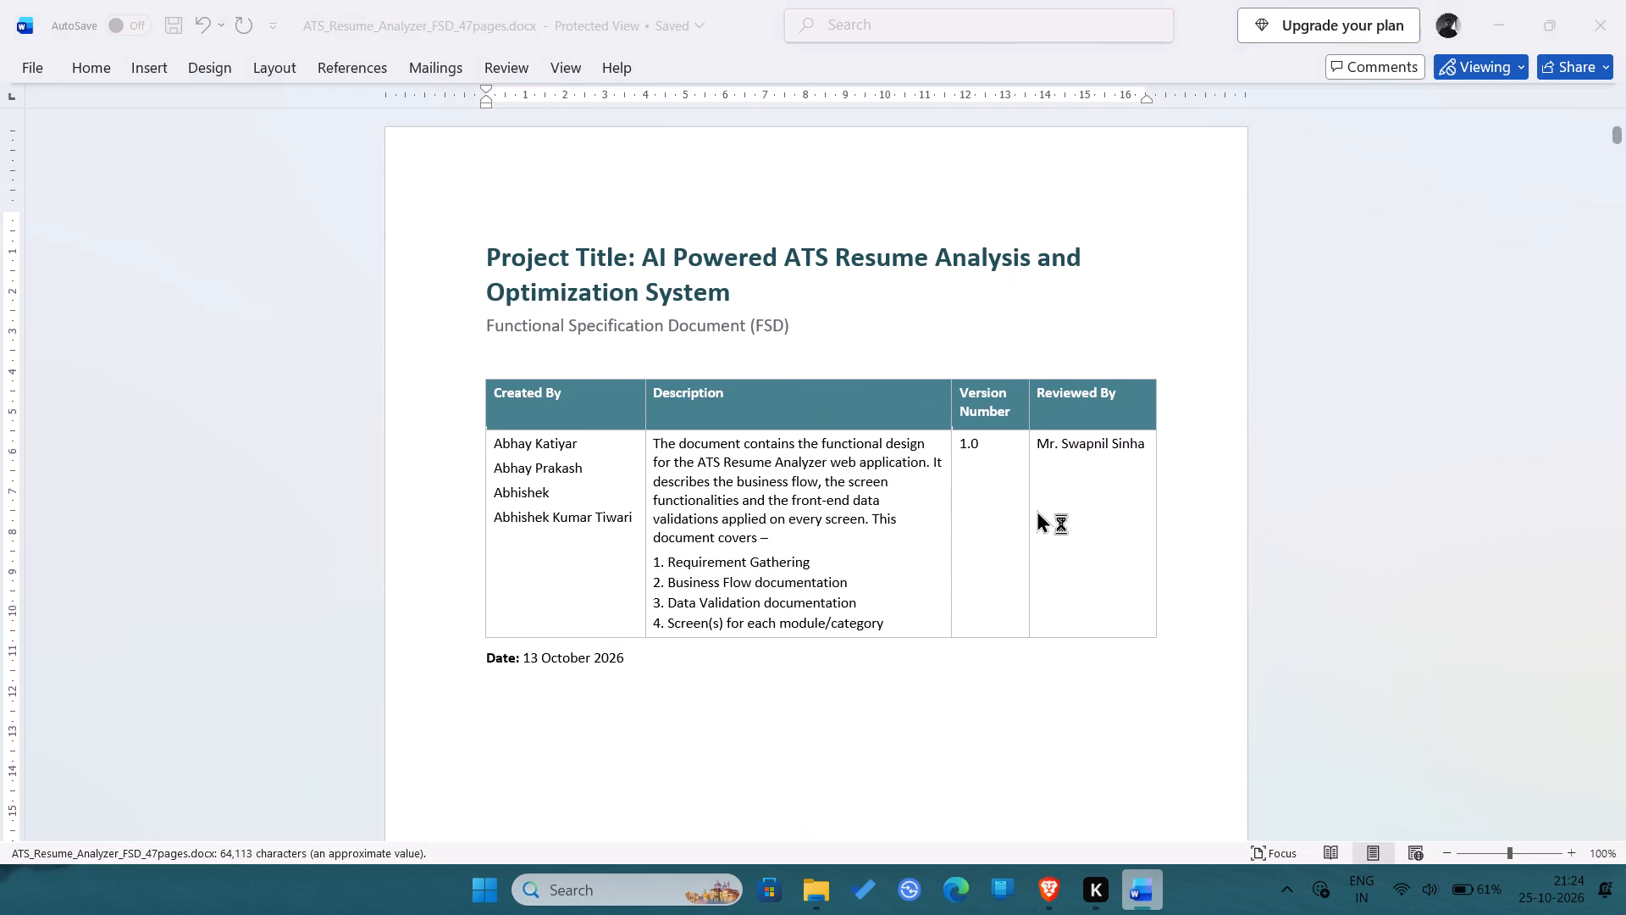
Replace the reviewer in the cover table's Reviewed By cell with the new reviewer's name, using the title Dr.
scroll(1053, 488, down, 2)
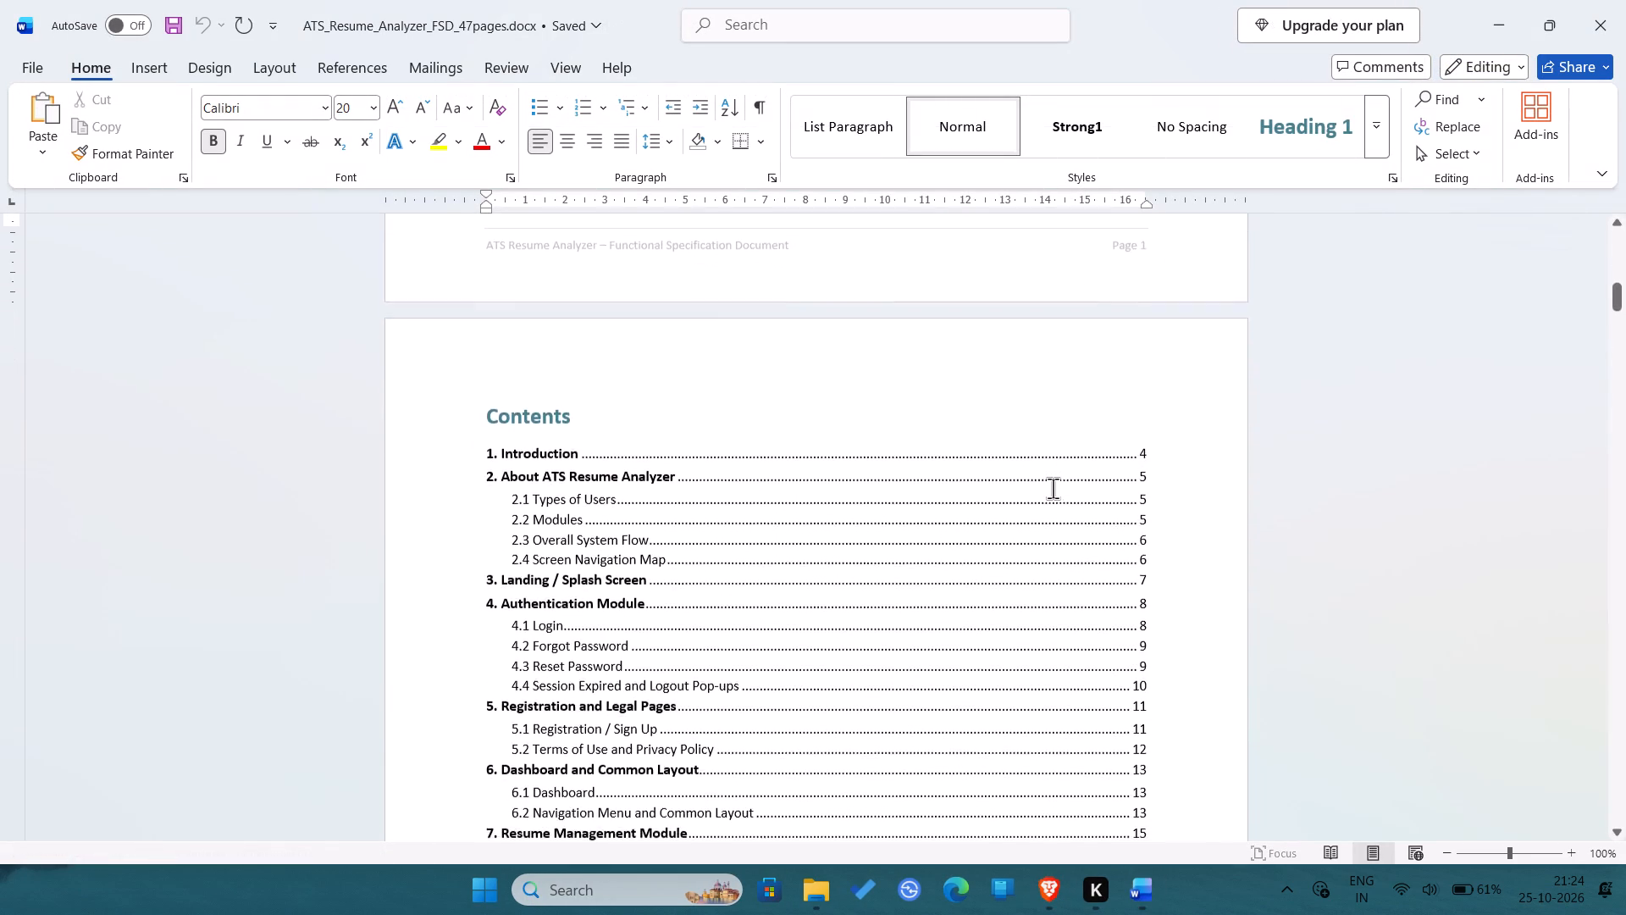
scroll(1053, 488, down, 1)
scroll(1053, 488, up, 15)
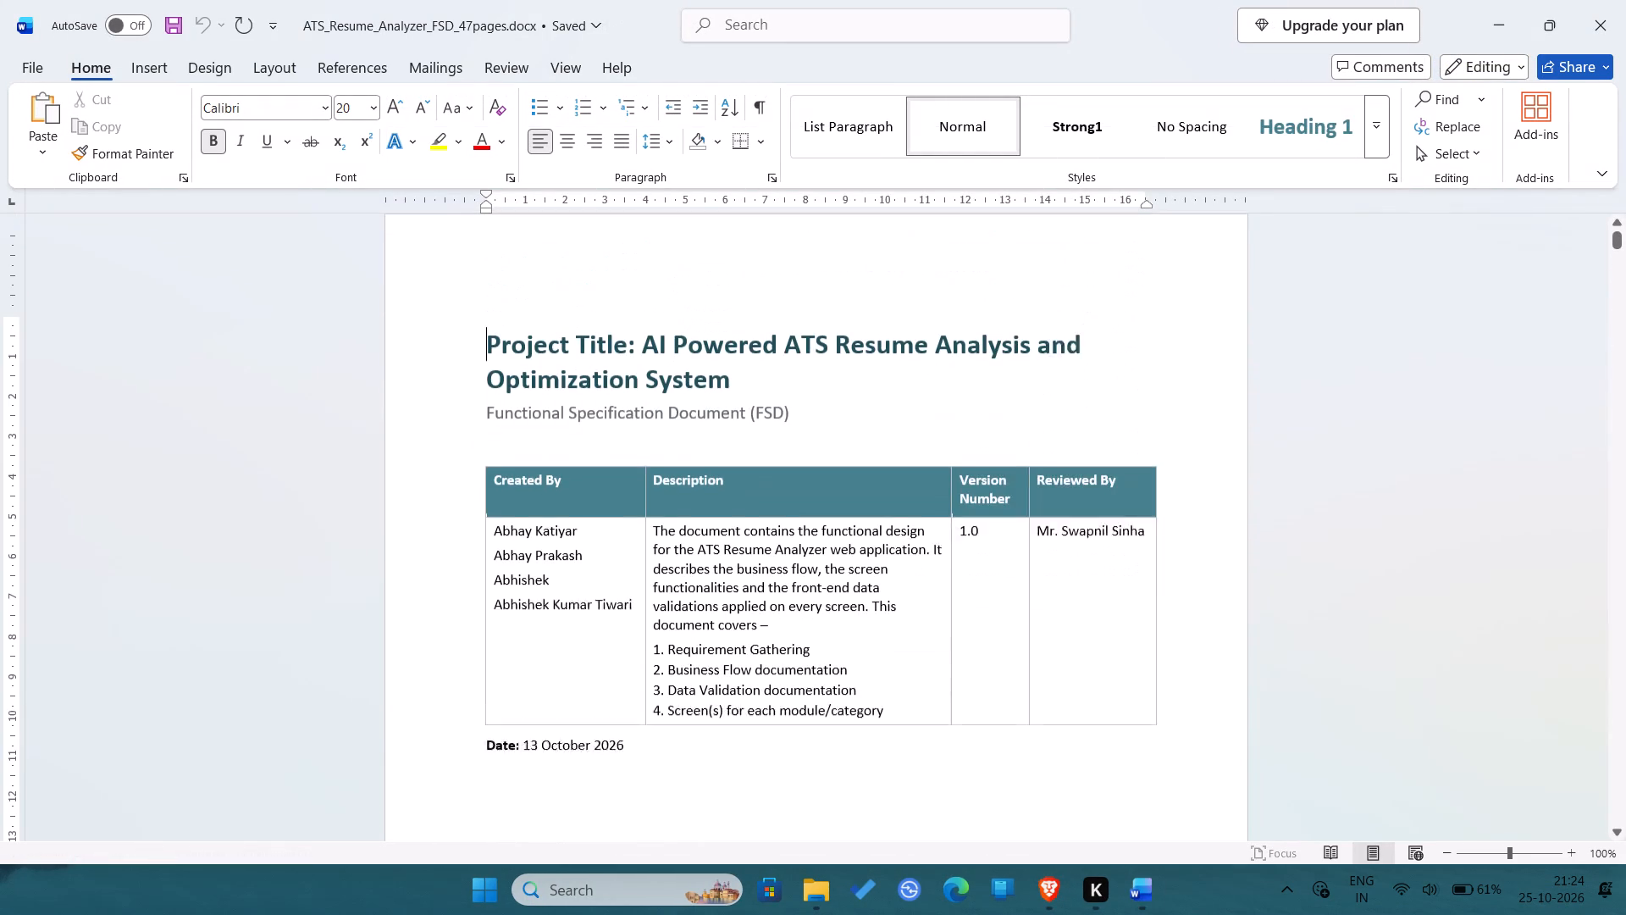
click(1040, 552)
click(1040, 552)
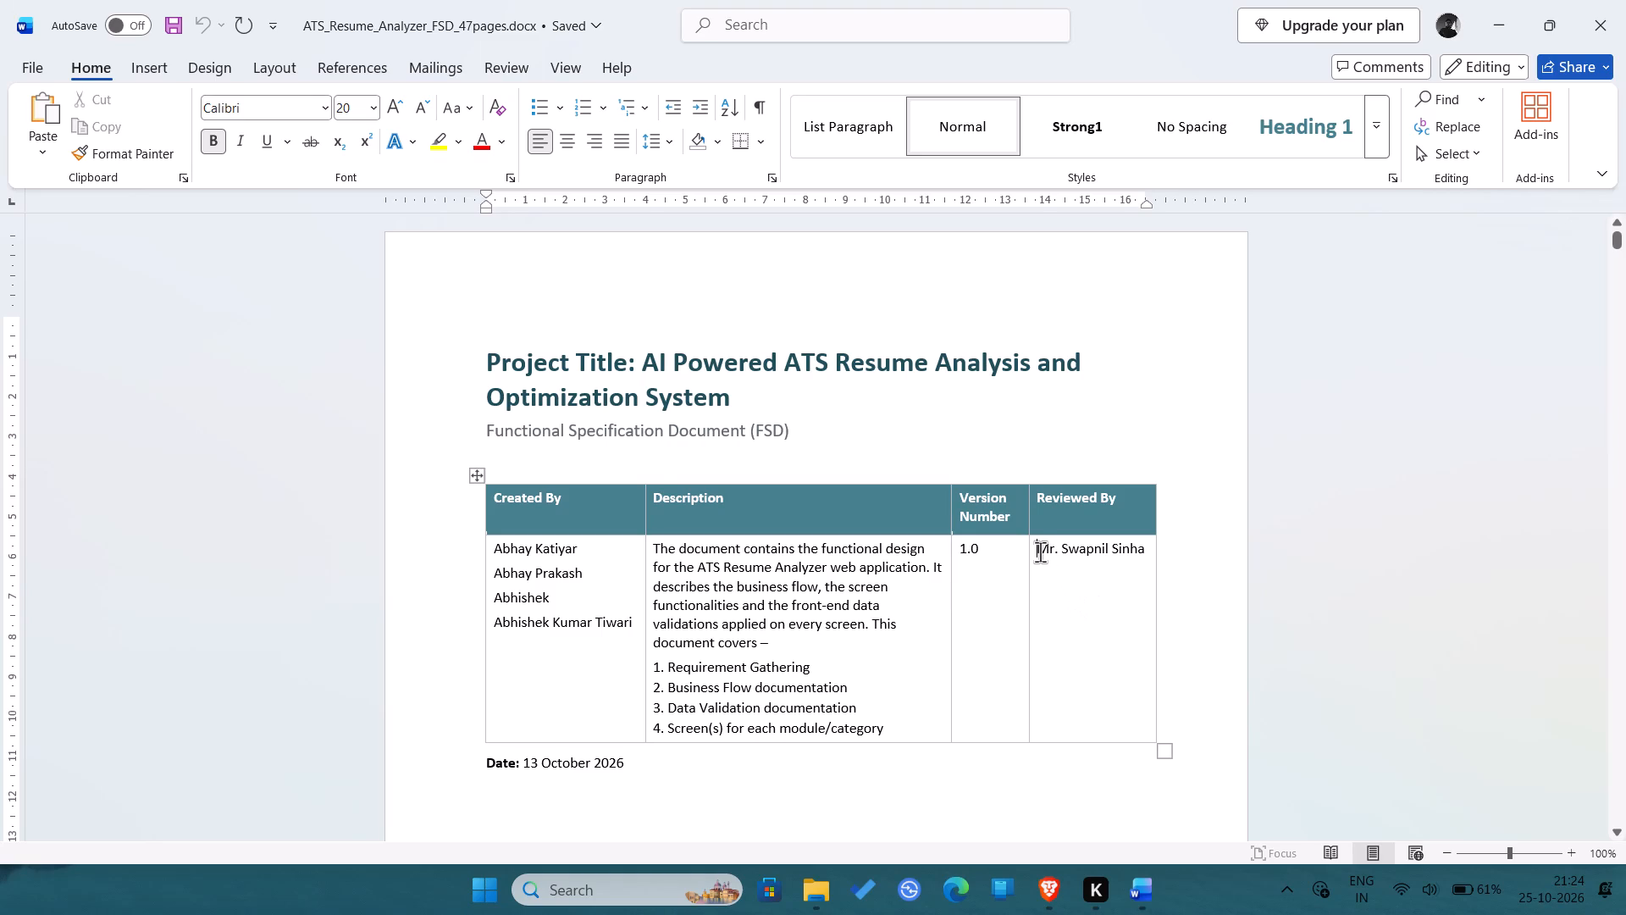
drag(1040, 552, 1109, 555)
click(1109, 555)
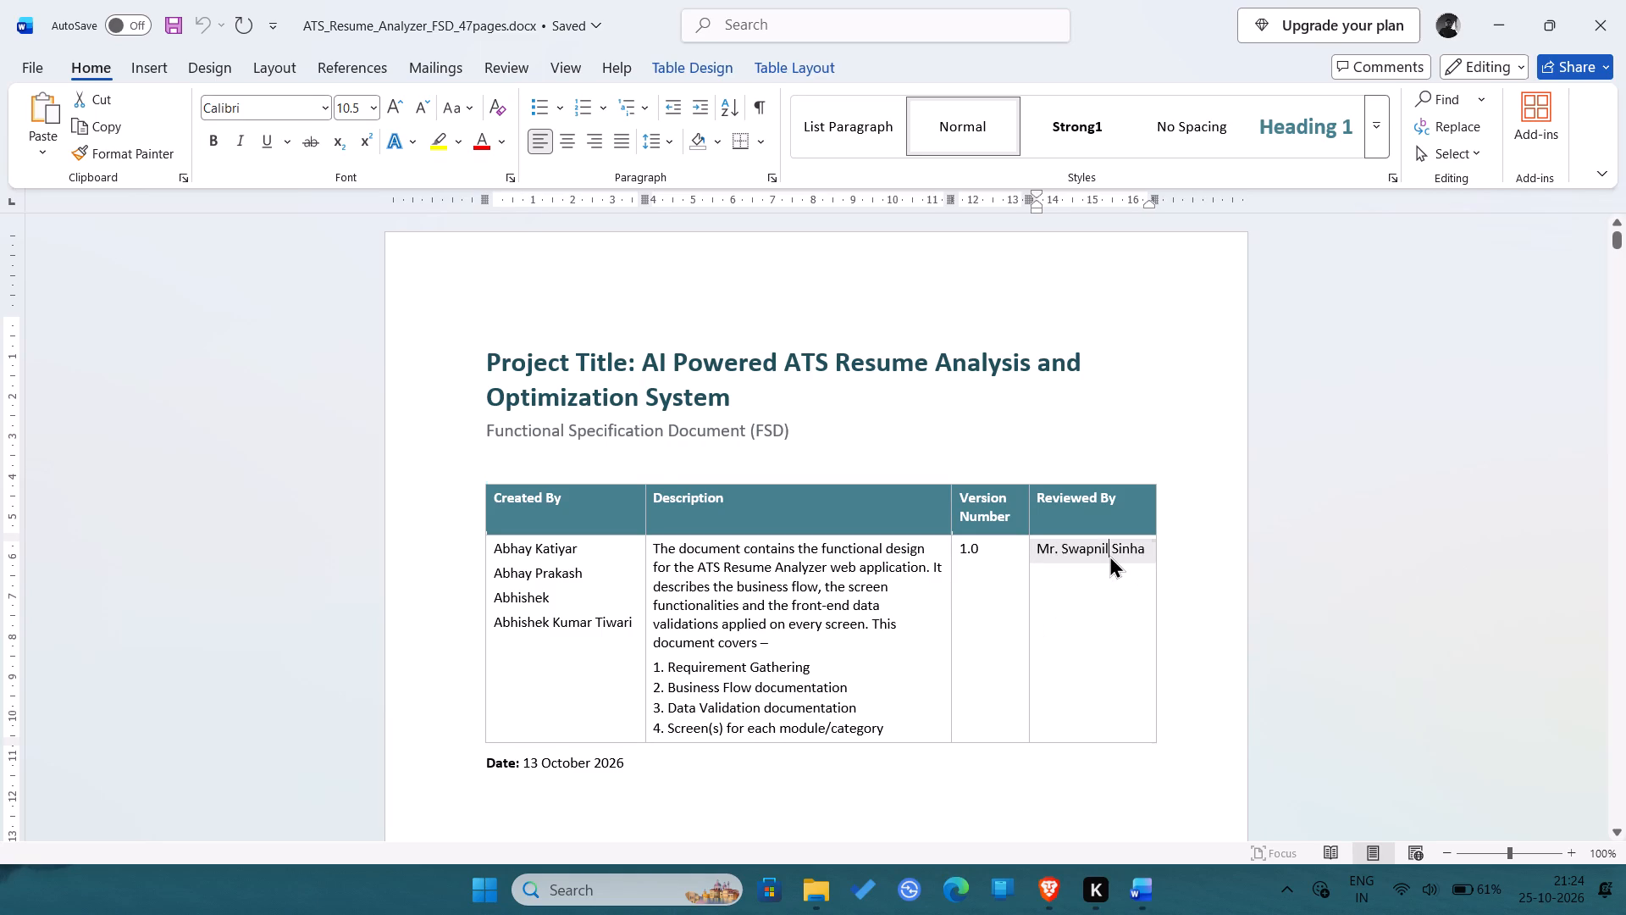
drag(1139, 544, 1052, 547)
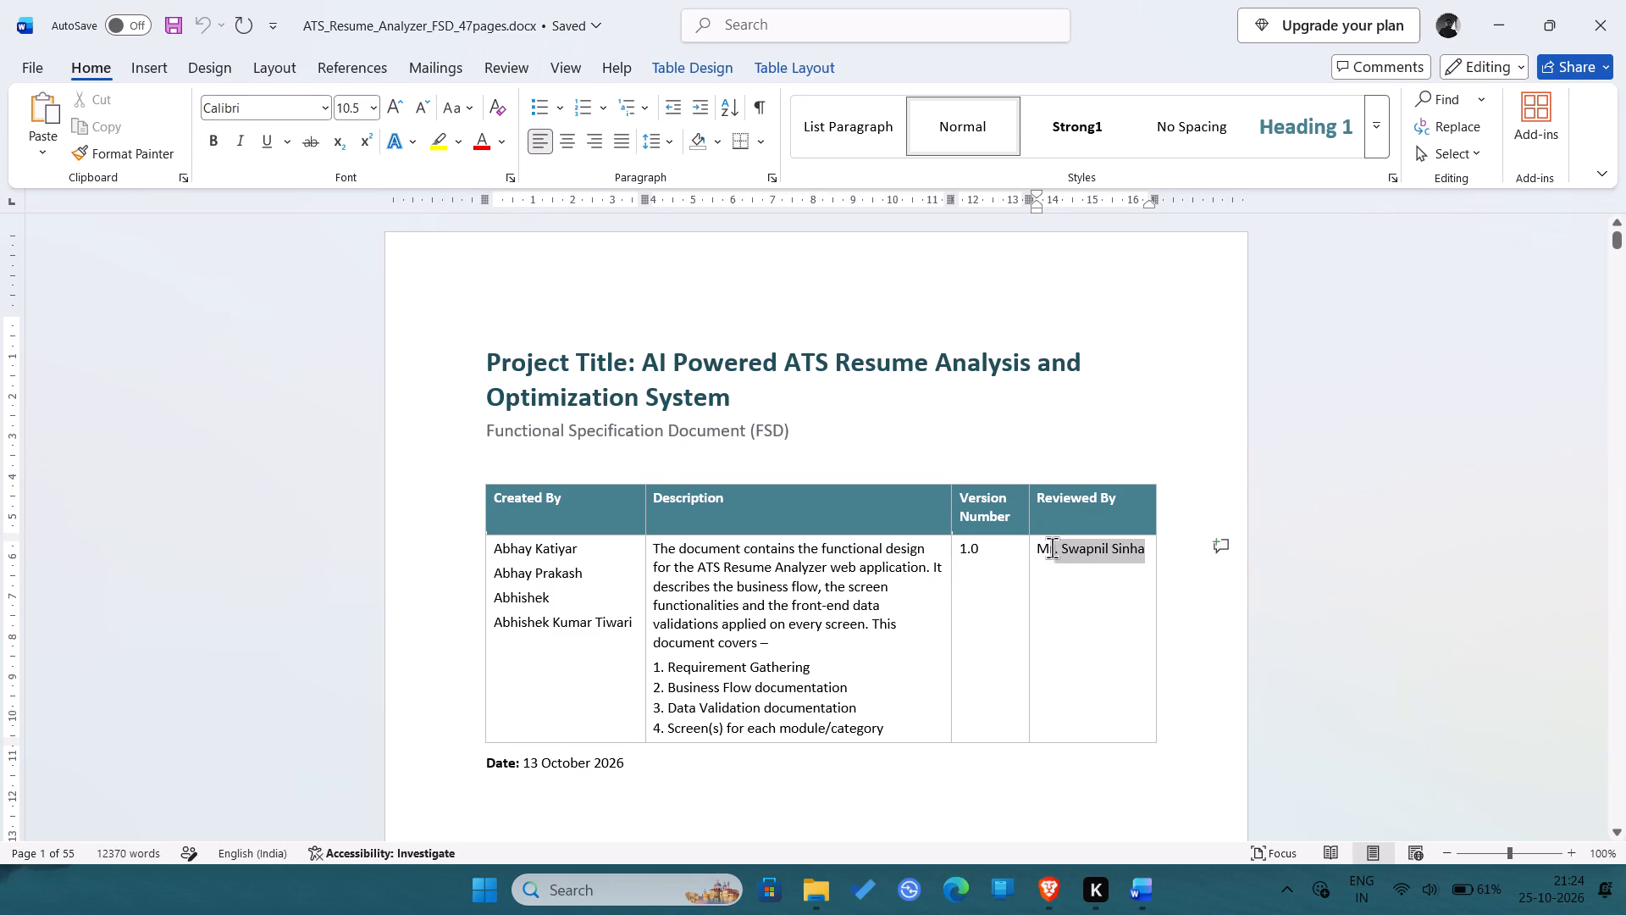
drag(1052, 547, 1049, 547)
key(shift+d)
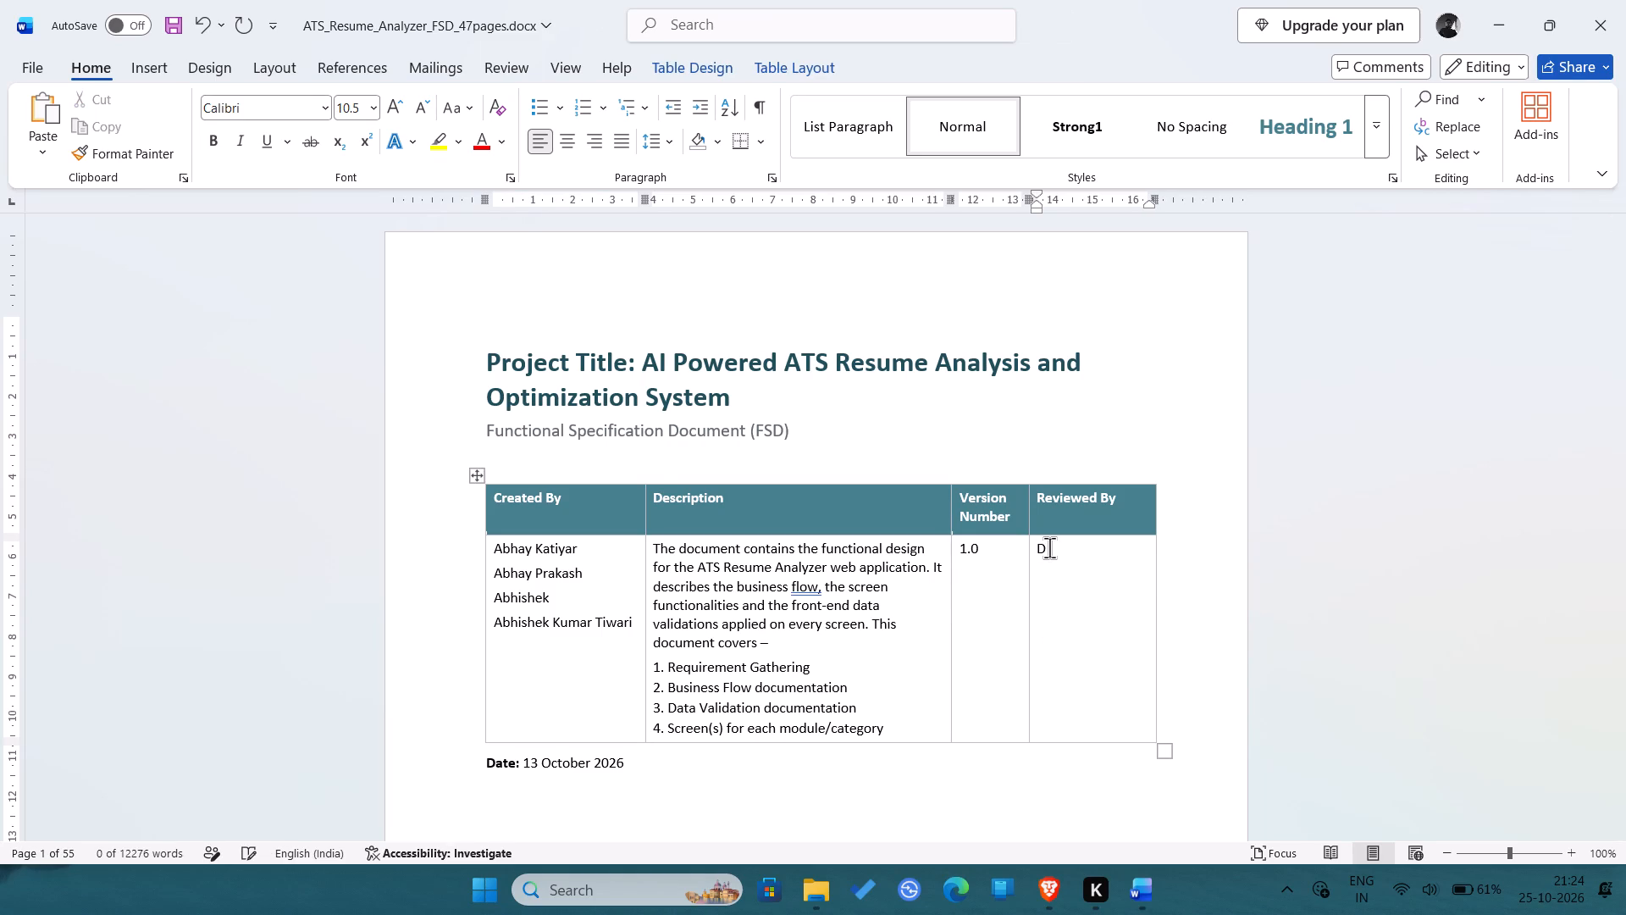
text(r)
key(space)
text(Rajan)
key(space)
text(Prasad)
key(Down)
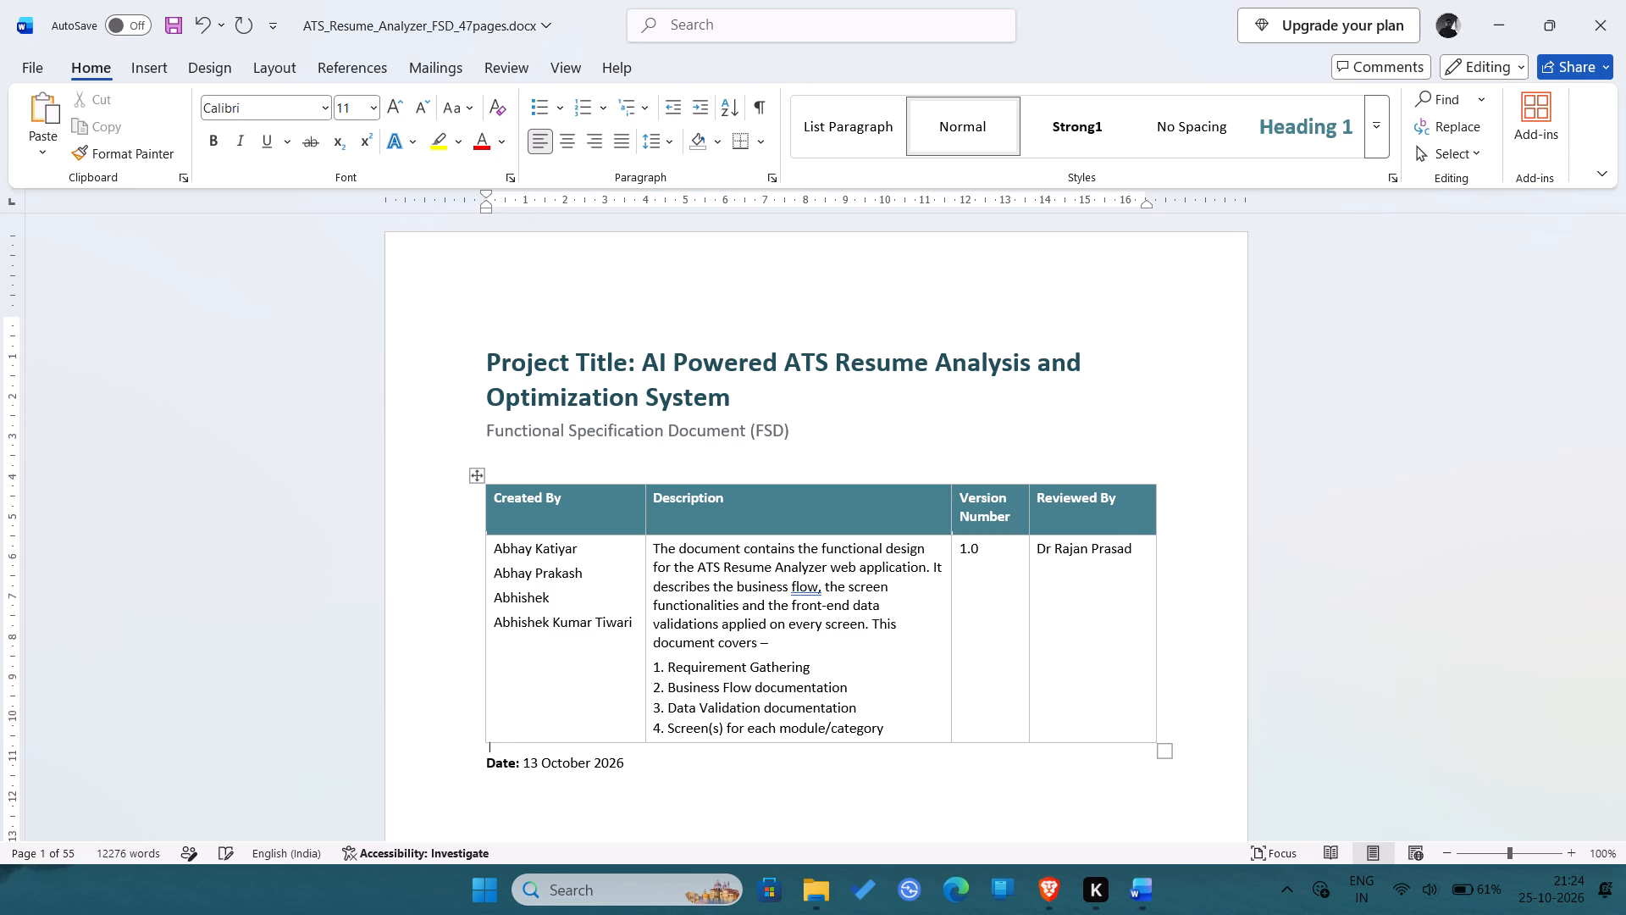
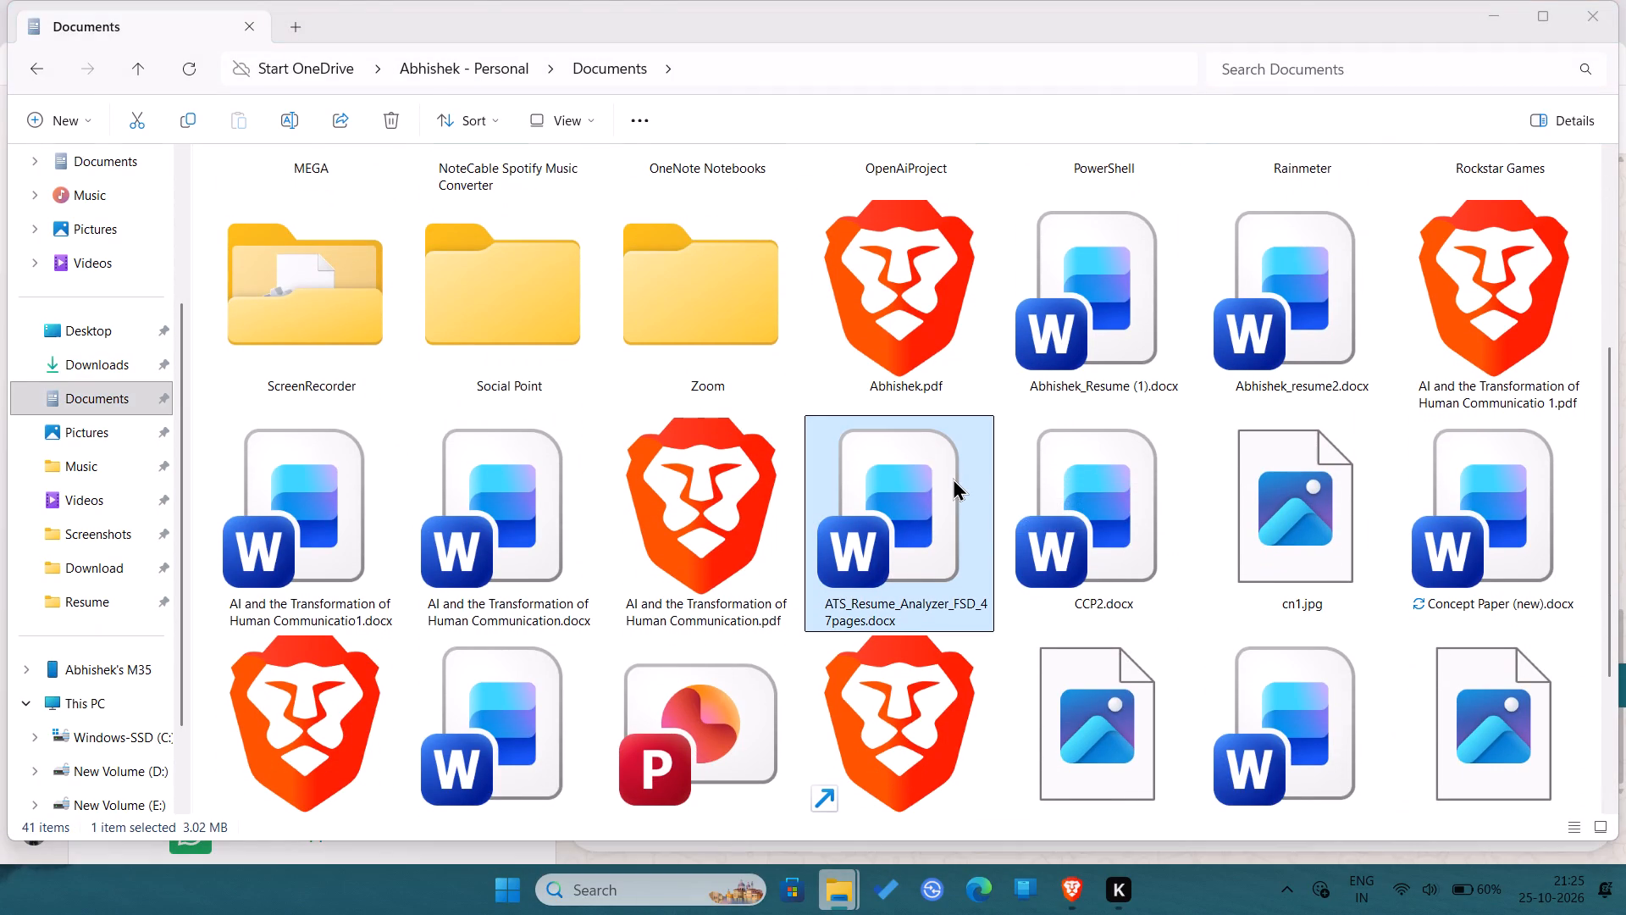
Read ATS_Resume_Analyzer_FSD_47pages.docx from the title section through the screen specifications up to Compare Analyses.
scroll(1070, 501, down, 1)
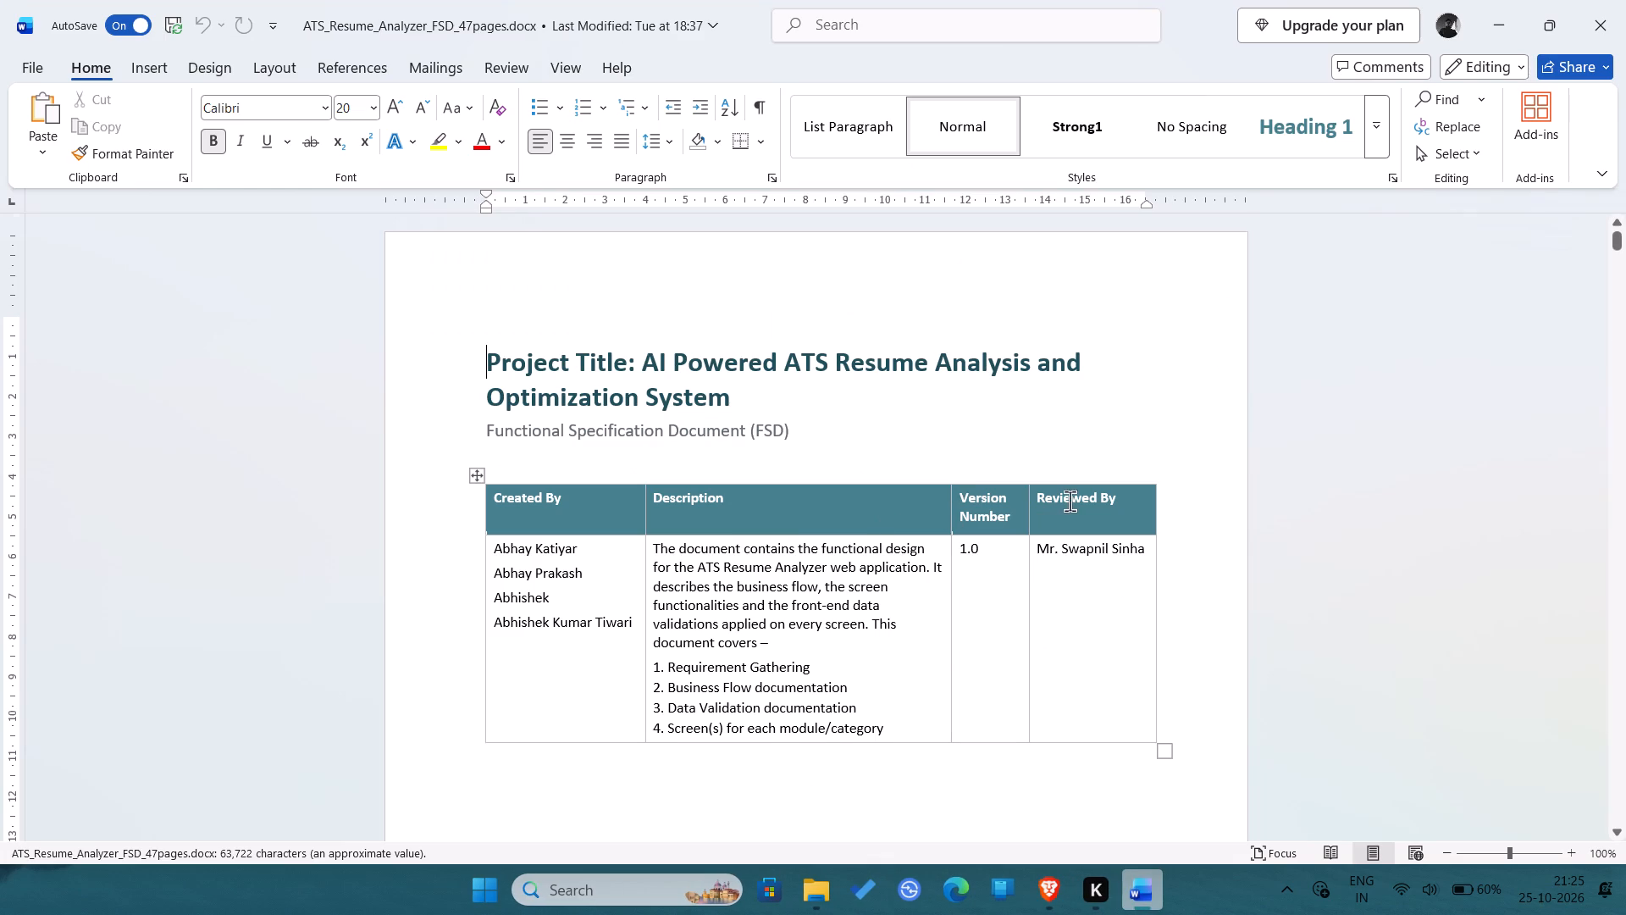
scroll(1070, 501, down, 13)
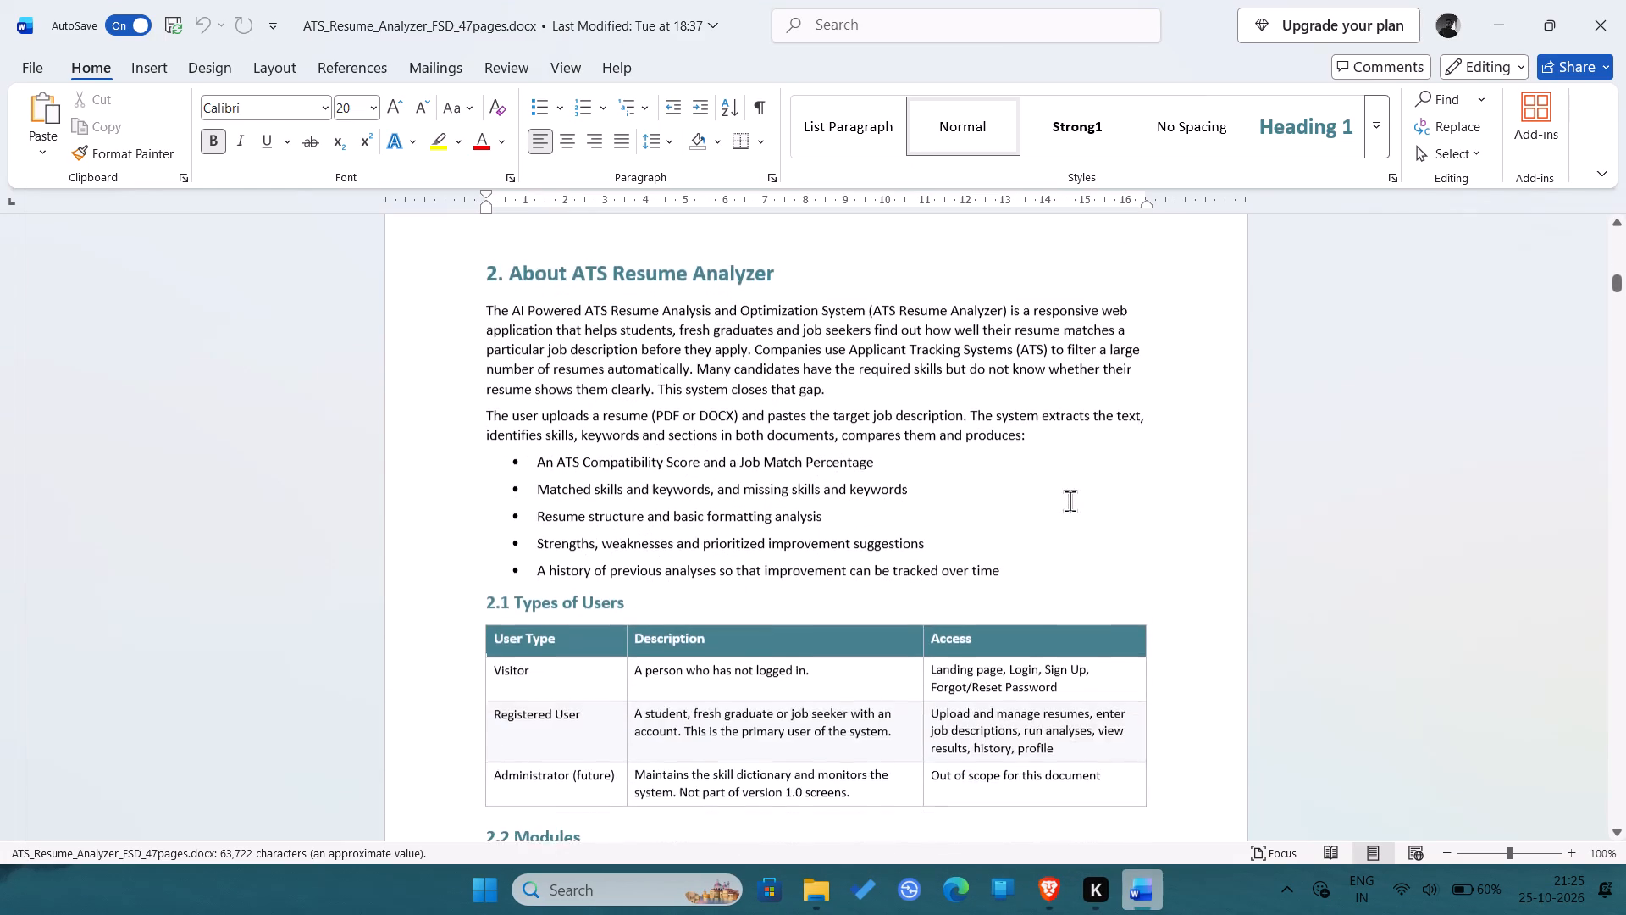
scroll(1070, 501, down, 6)
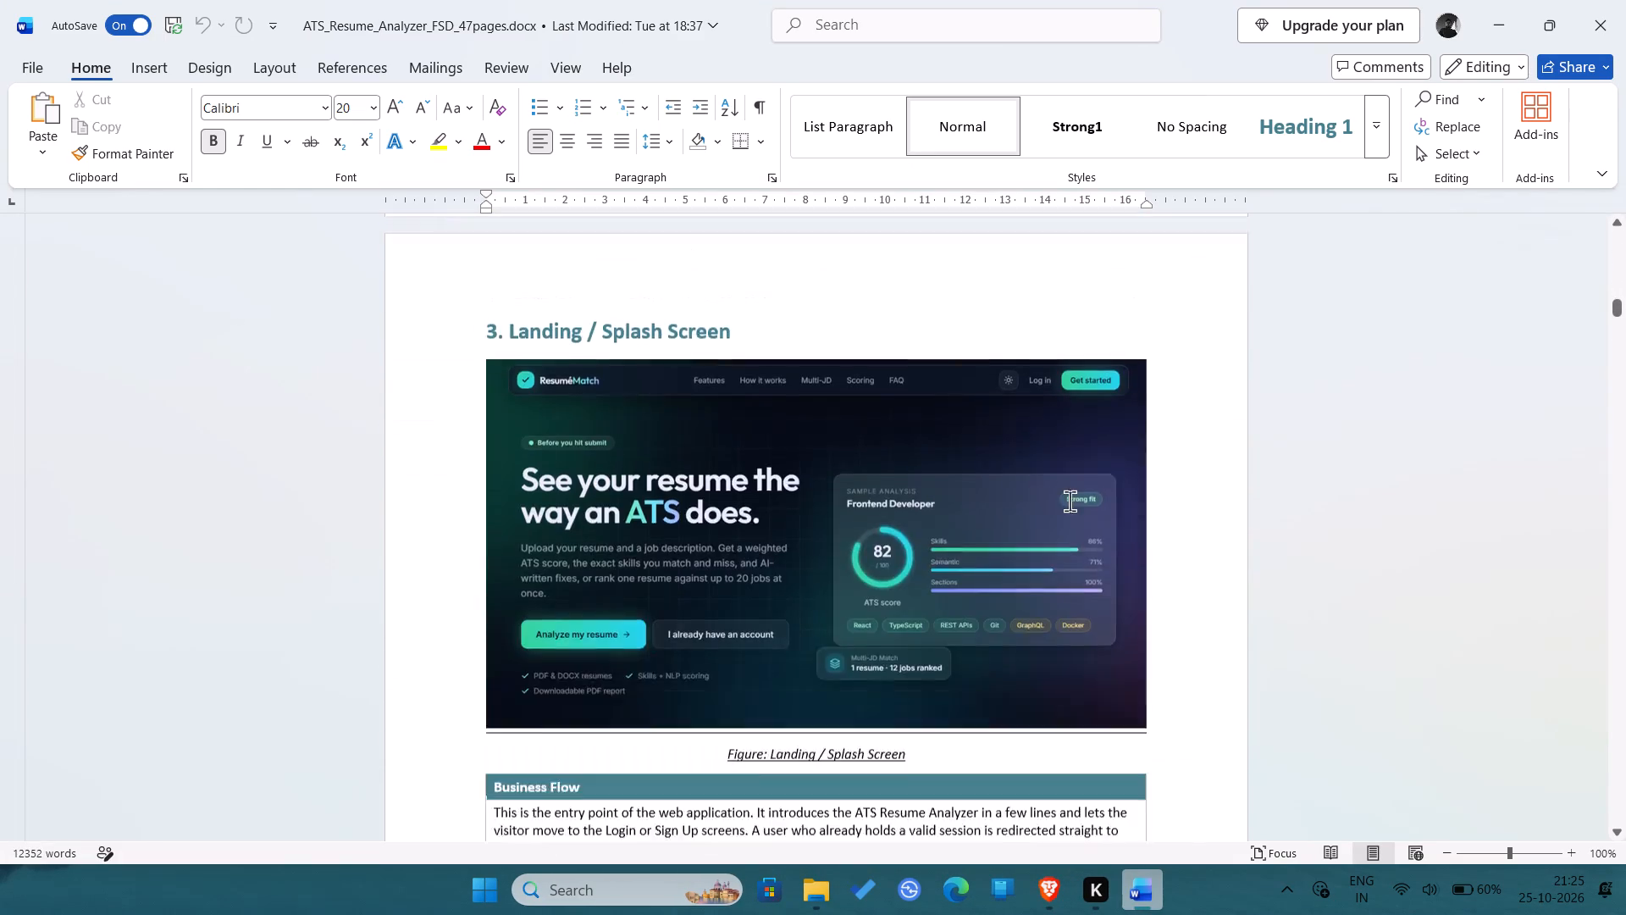
scroll(1070, 501, down, 4)
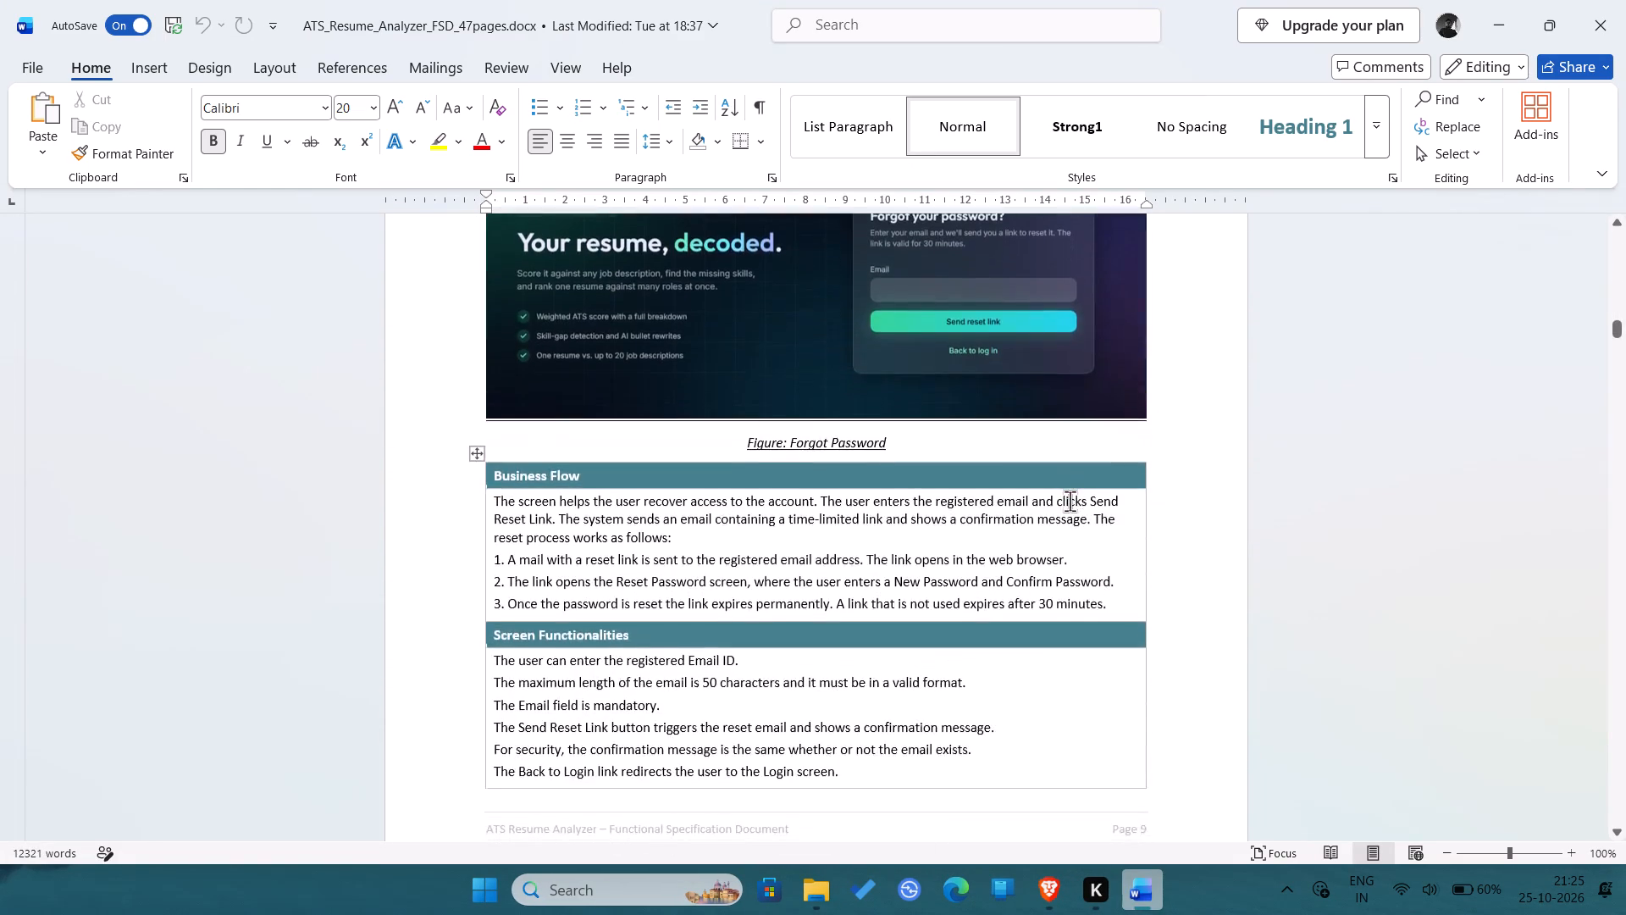
scroll(1070, 501, down, 4)
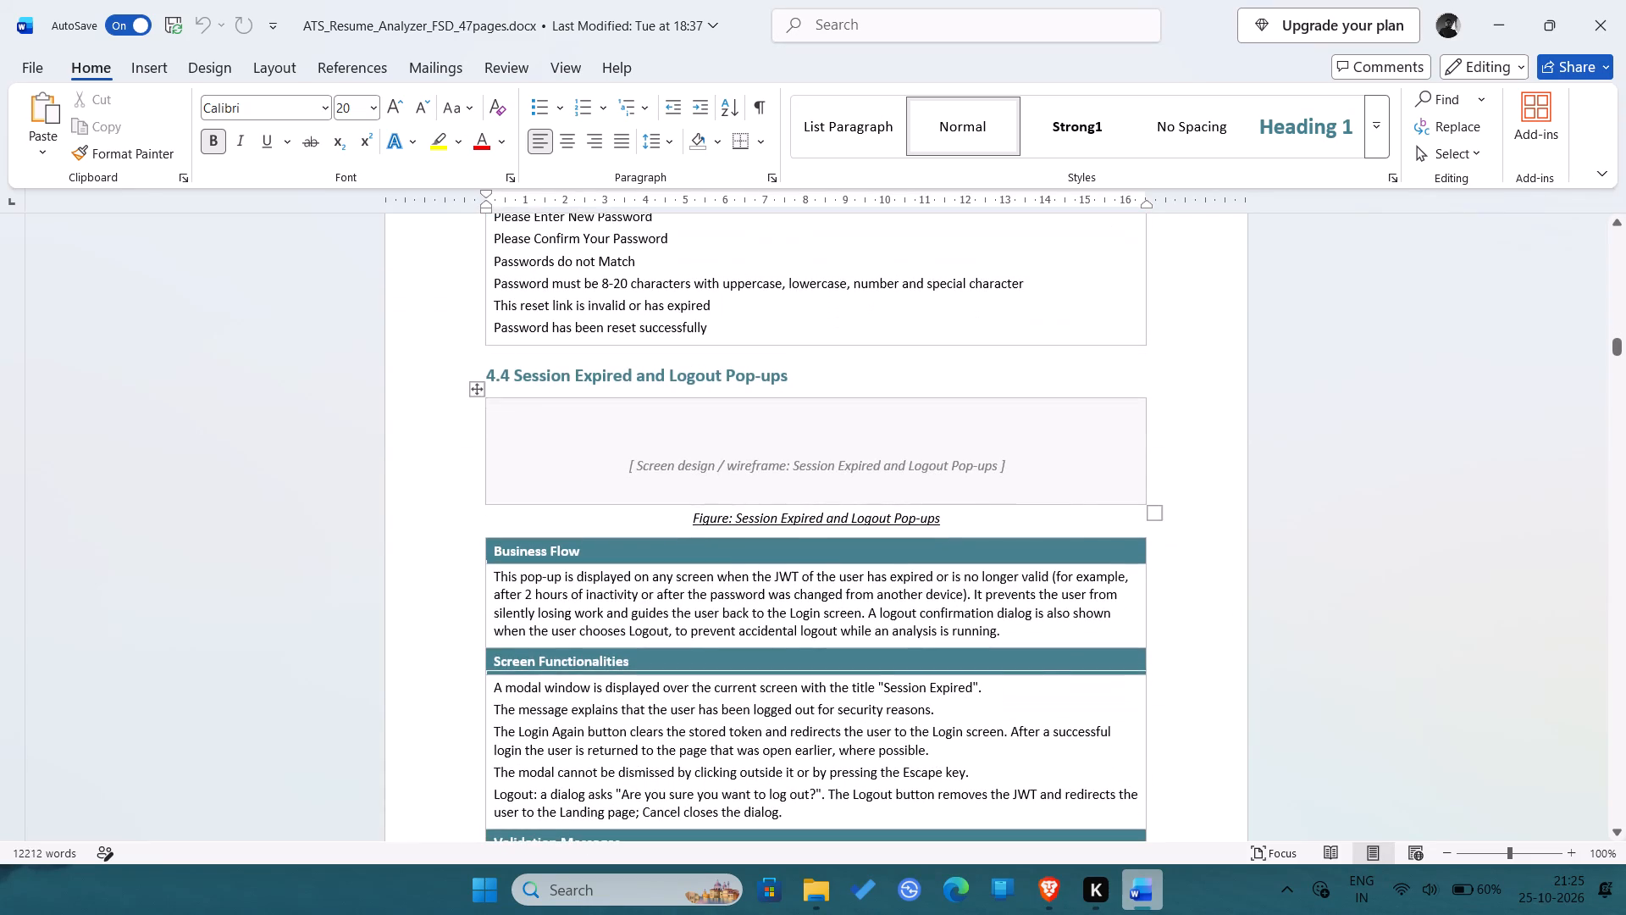
scroll(925, 437, down, 4)
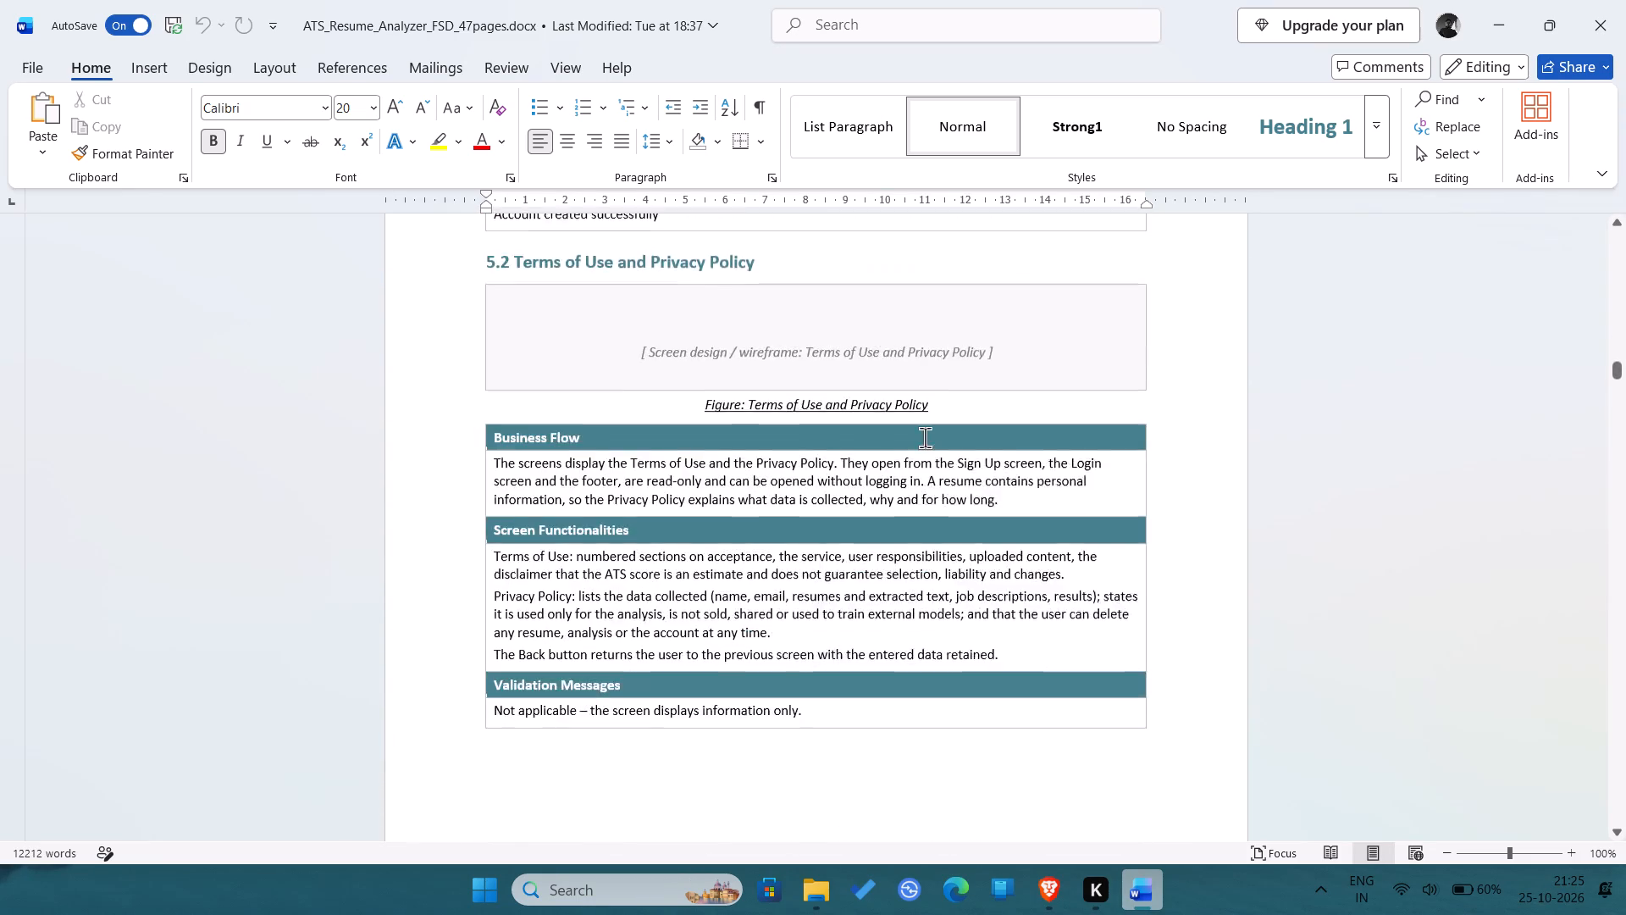
scroll(925, 437, down, 4)
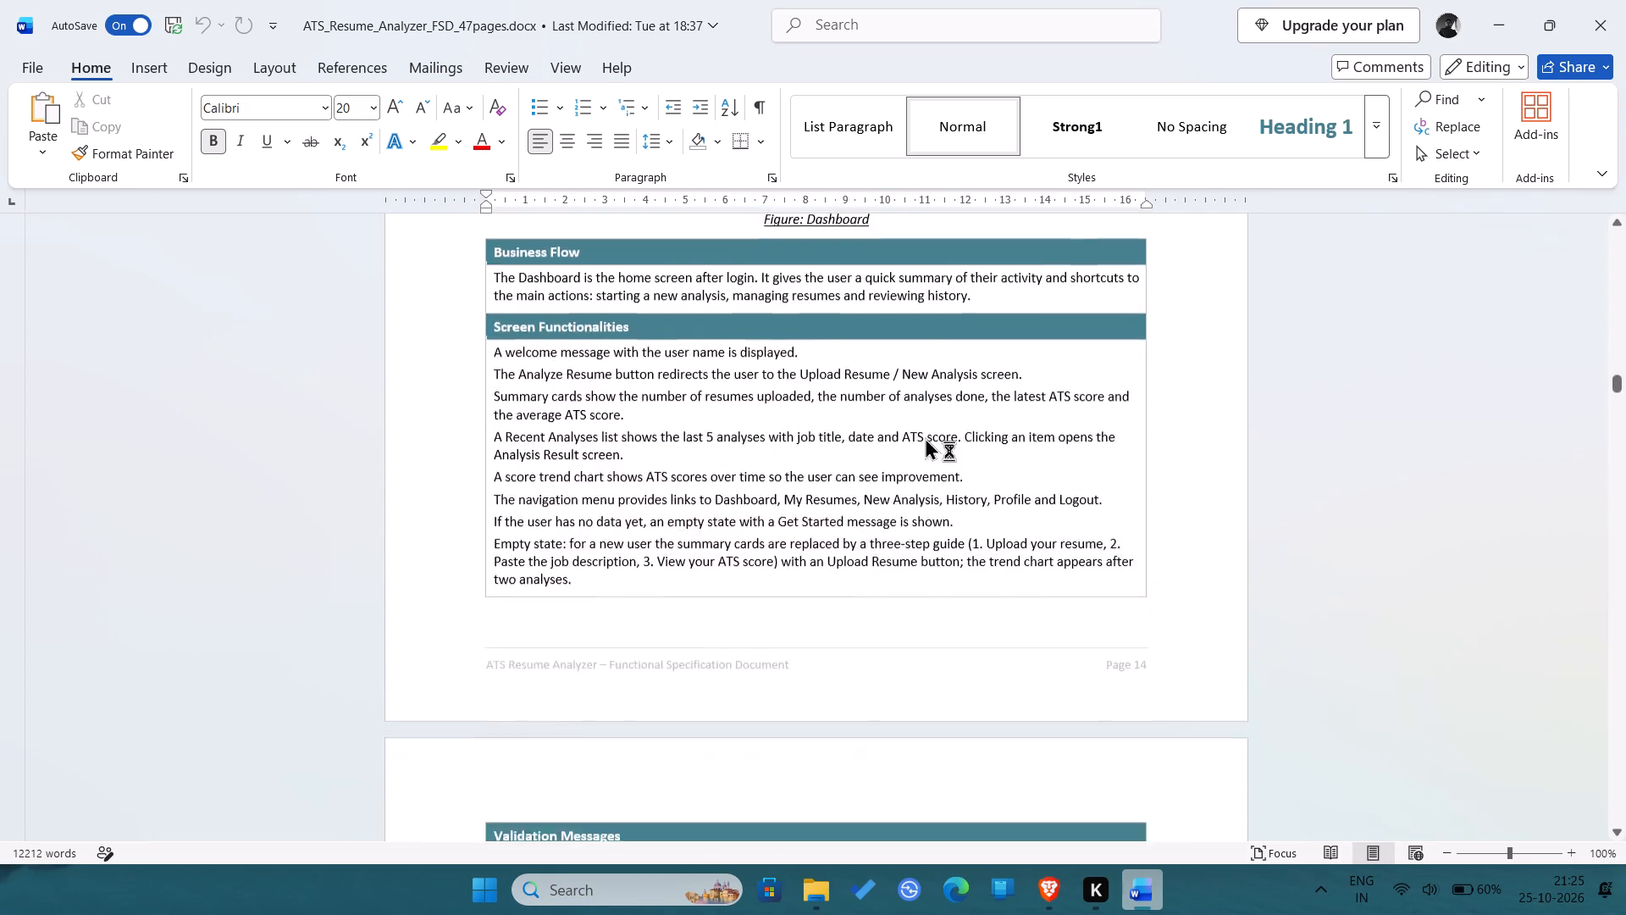
scroll(925, 437, down, 8)
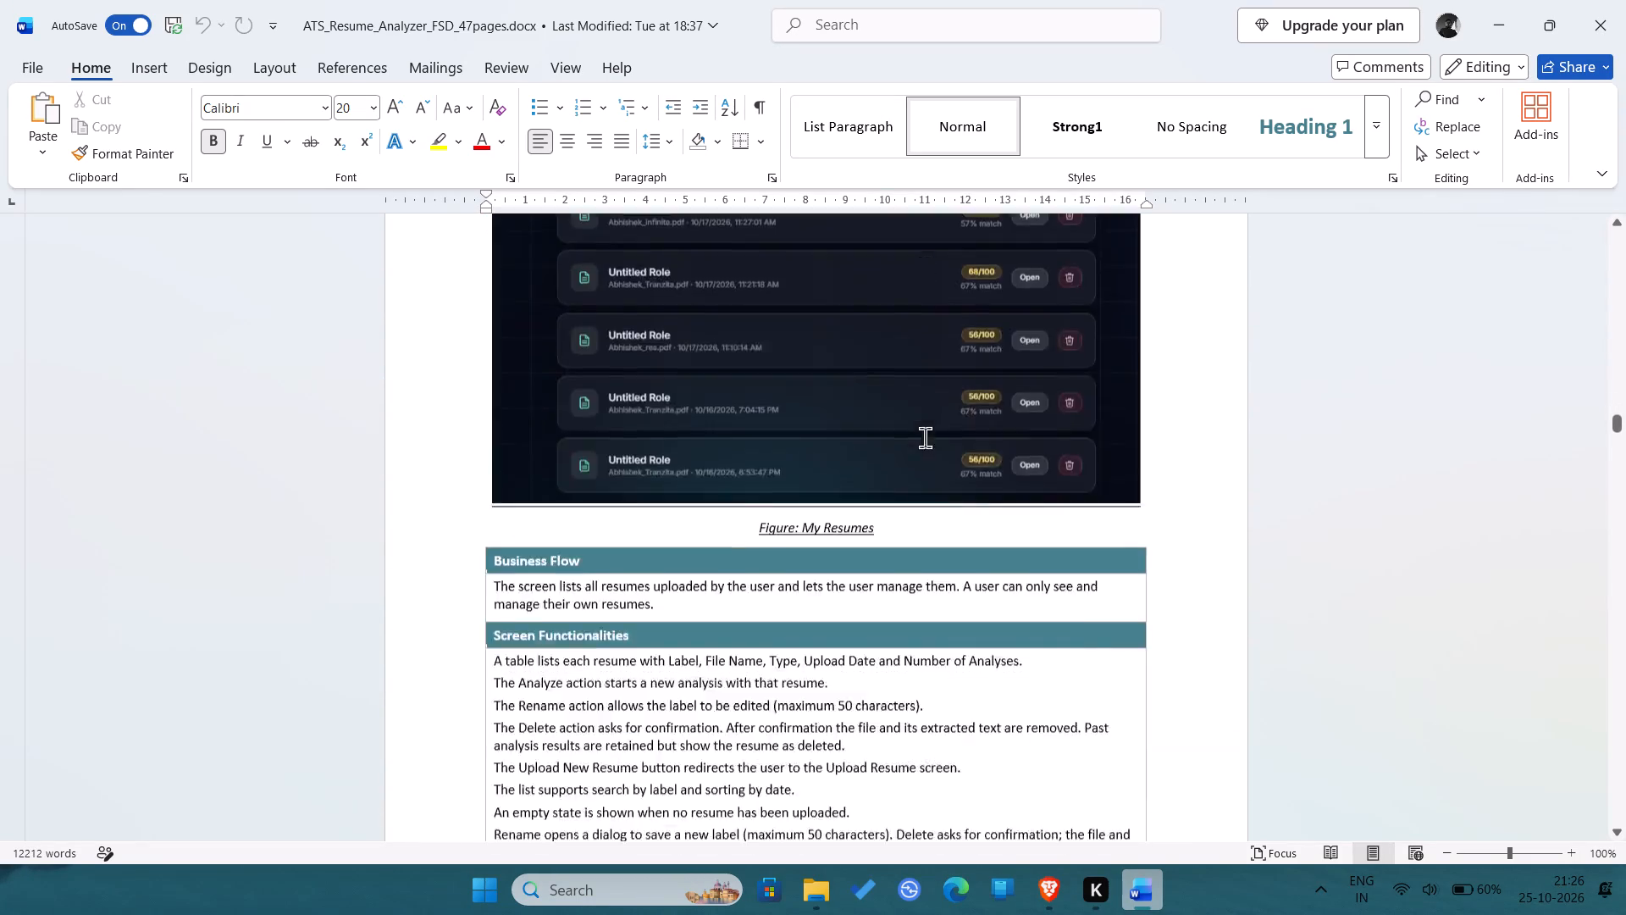
scroll(925, 437, down, 4)
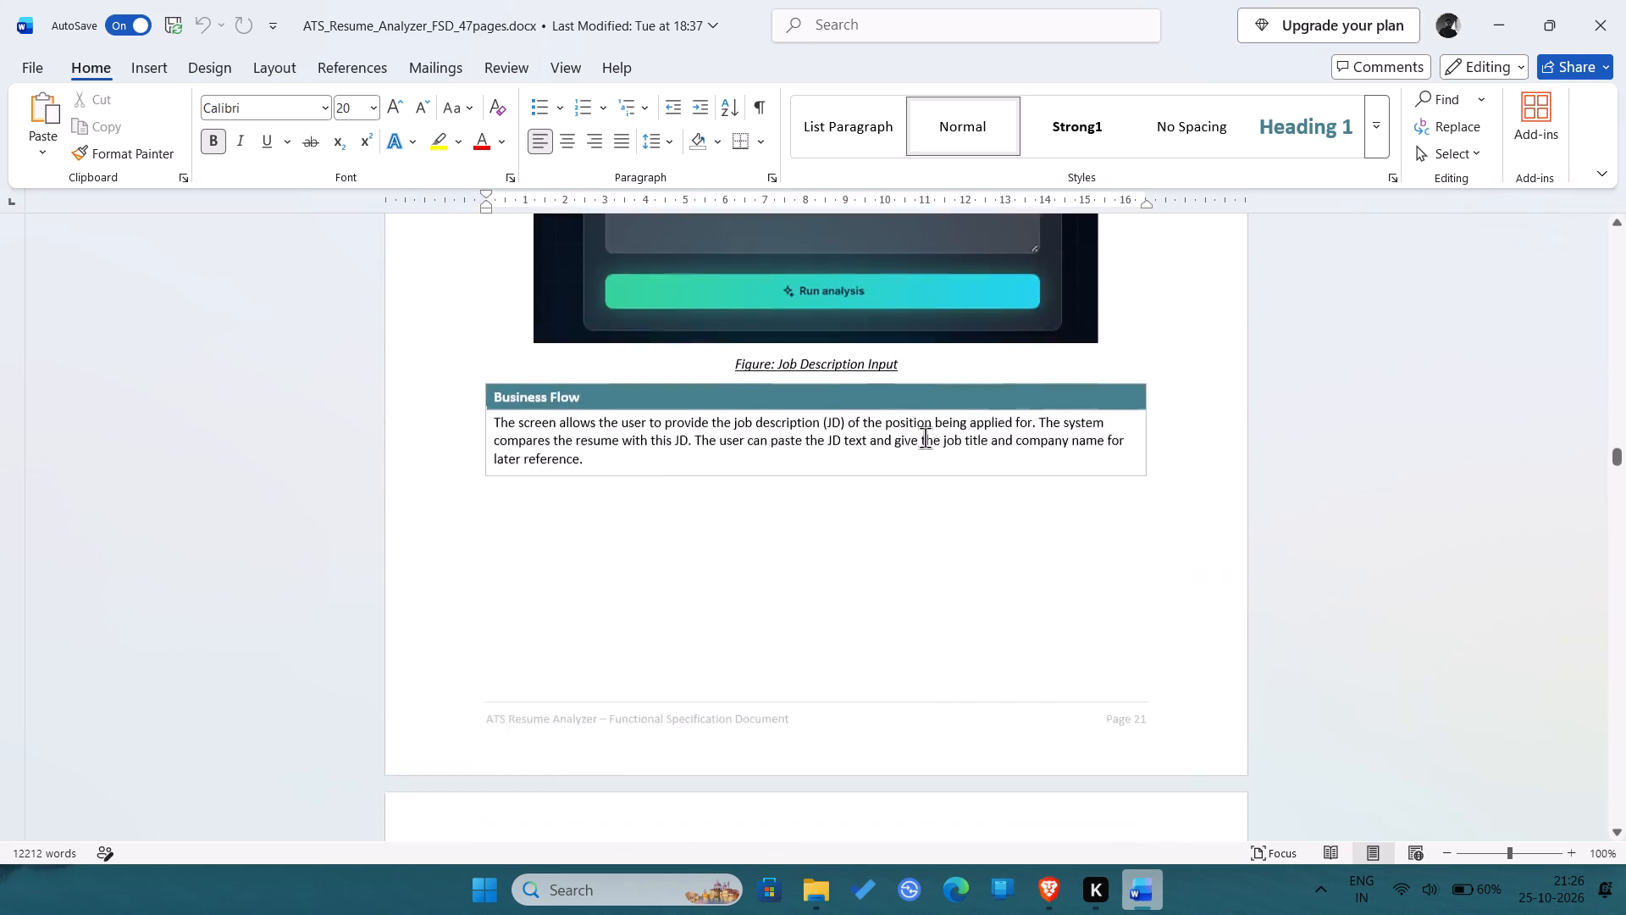
scroll(925, 437, down, 4)
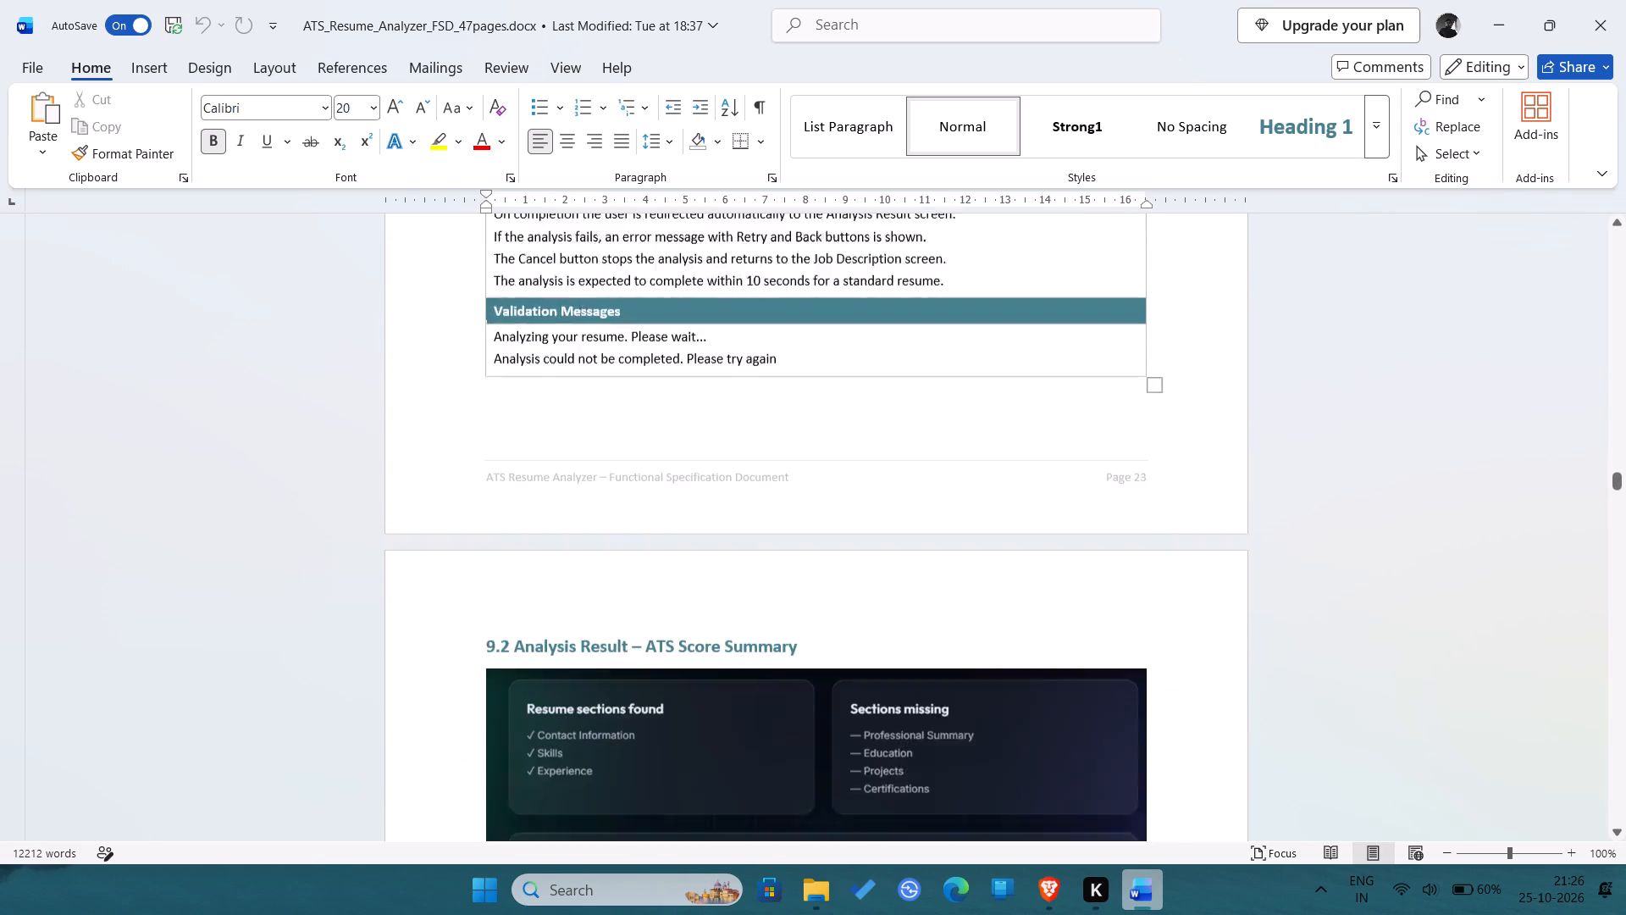
scroll(925, 437, down, 4)
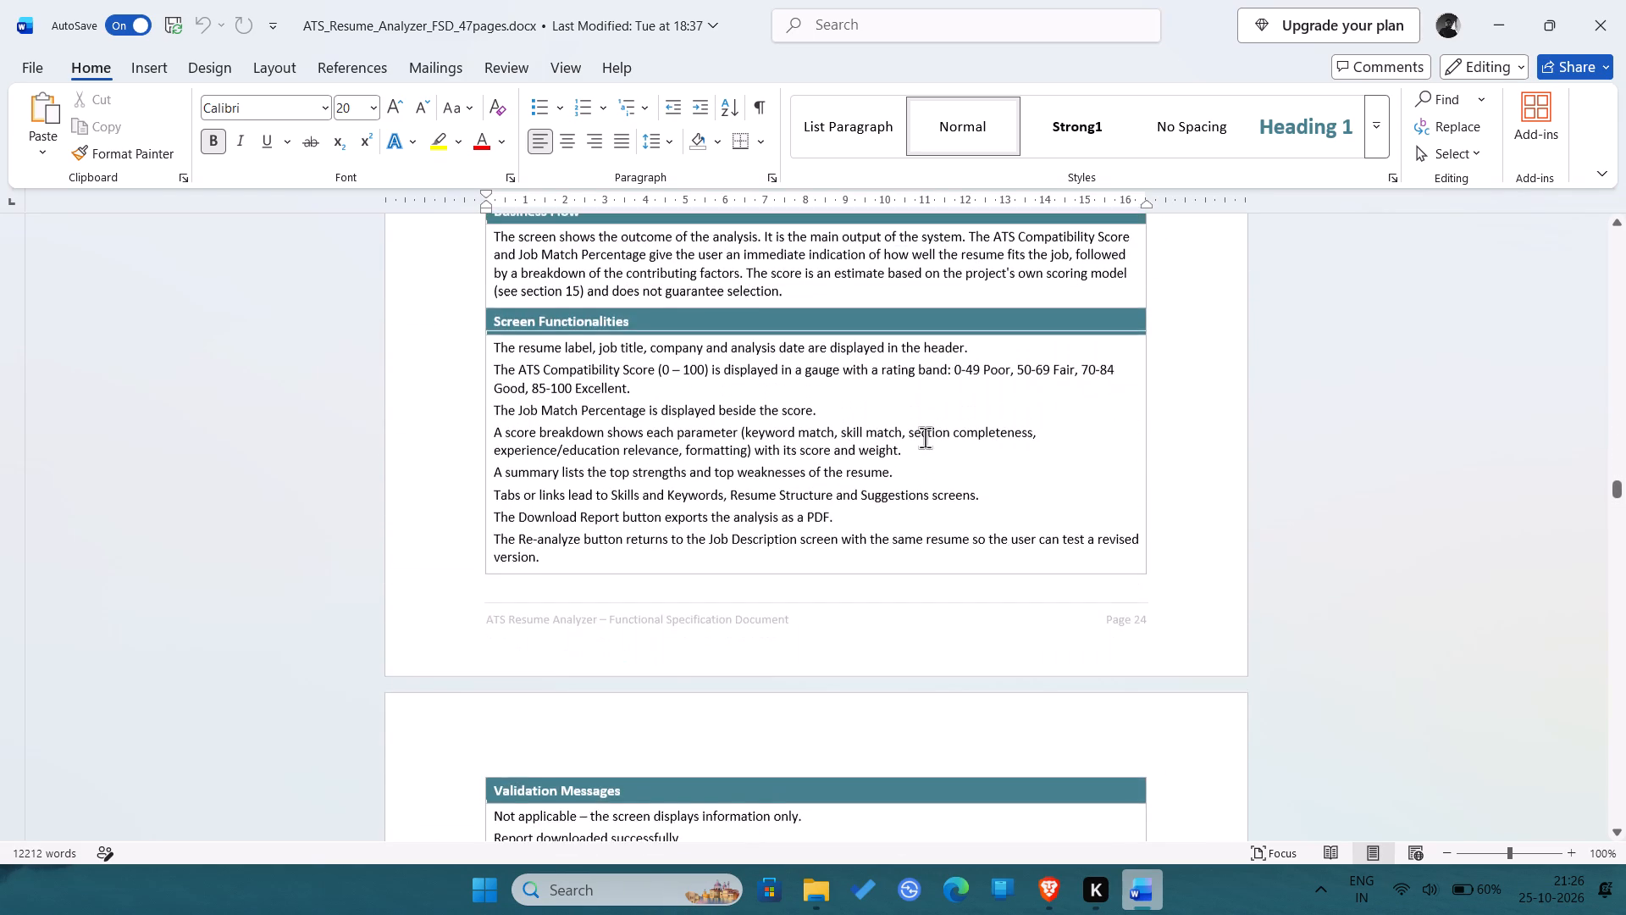
scroll(925, 437, down, 5)
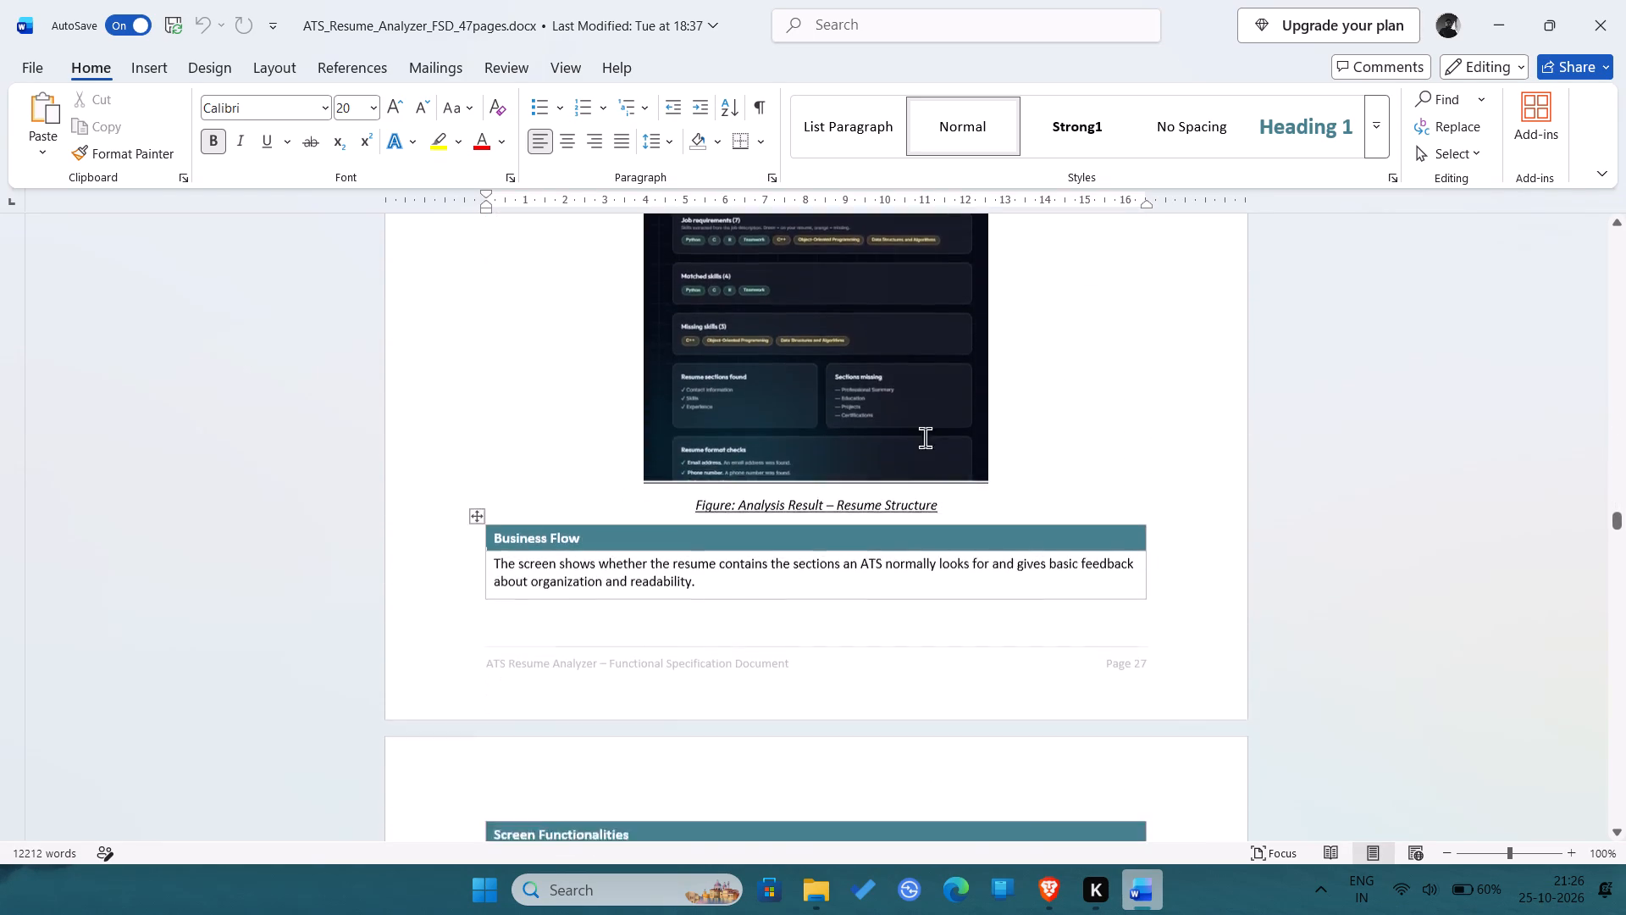
scroll(925, 437, down, 6)
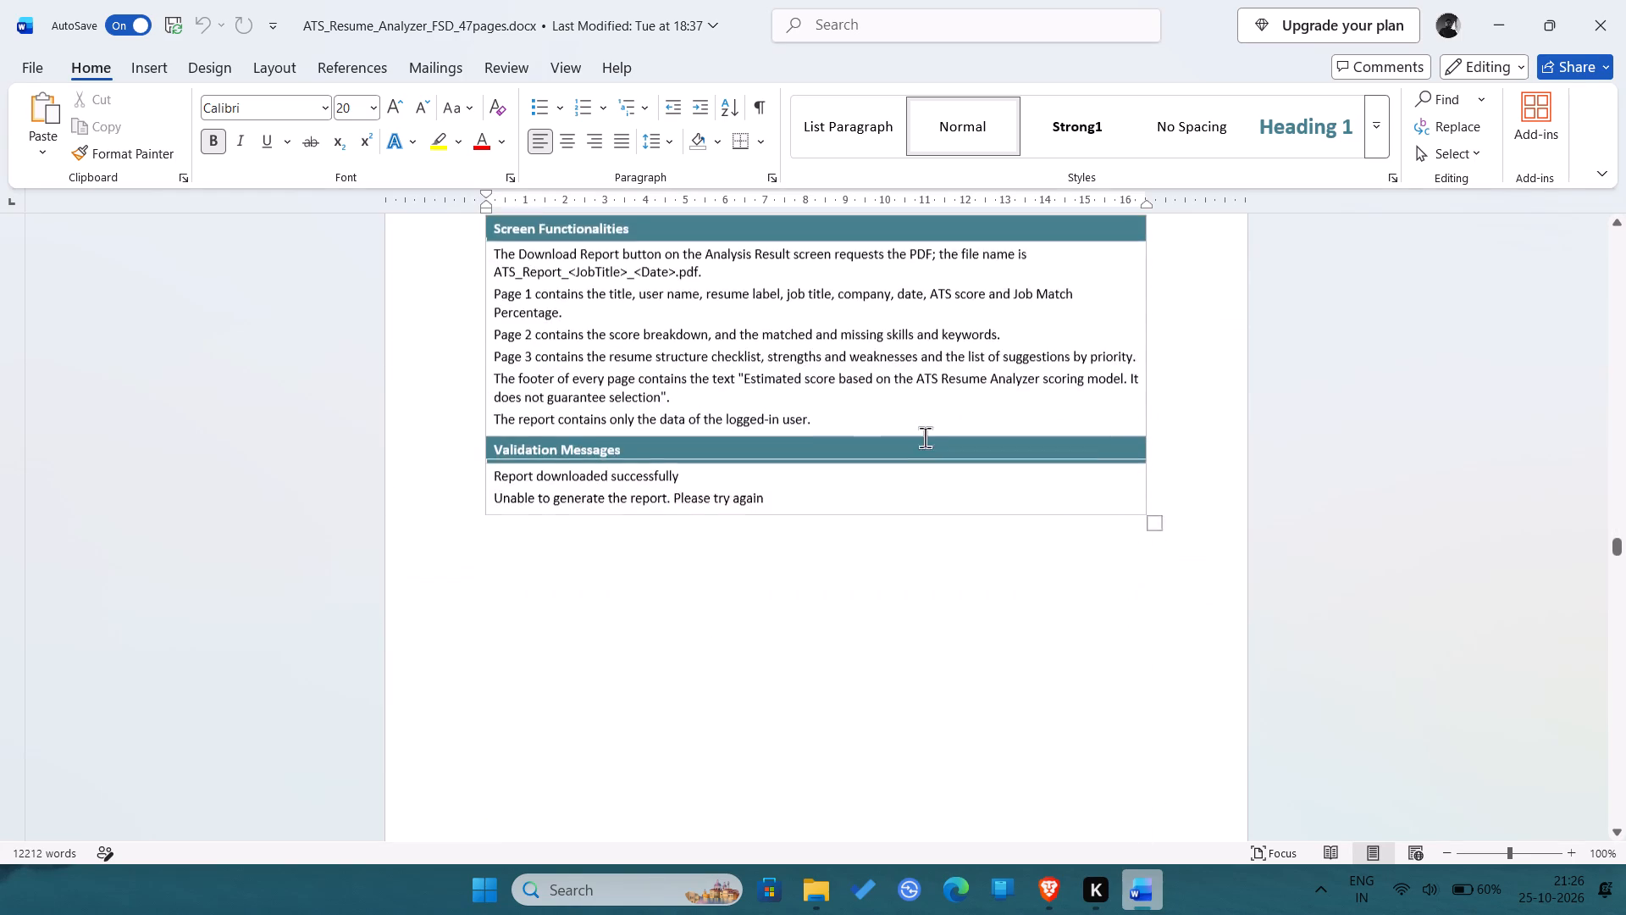
scroll(925, 437, down, 5)
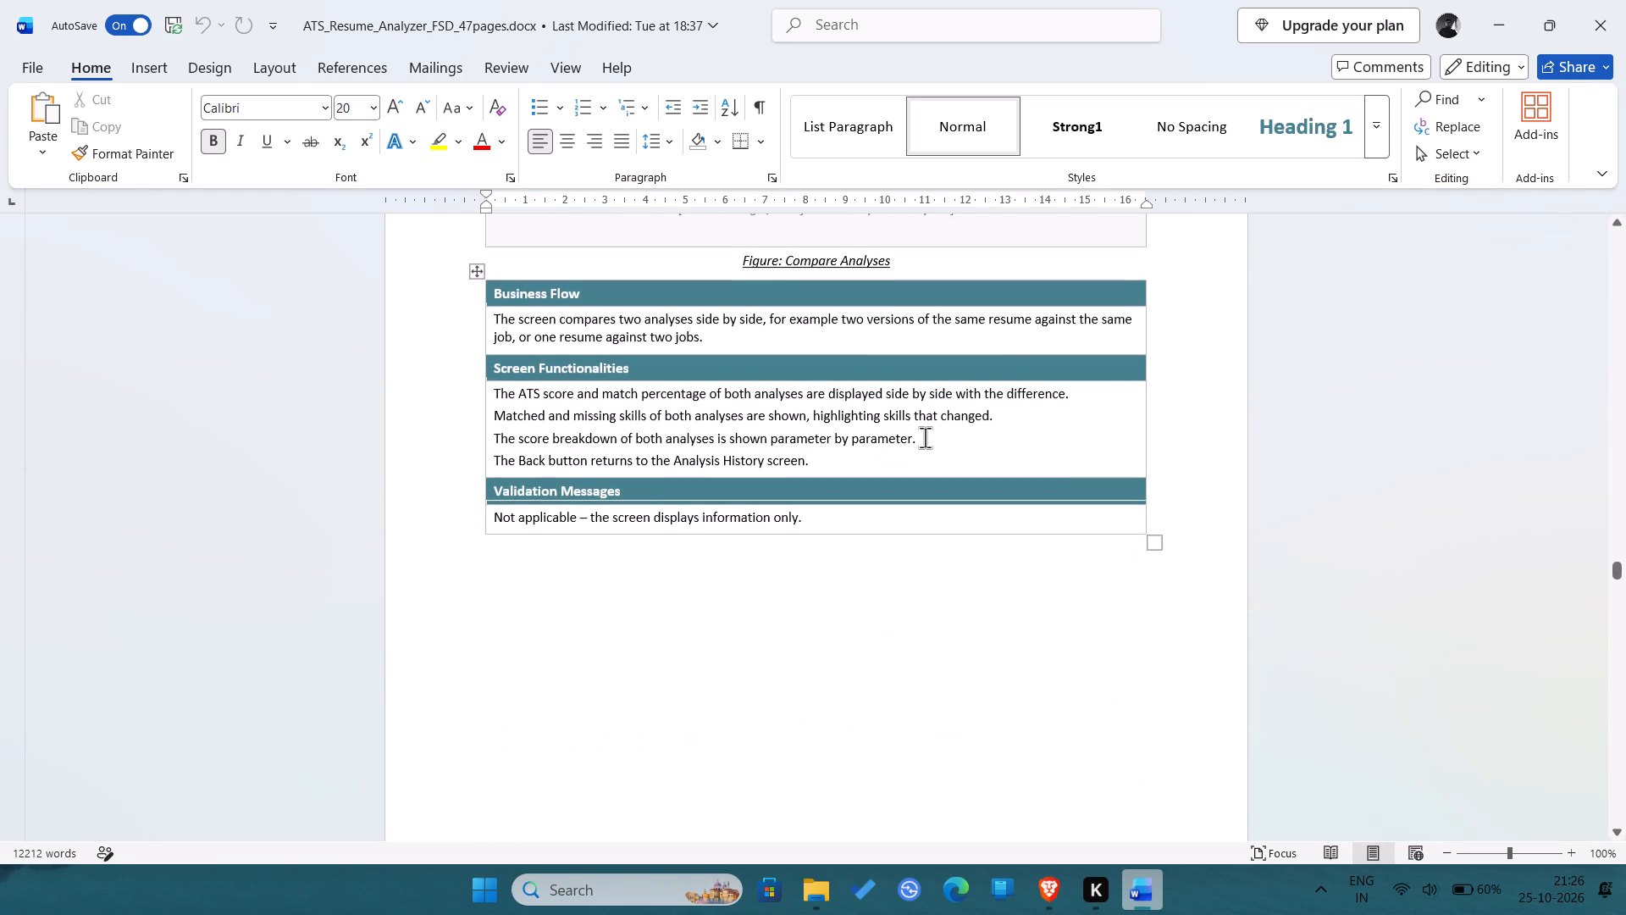
Examine the Business Rules table and the resume processing and Text Extraction Rules sections of the specification.
scroll(925, 437, down, 11)
scroll(925, 437, up, 1)
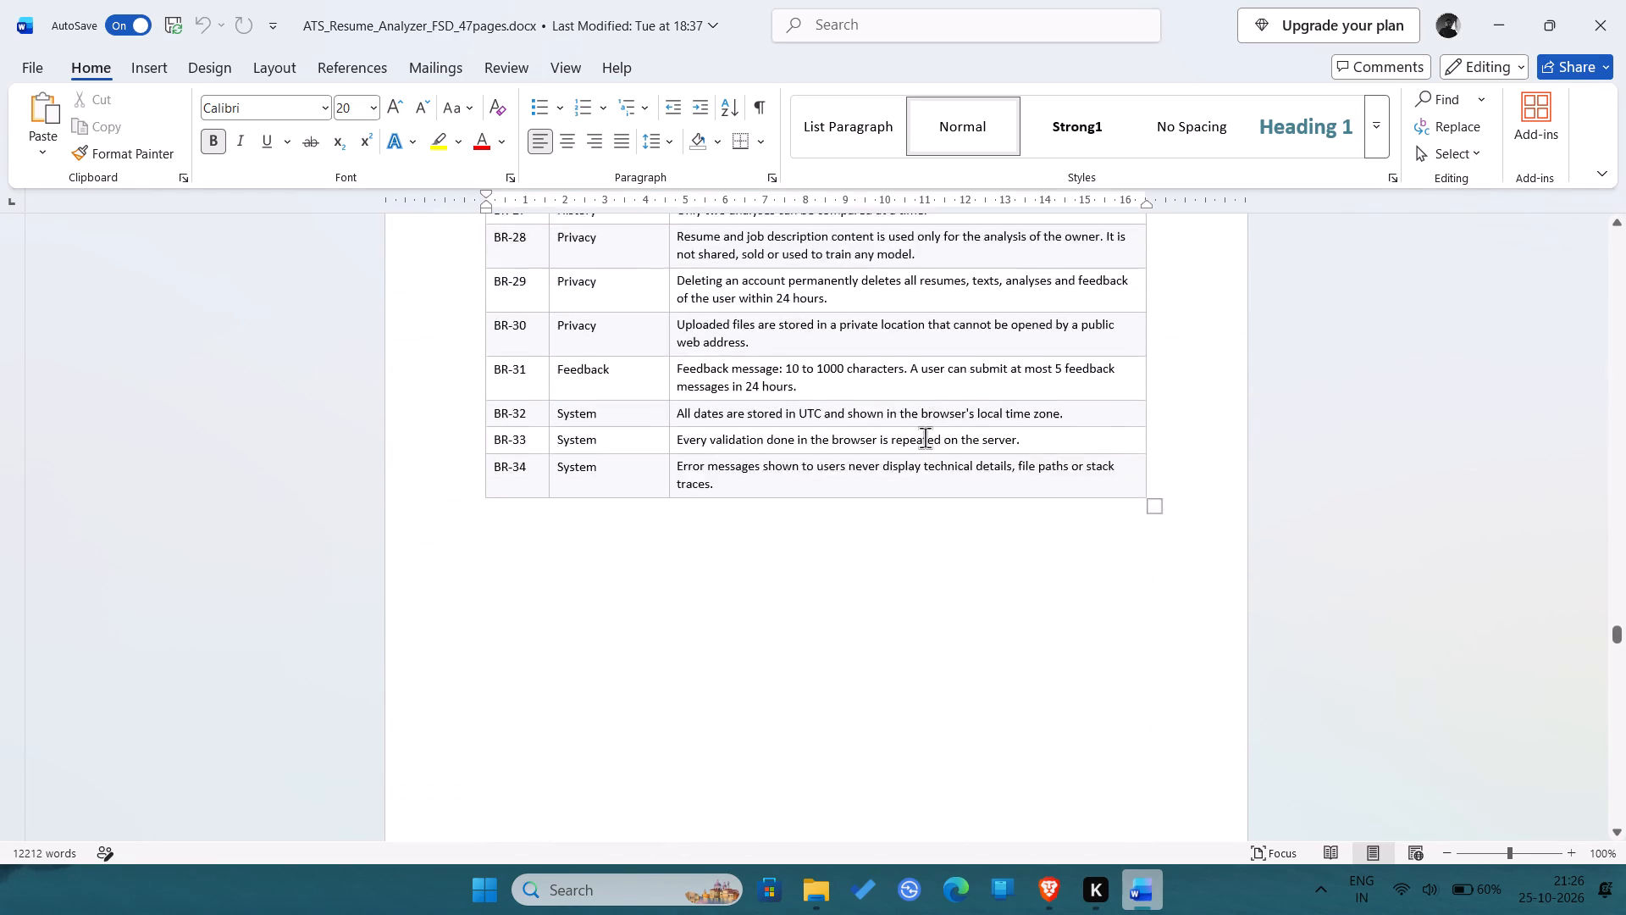
scroll(925, 437, up, 1)
scroll(1073, 378, down, 1)
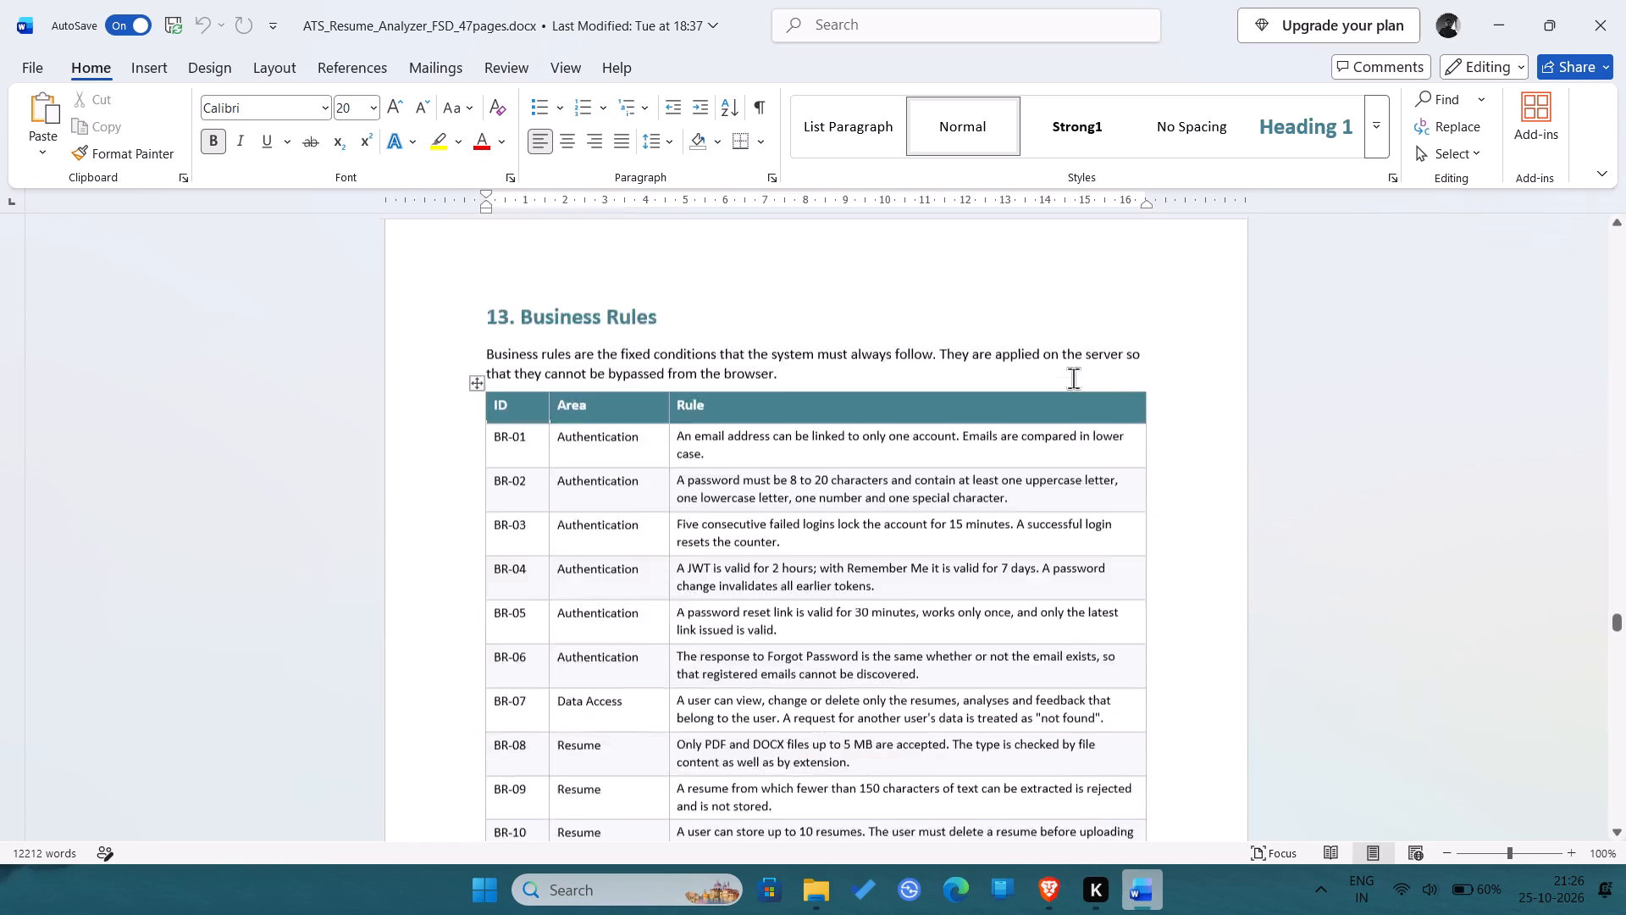
scroll(1073, 378, down, 4)
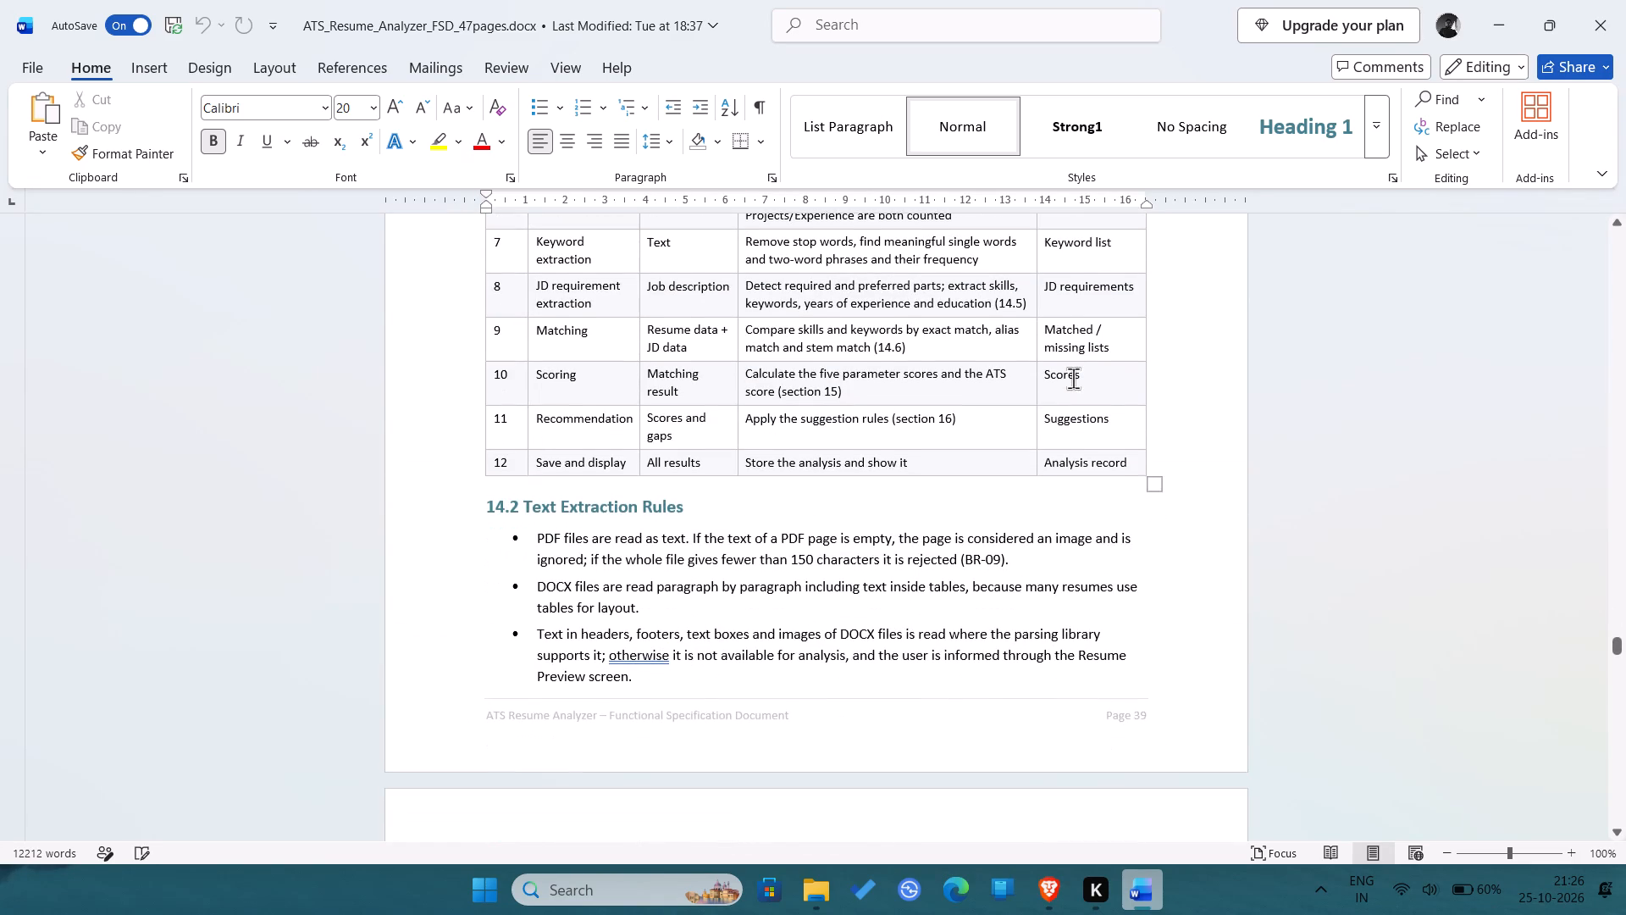
Switch back to File Explorer, go to the Downloads folder, and open m.pdf, result.pdf and Exam Form.pdf to check their contents.
click(857, 785)
scroll(674, 577, up, 5)
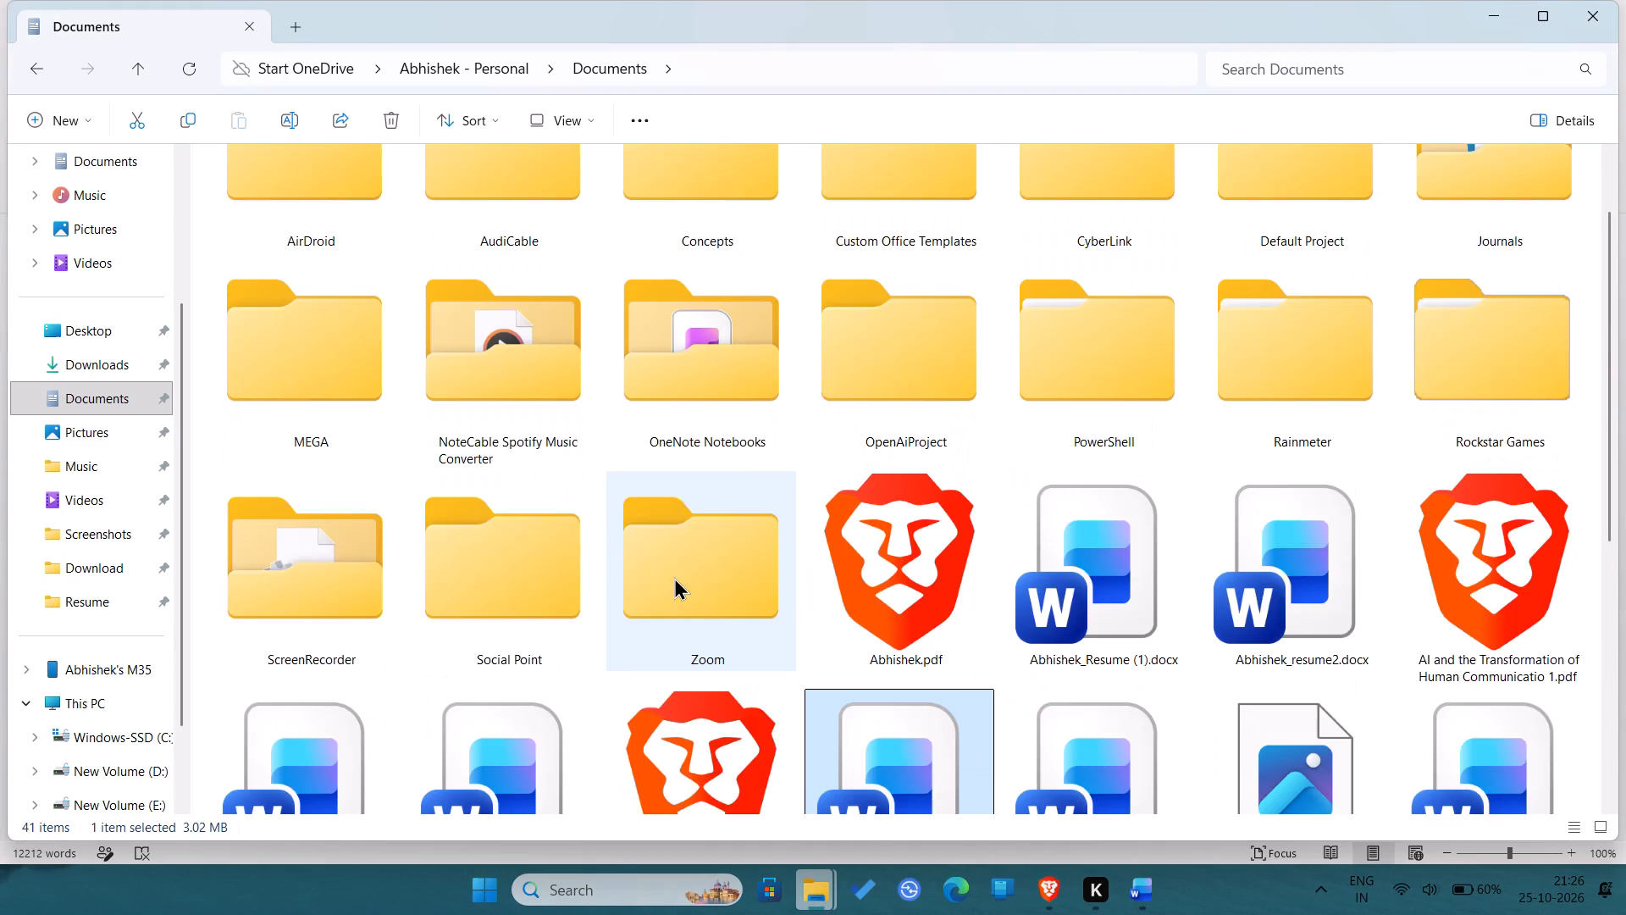
scroll(674, 577, up, 3)
click(46, 371)
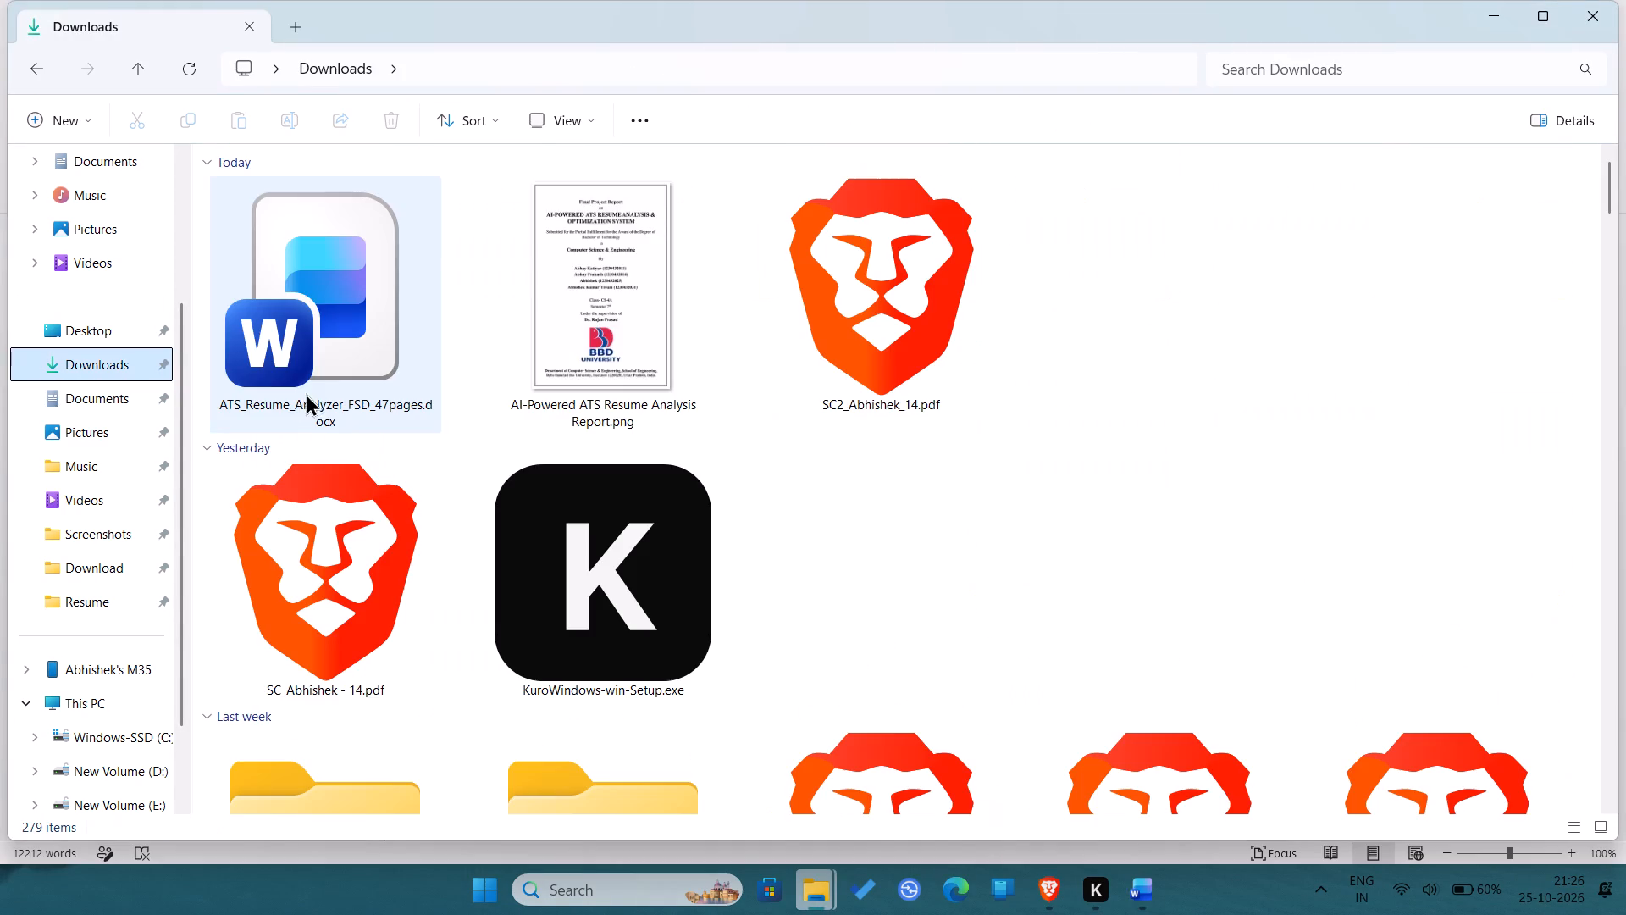
scroll(694, 518, down, 3)
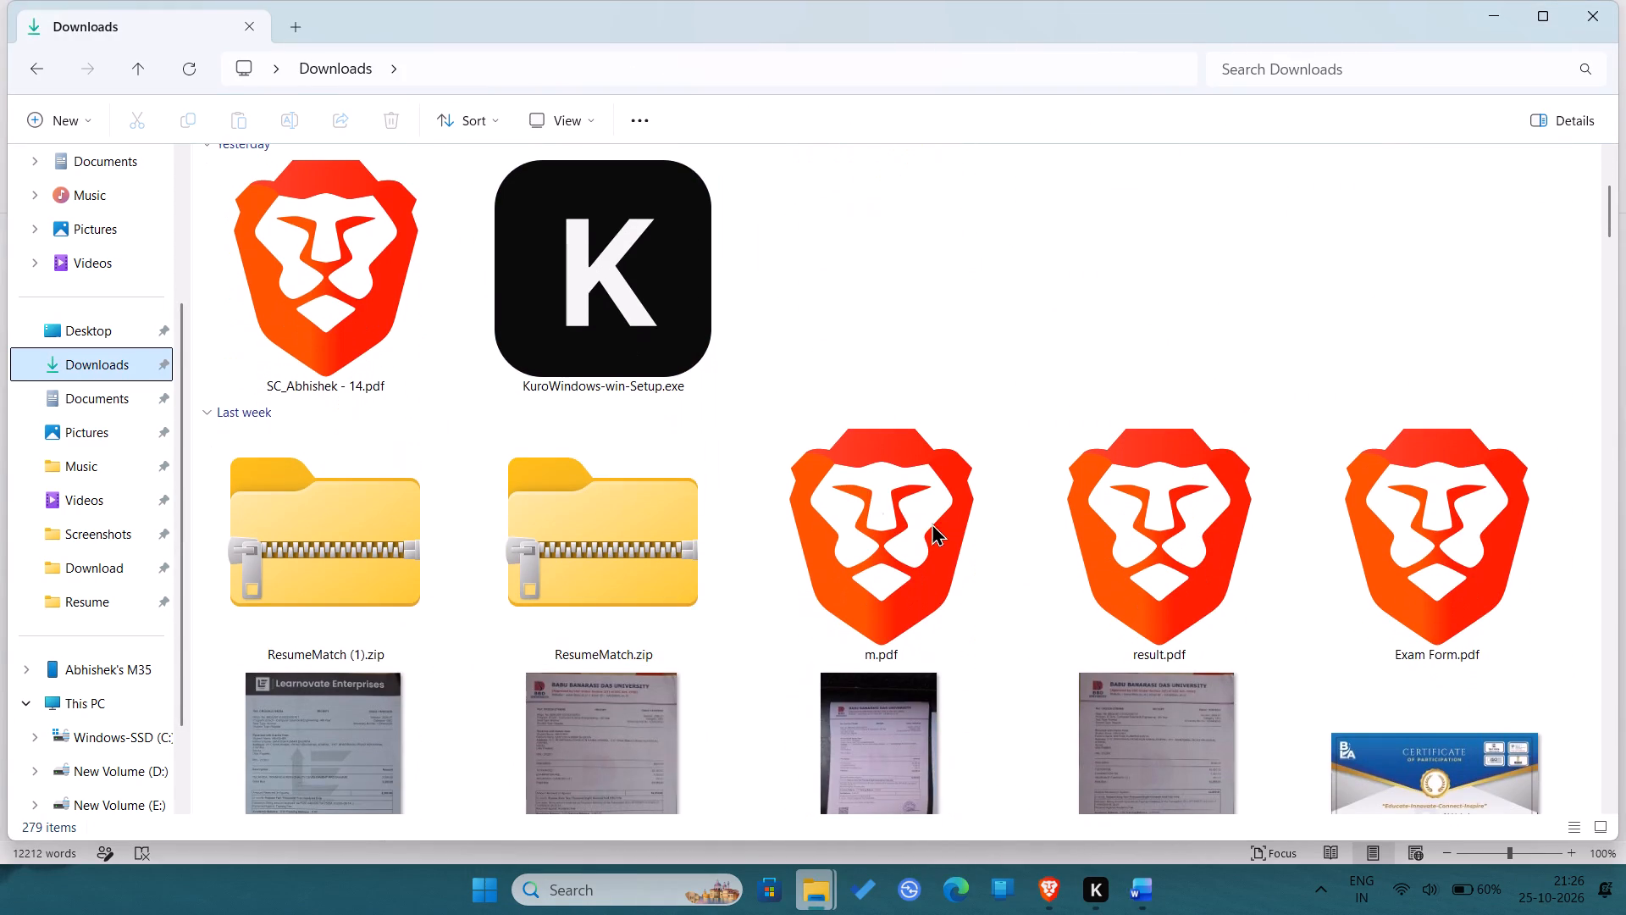
scroll(935, 529, down, 1)
double_click(893, 475)
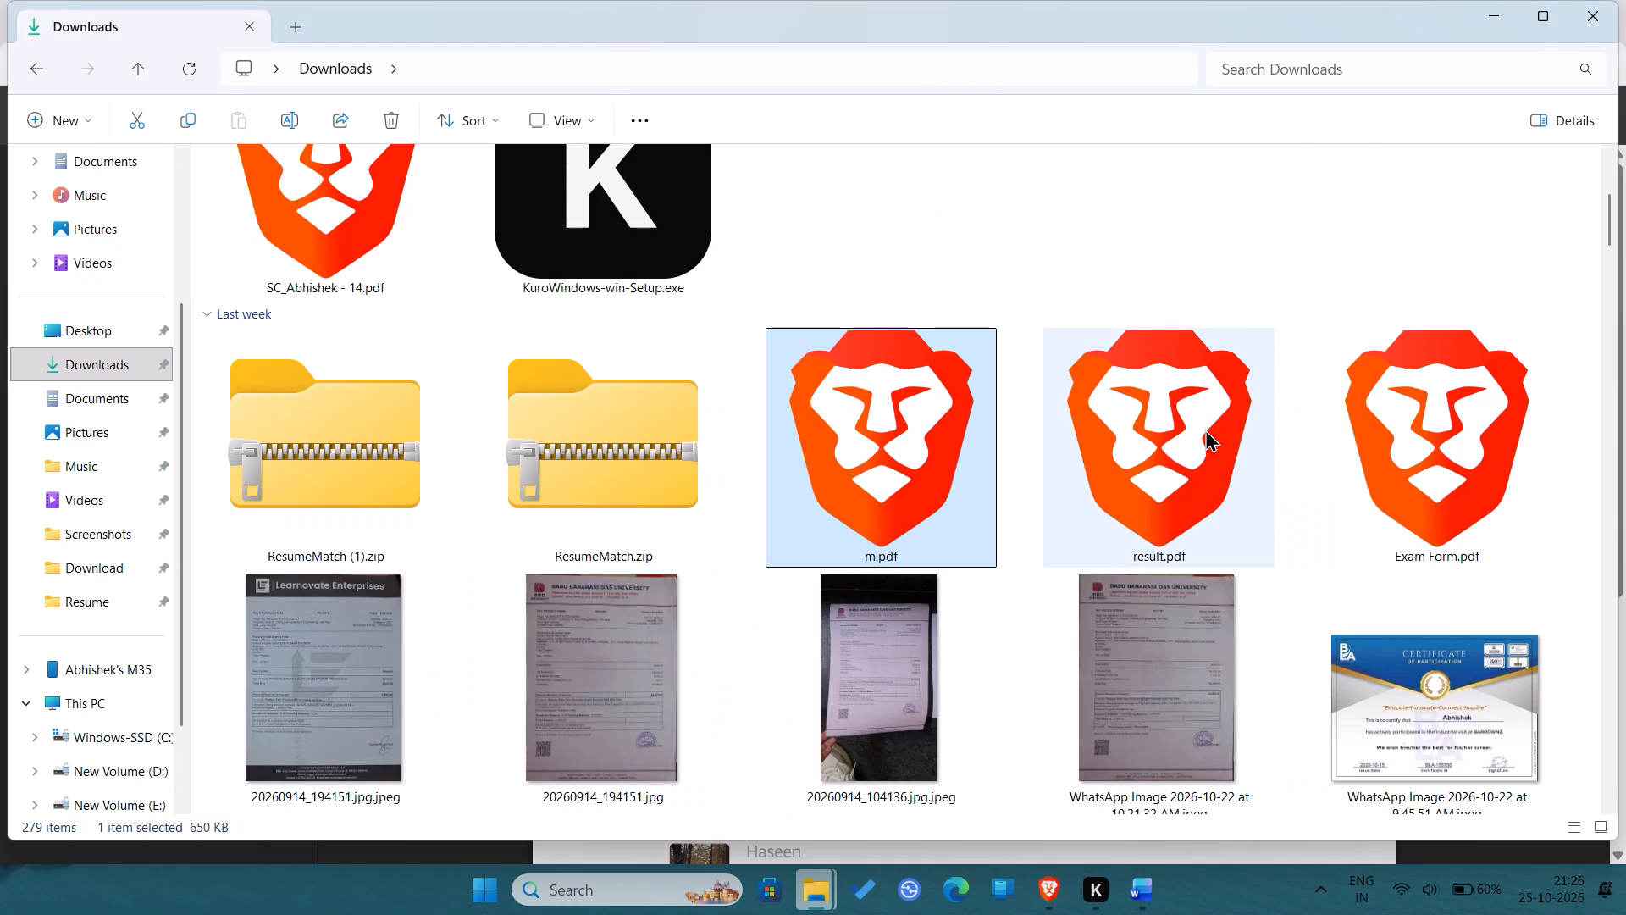
double_click(1205, 429)
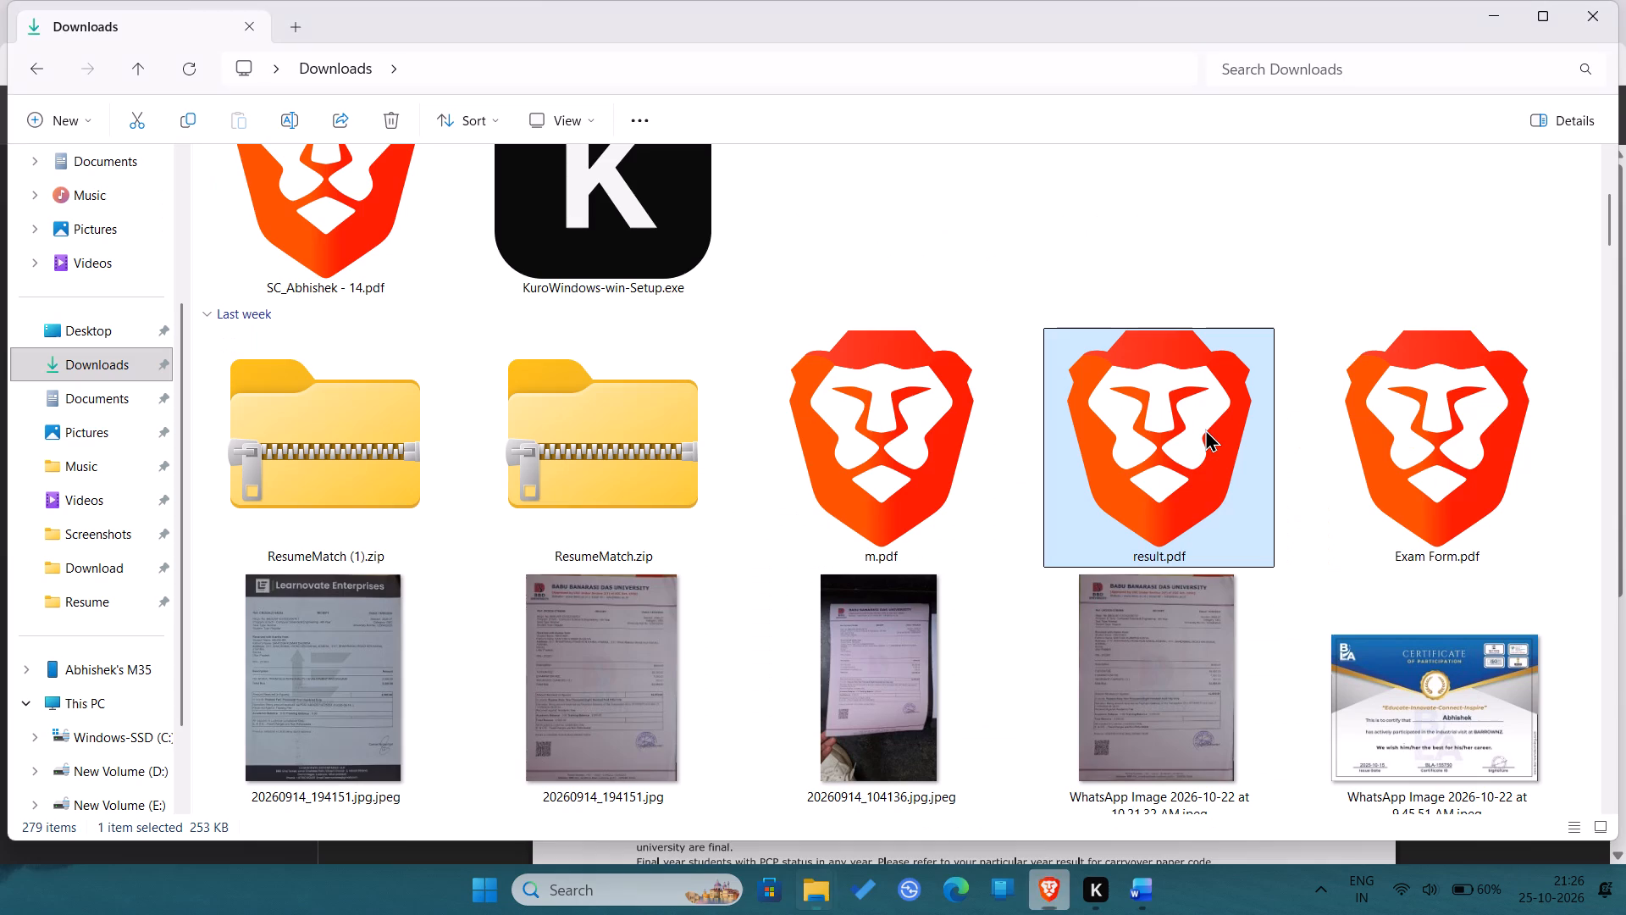
double_click(1430, 425)
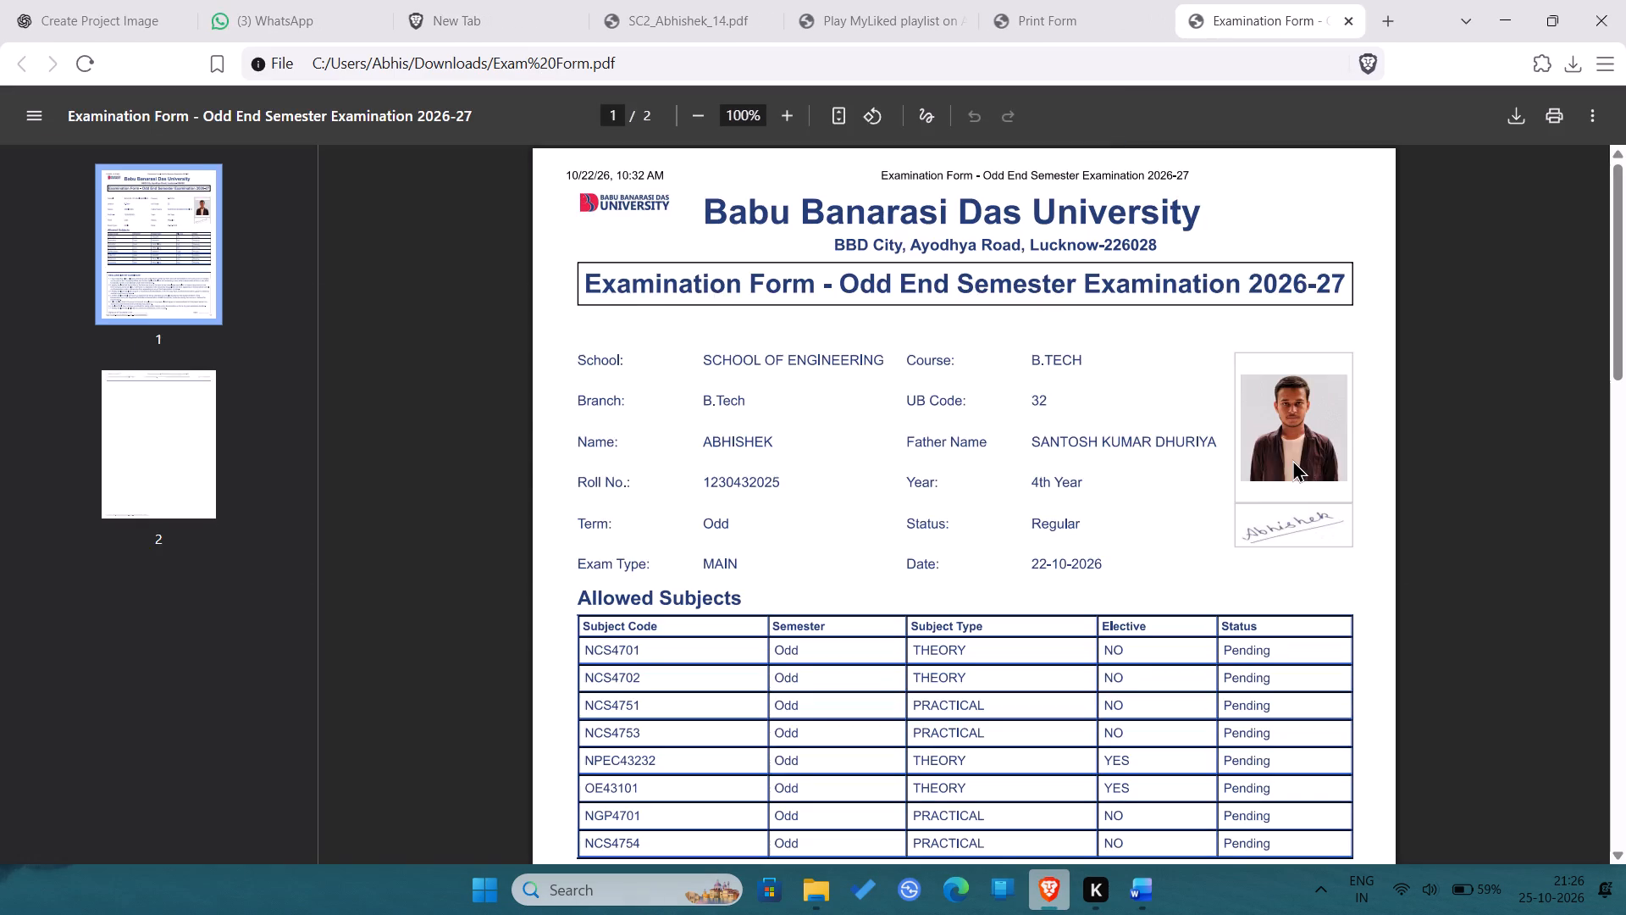
Delete m.pdf and result.pdf from the Downloads folder.
click(971, 485)
key(shift+Right)
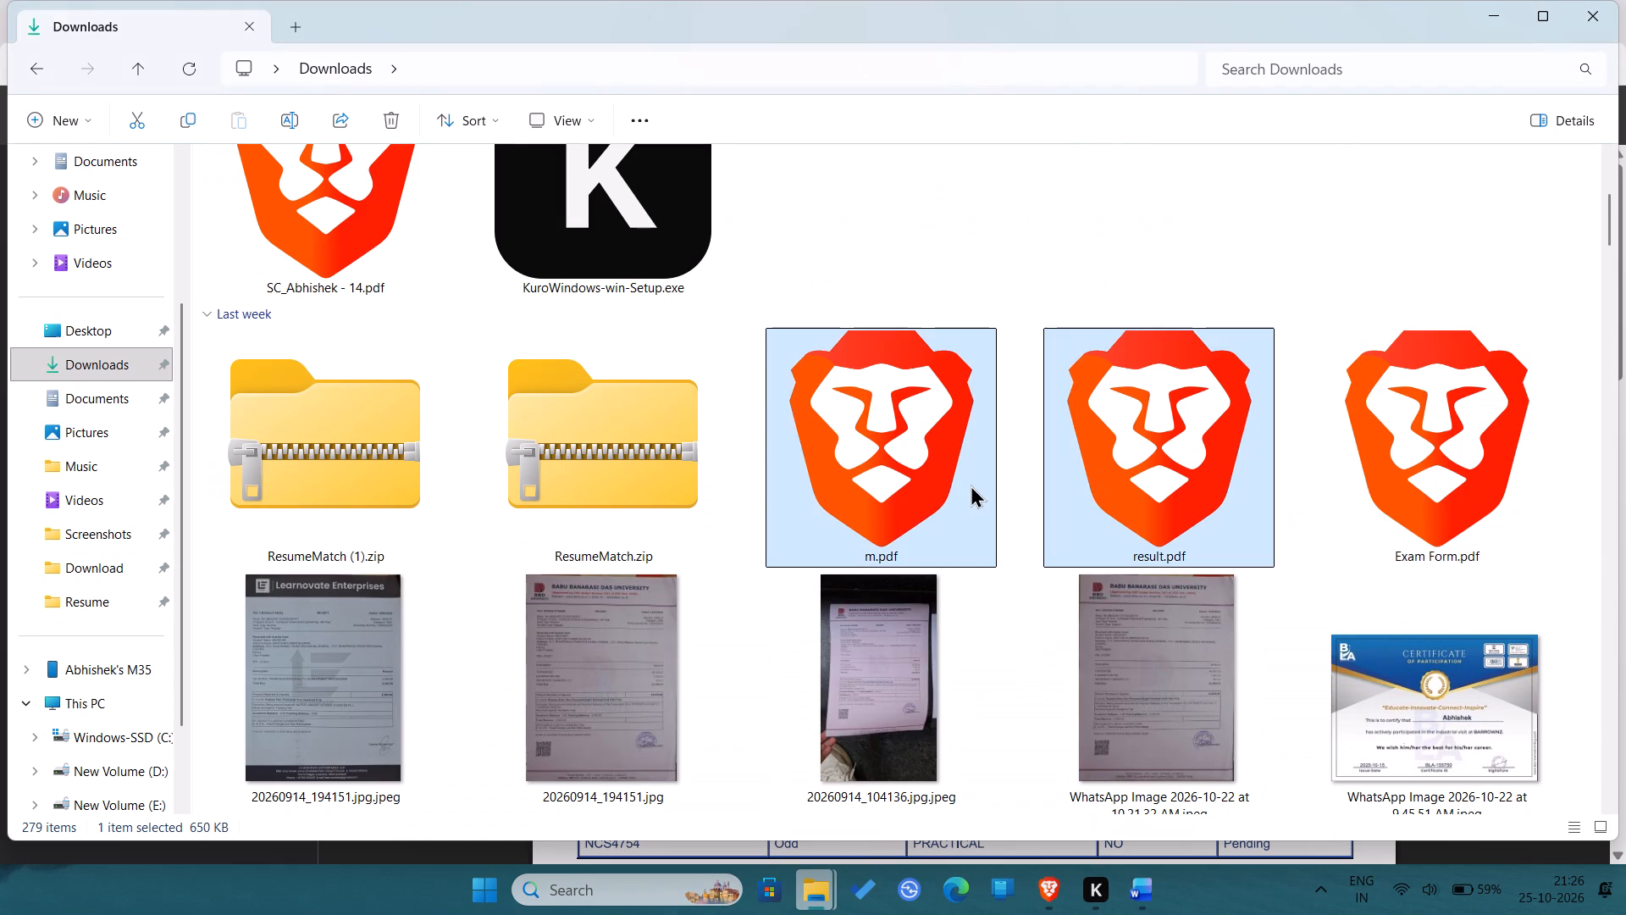
key(Delete)
Open the certificate PDF beside half ready mjp.pdf in Downloads, then open half ready mjp.pdf and skim its first pages.
scroll(971, 485, down, 1)
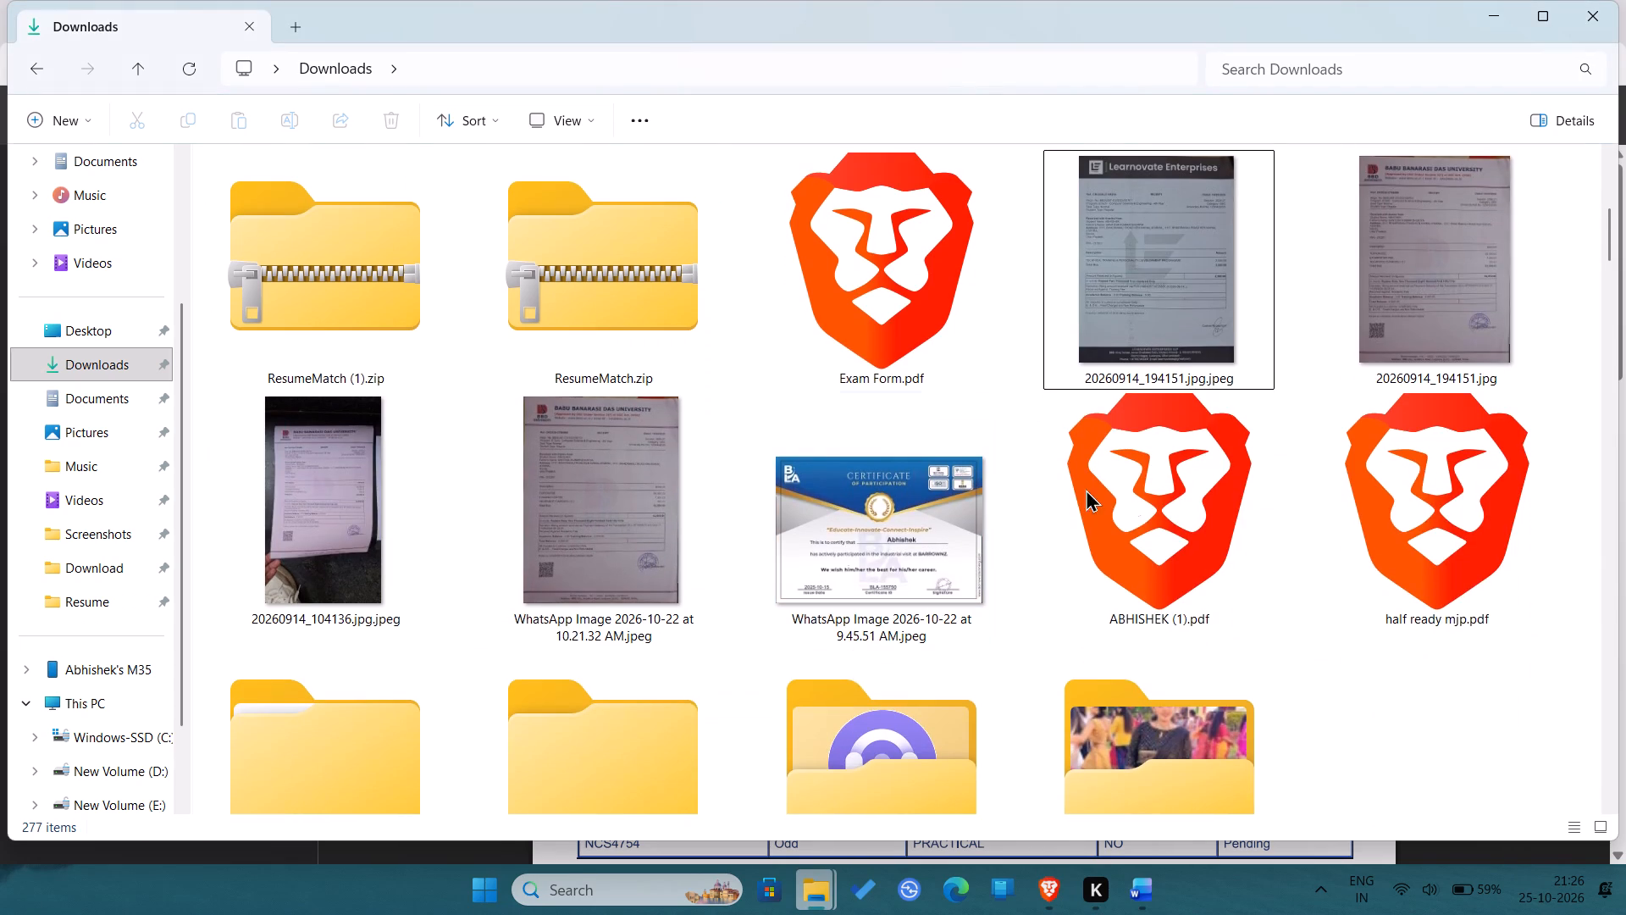
double_click(1199, 514)
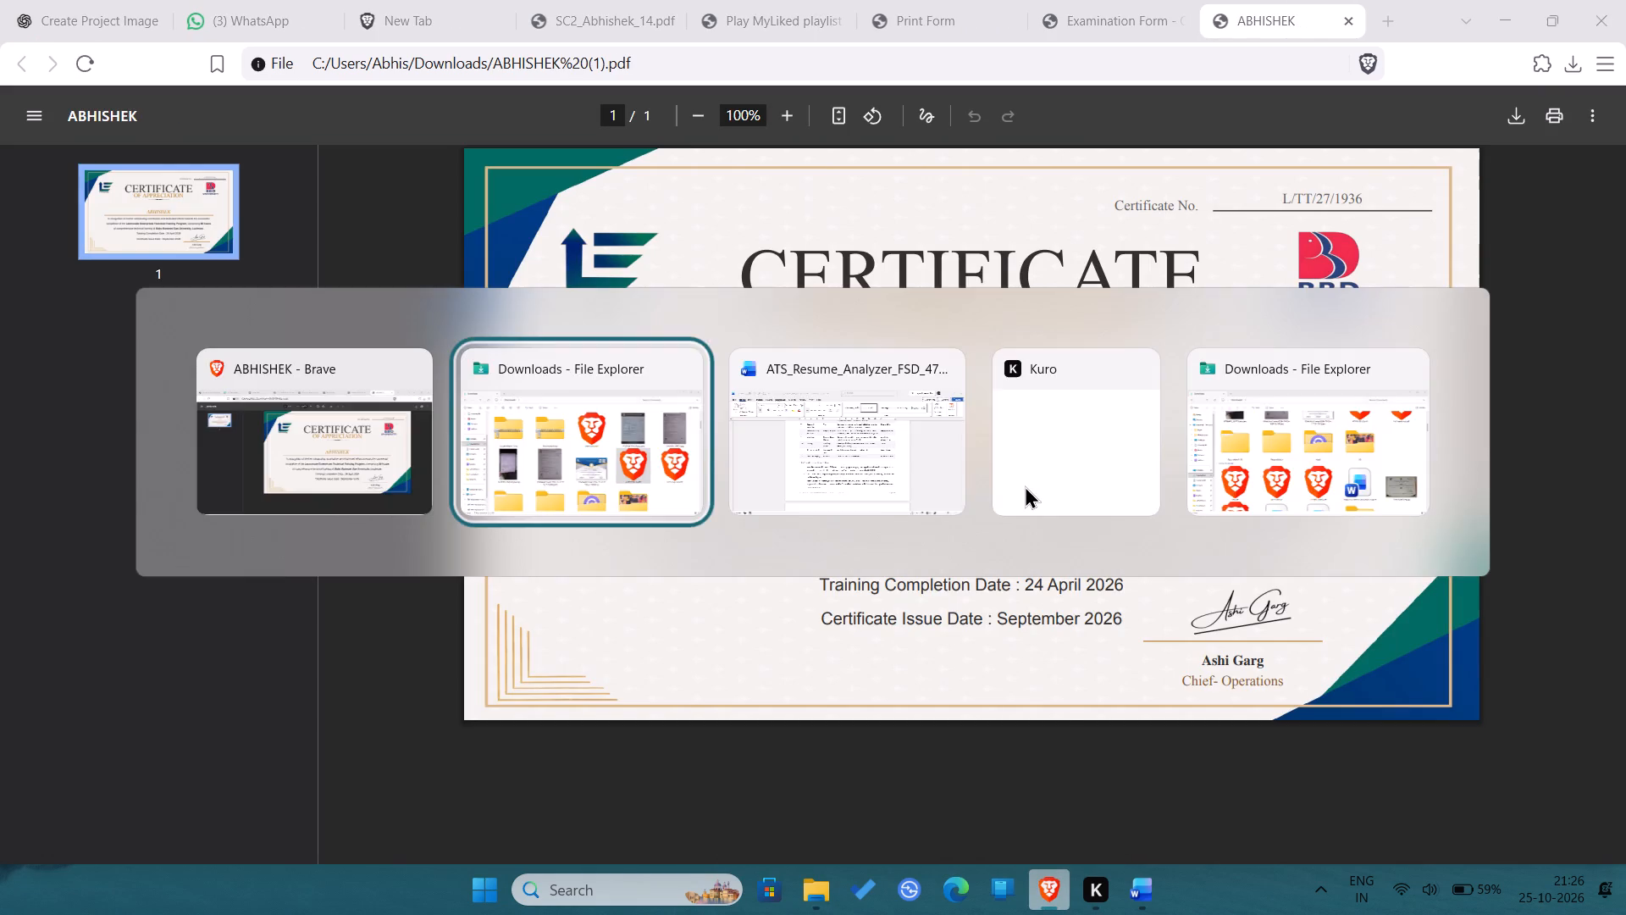
double_click(1376, 558)
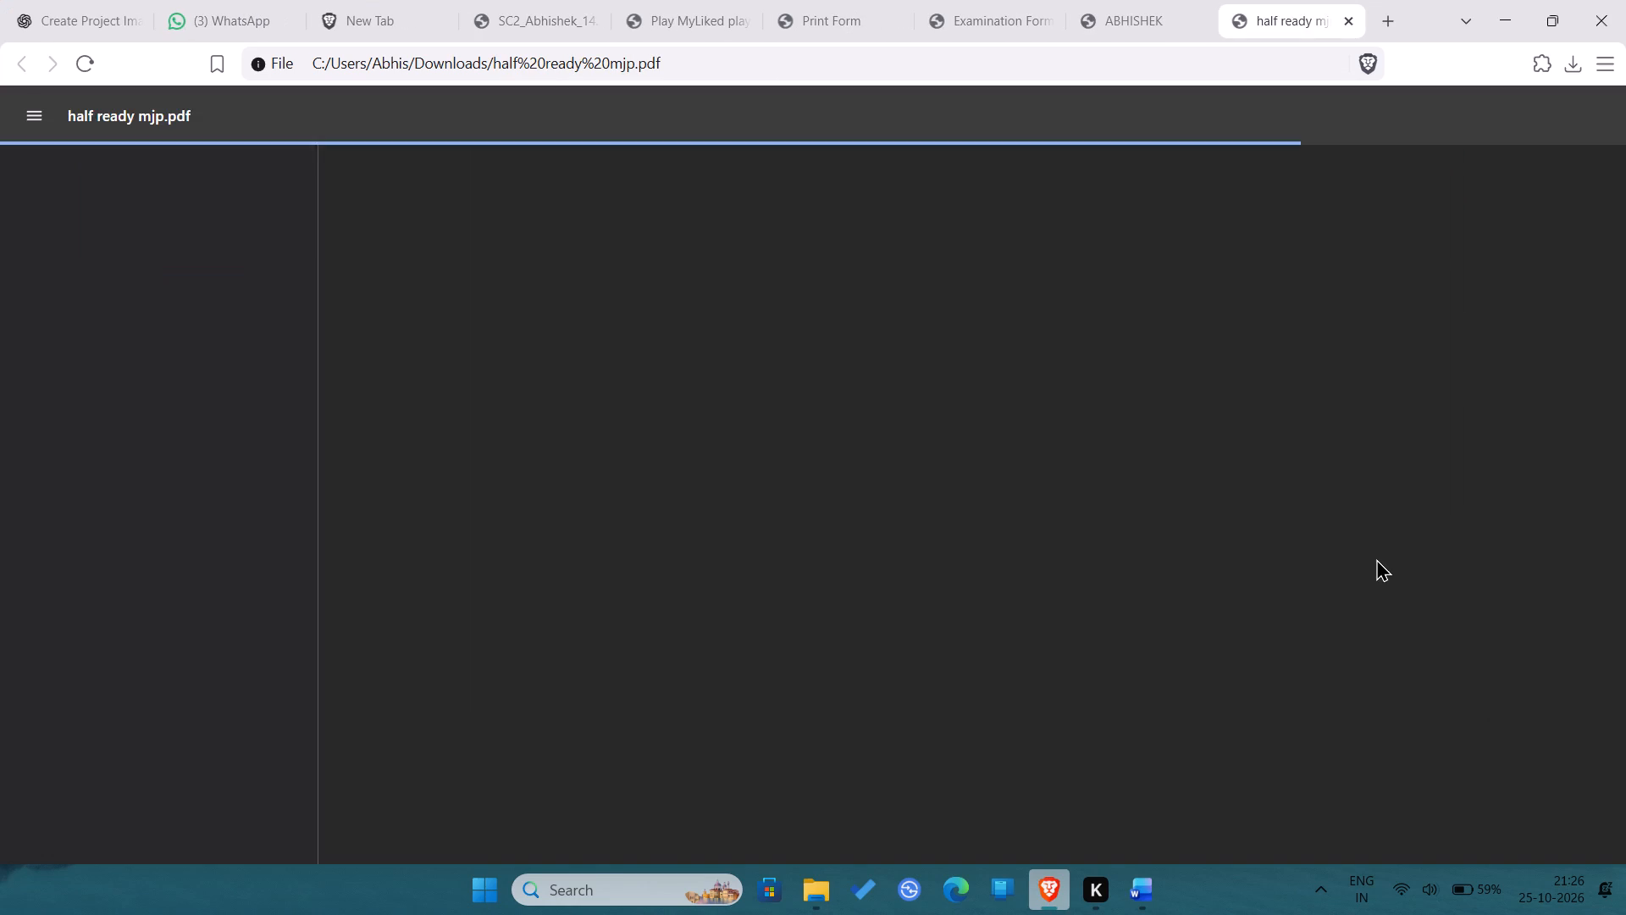
scroll(1376, 558, down, 10)
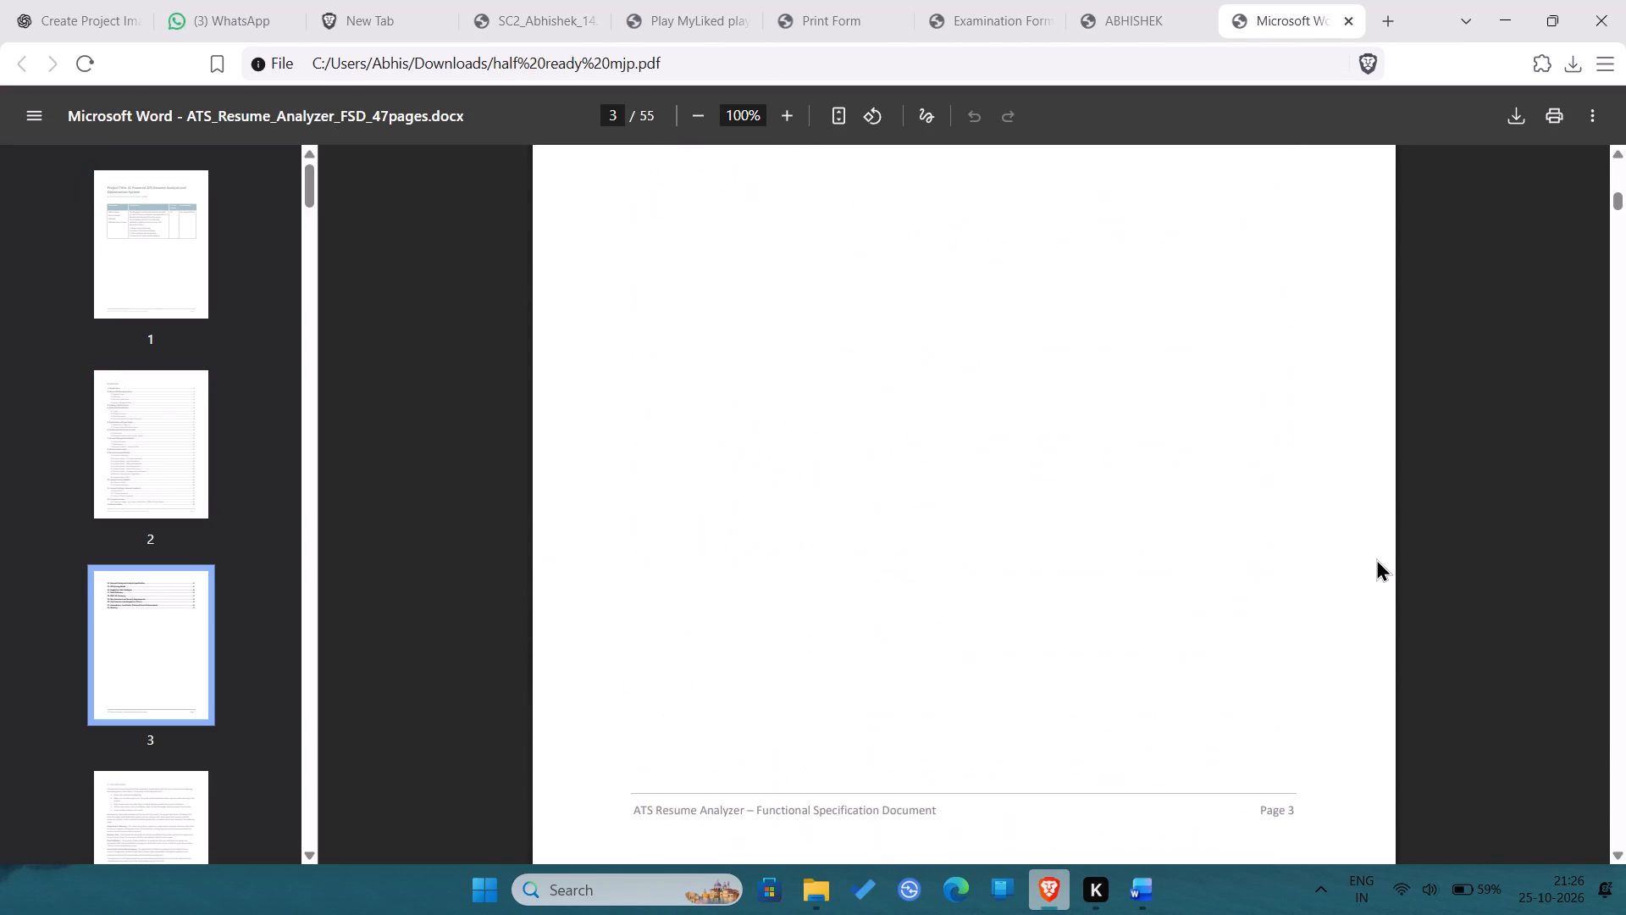
Close the half ready mjp.pdf, certificate and examination form documents in the browser.
key(ctrl+w)
key(ctrl+w)
key(ctrl+w)
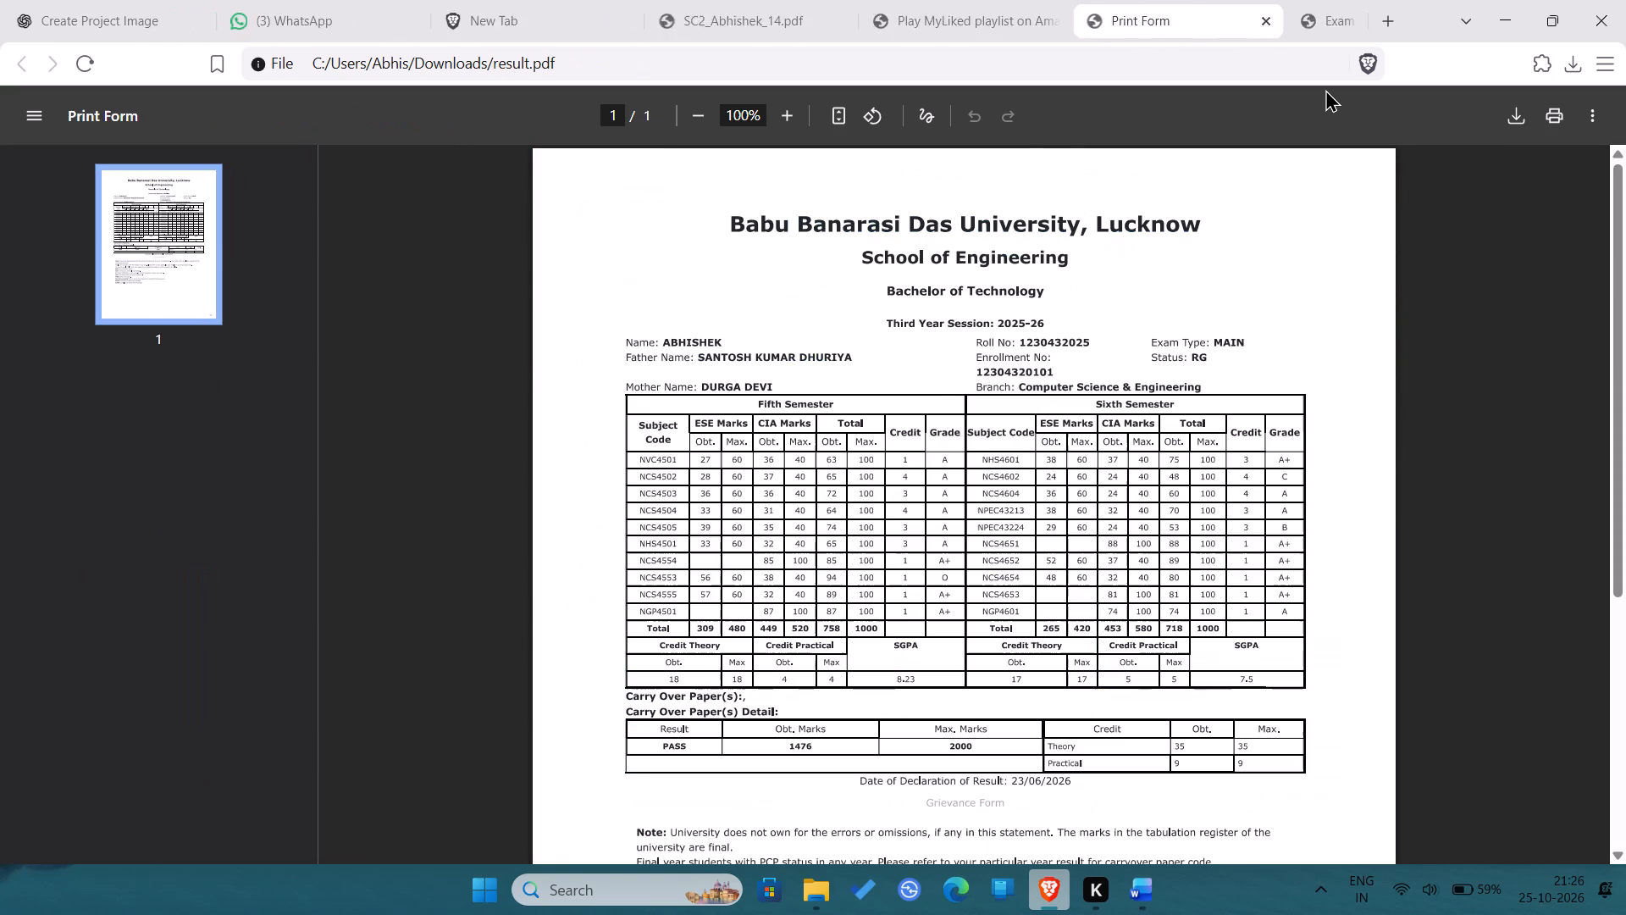
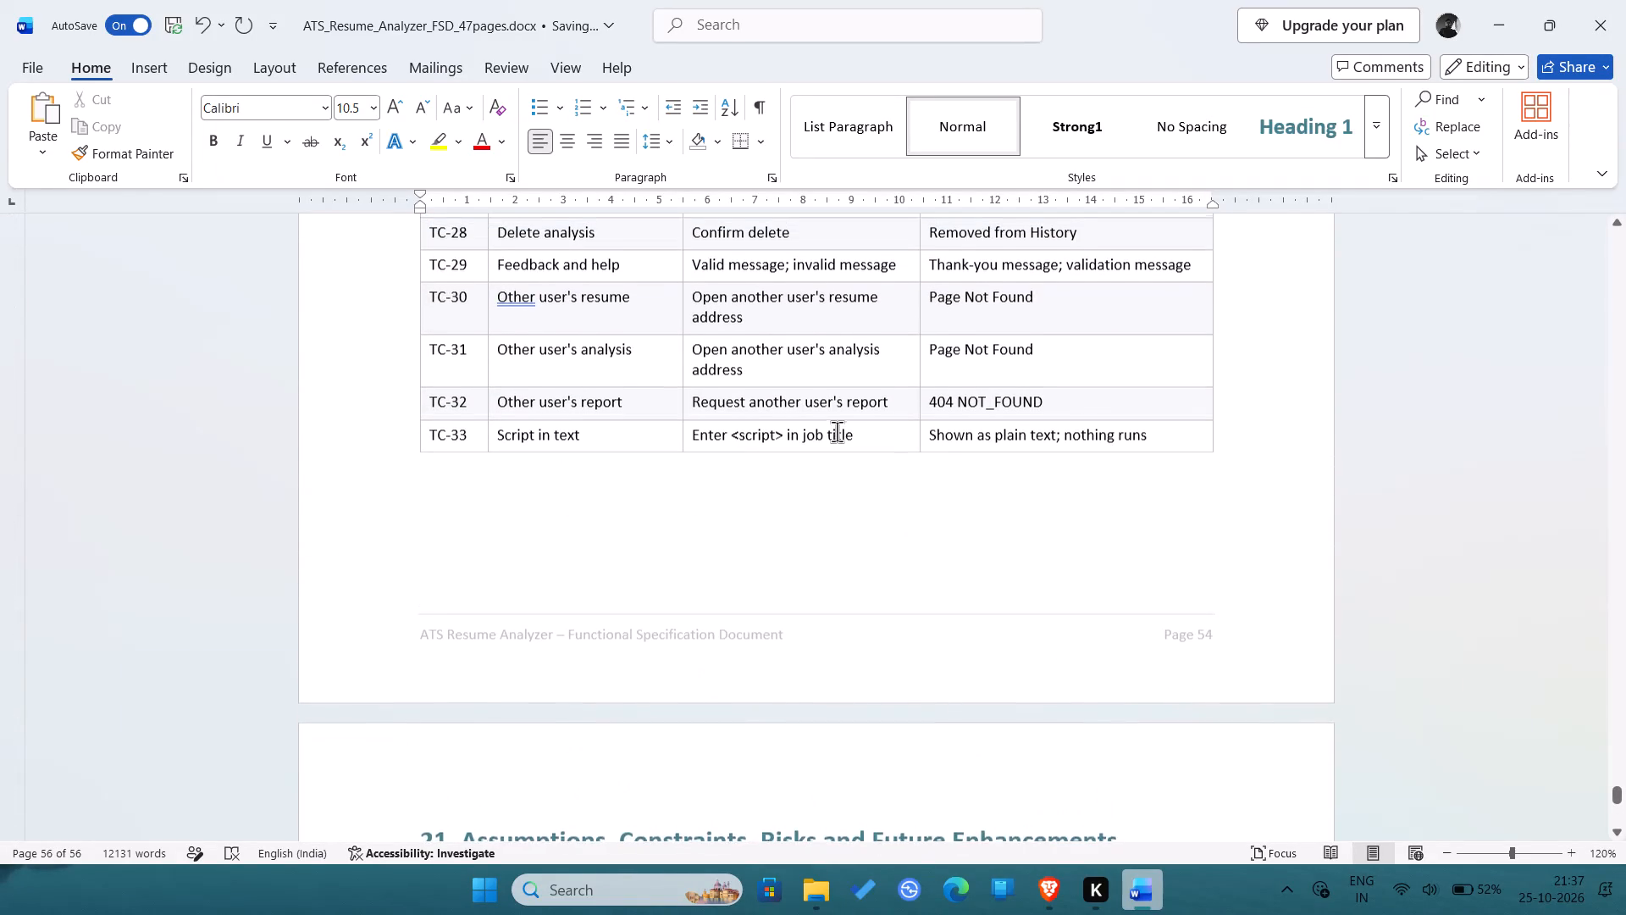
Review the closing part of the functional specification, from the test cases in section 20 to the glossary in section 22.
ctrl+scroll(837, 431, up, 2)
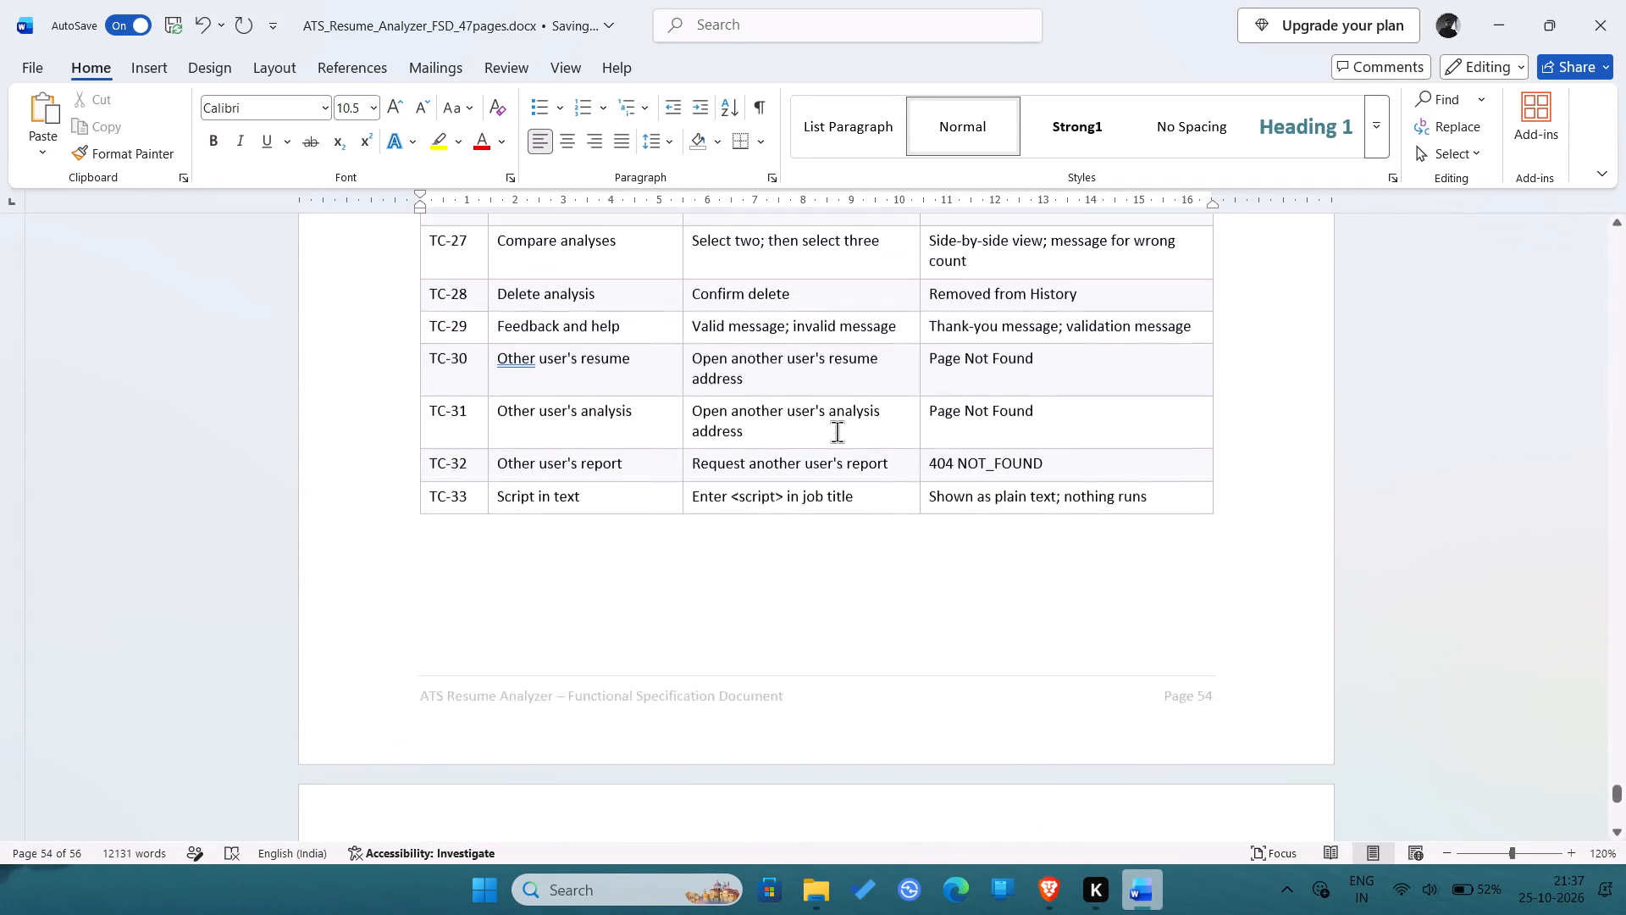
ctrl+scroll(837, 431, up, 1)
ctrl+scroll(837, 431, down, 1)
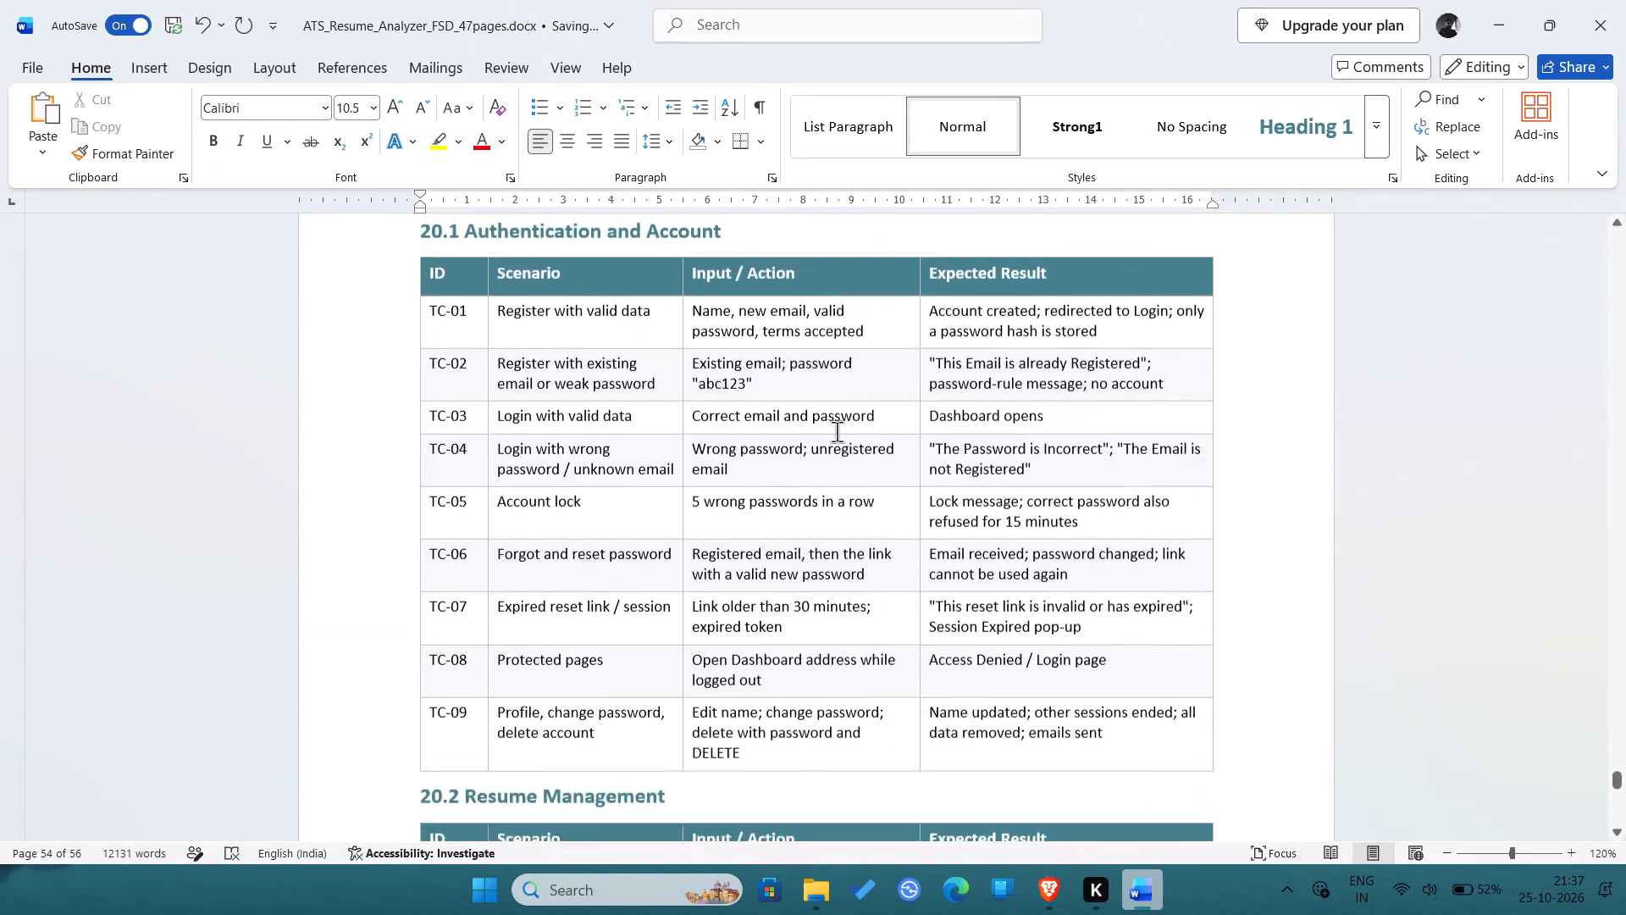
ctrl+scroll(837, 431, down, 2)
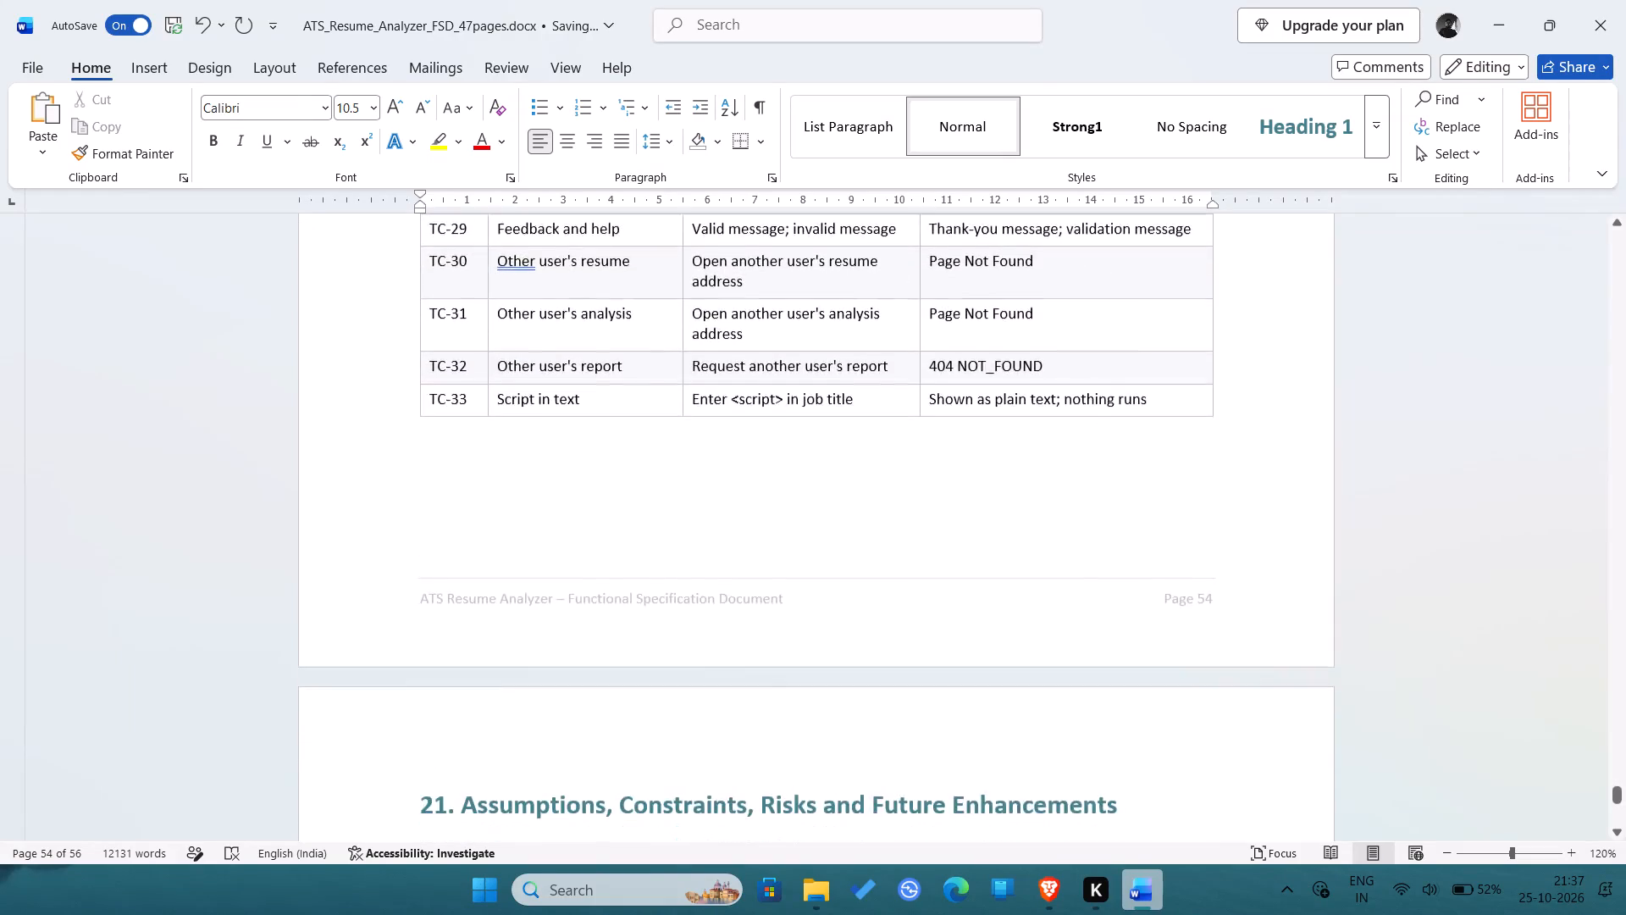
ctrl+scroll(837, 431, down, 1)
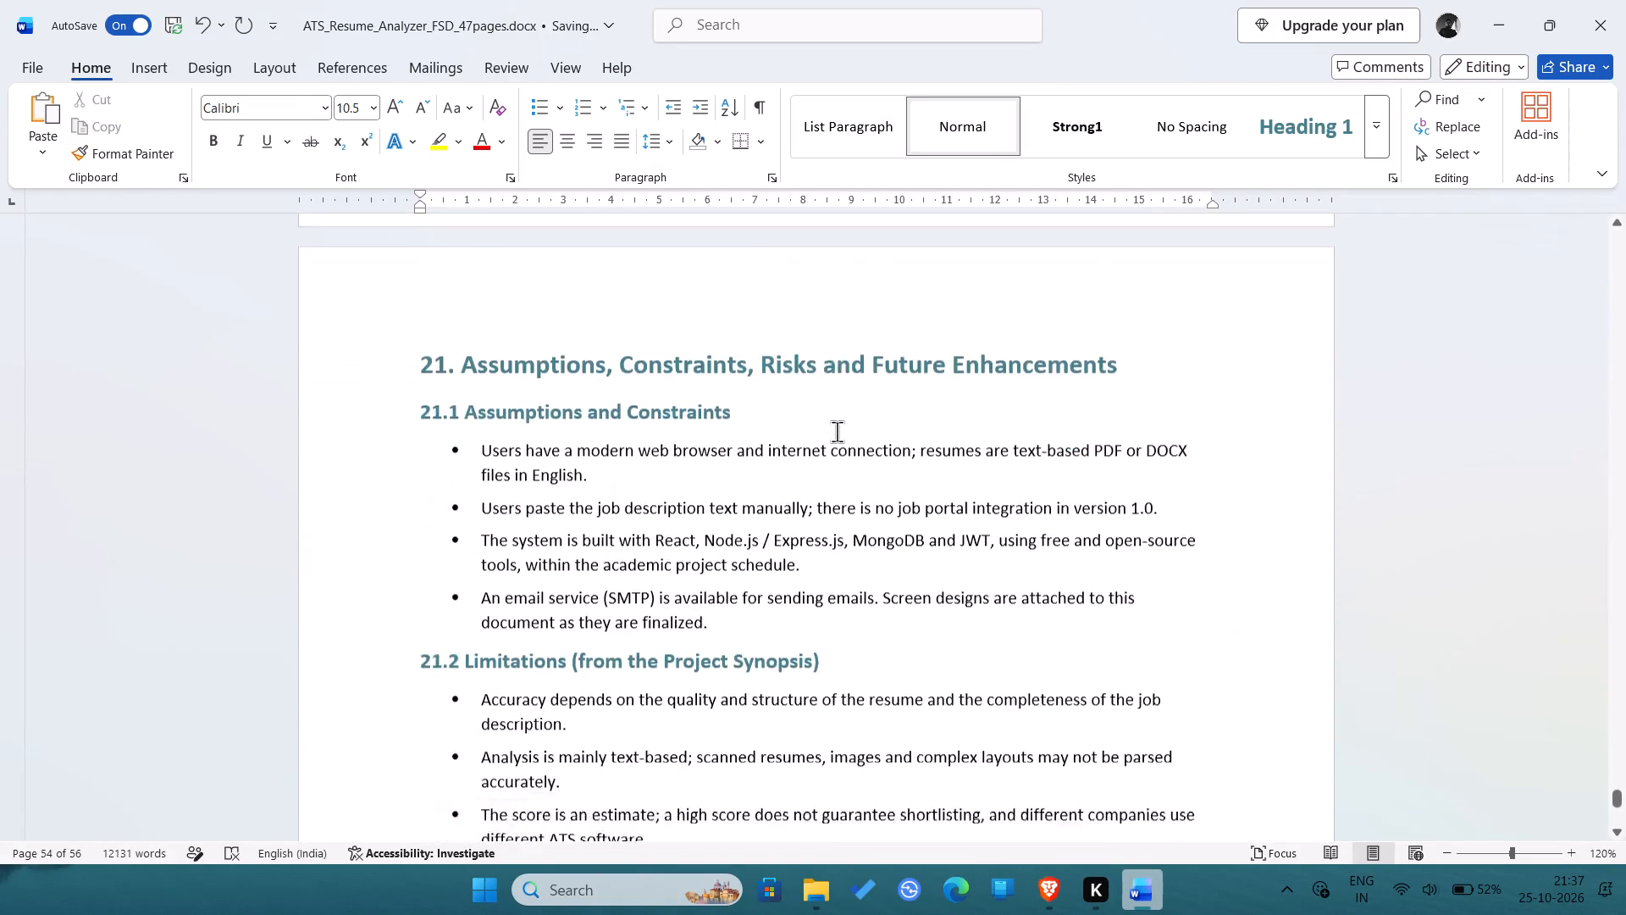
ctrl+scroll(837, 431, down, 2)
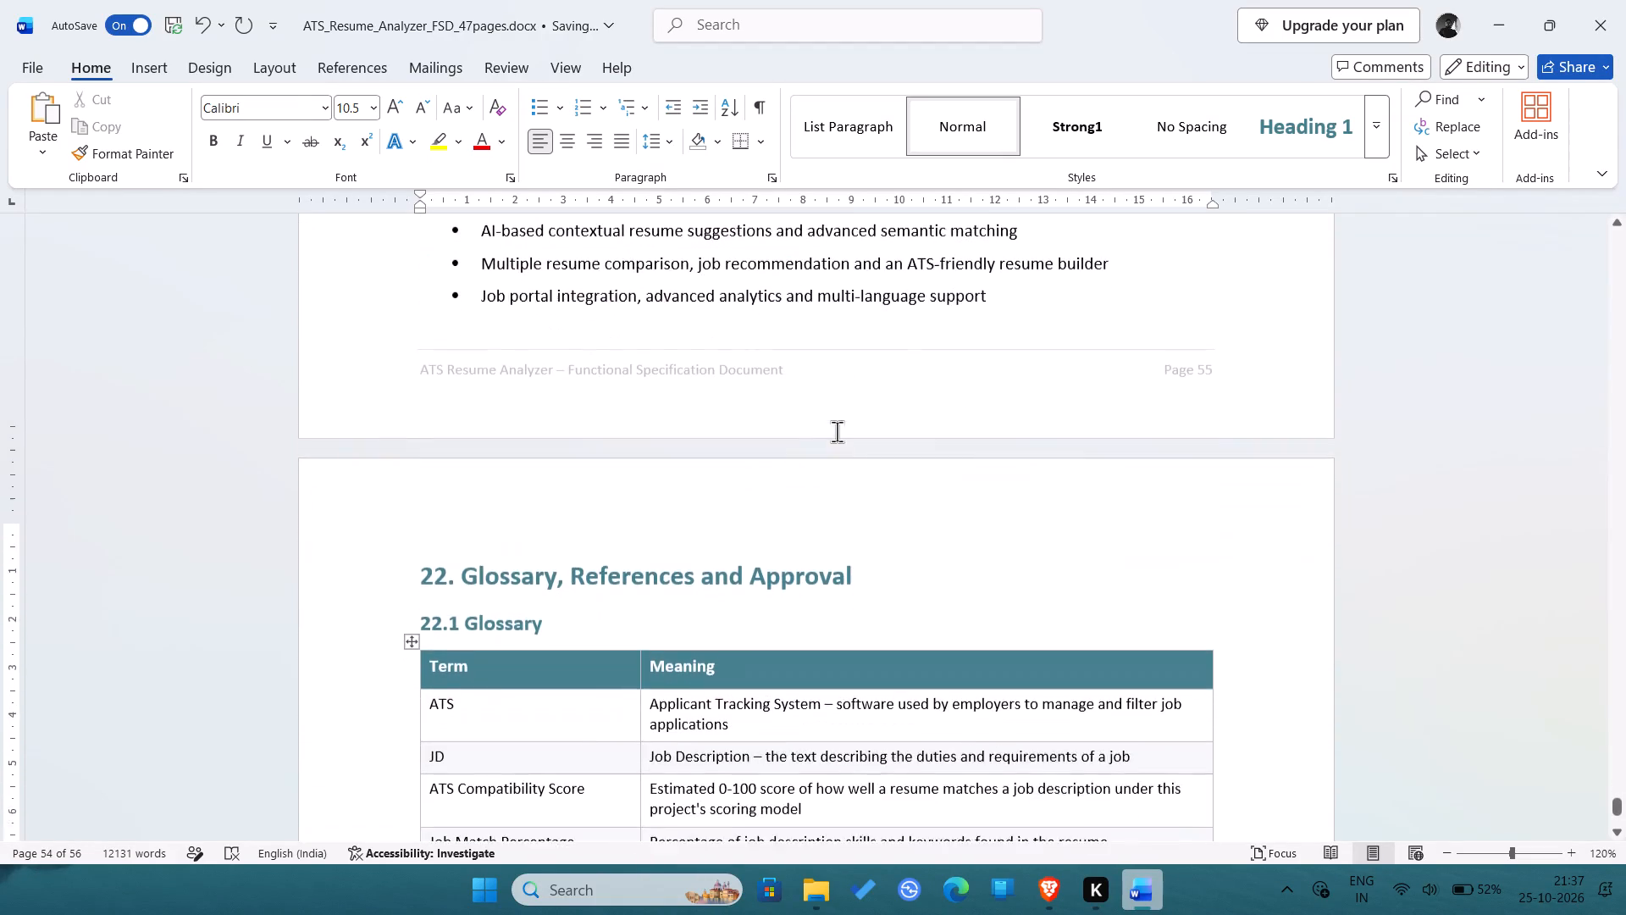
ctrl+scroll(837, 431, down, 3)
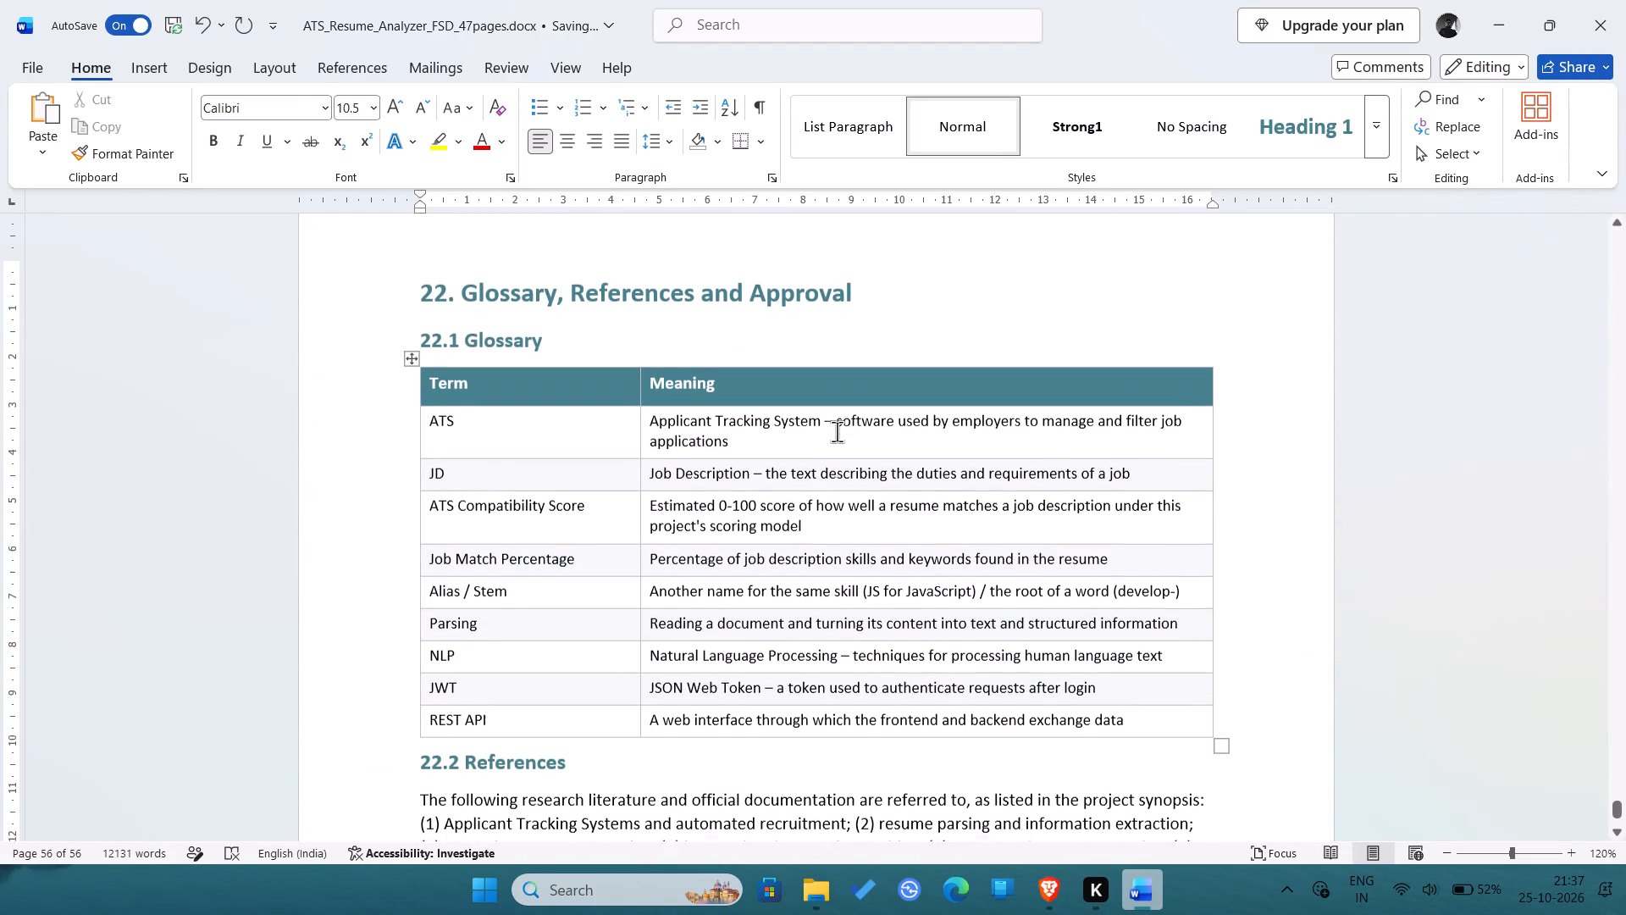
ctrl+scroll(837, 431, down, 1)
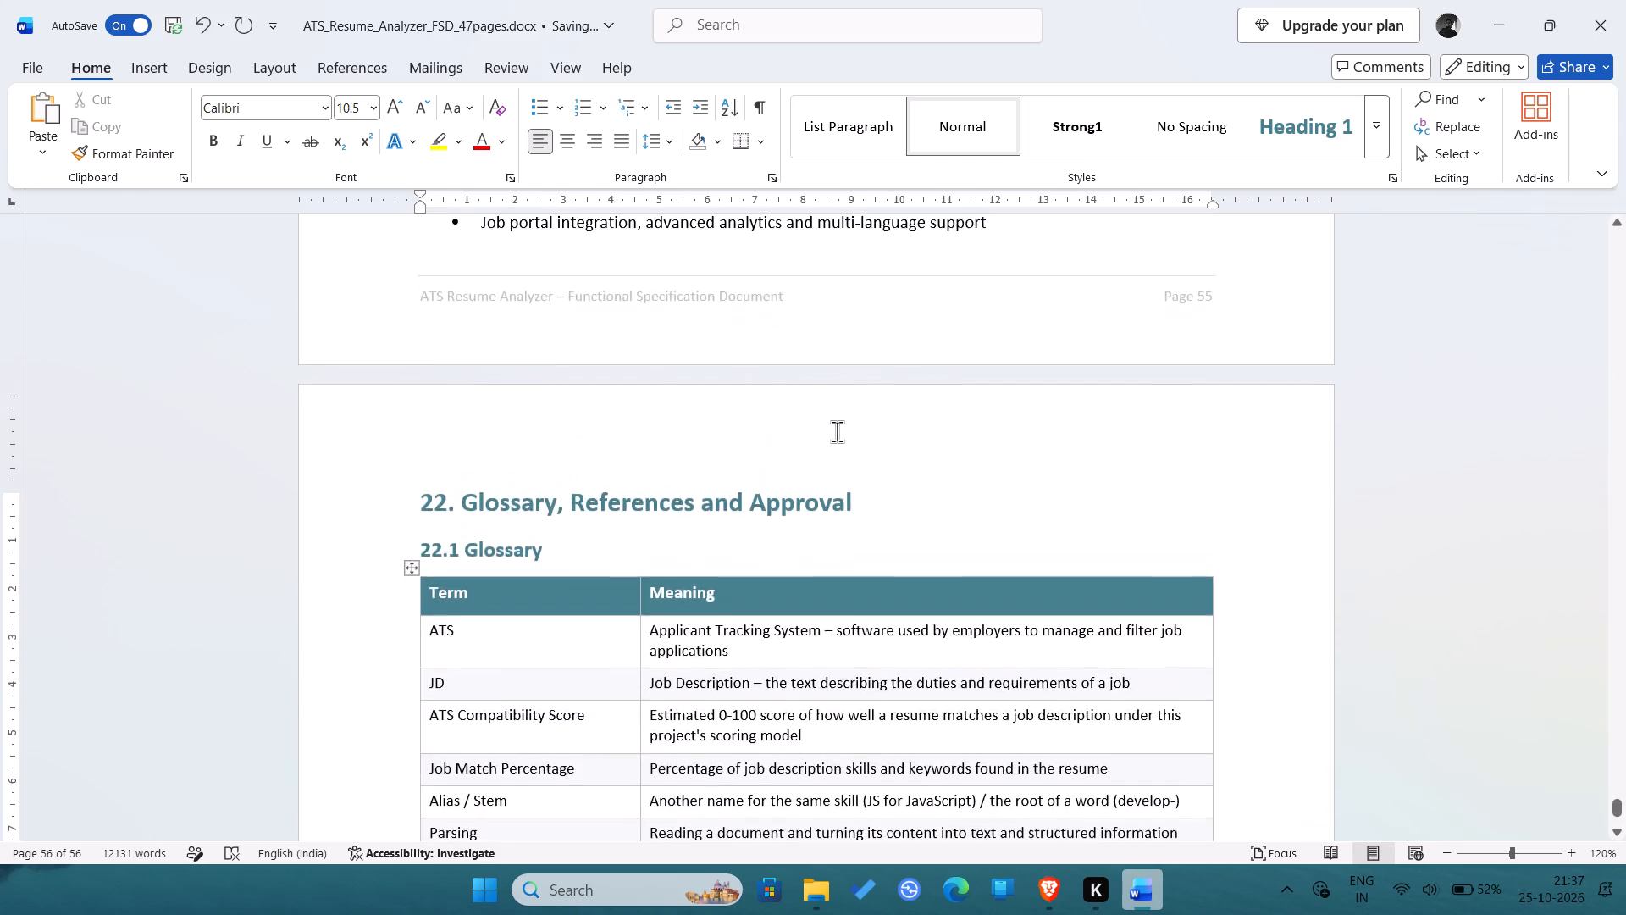
Skim the specification backwards from section 21 to section 12, Common Screens, checking the tables and page layout.
ctrl+scroll(837, 431, up, 3)
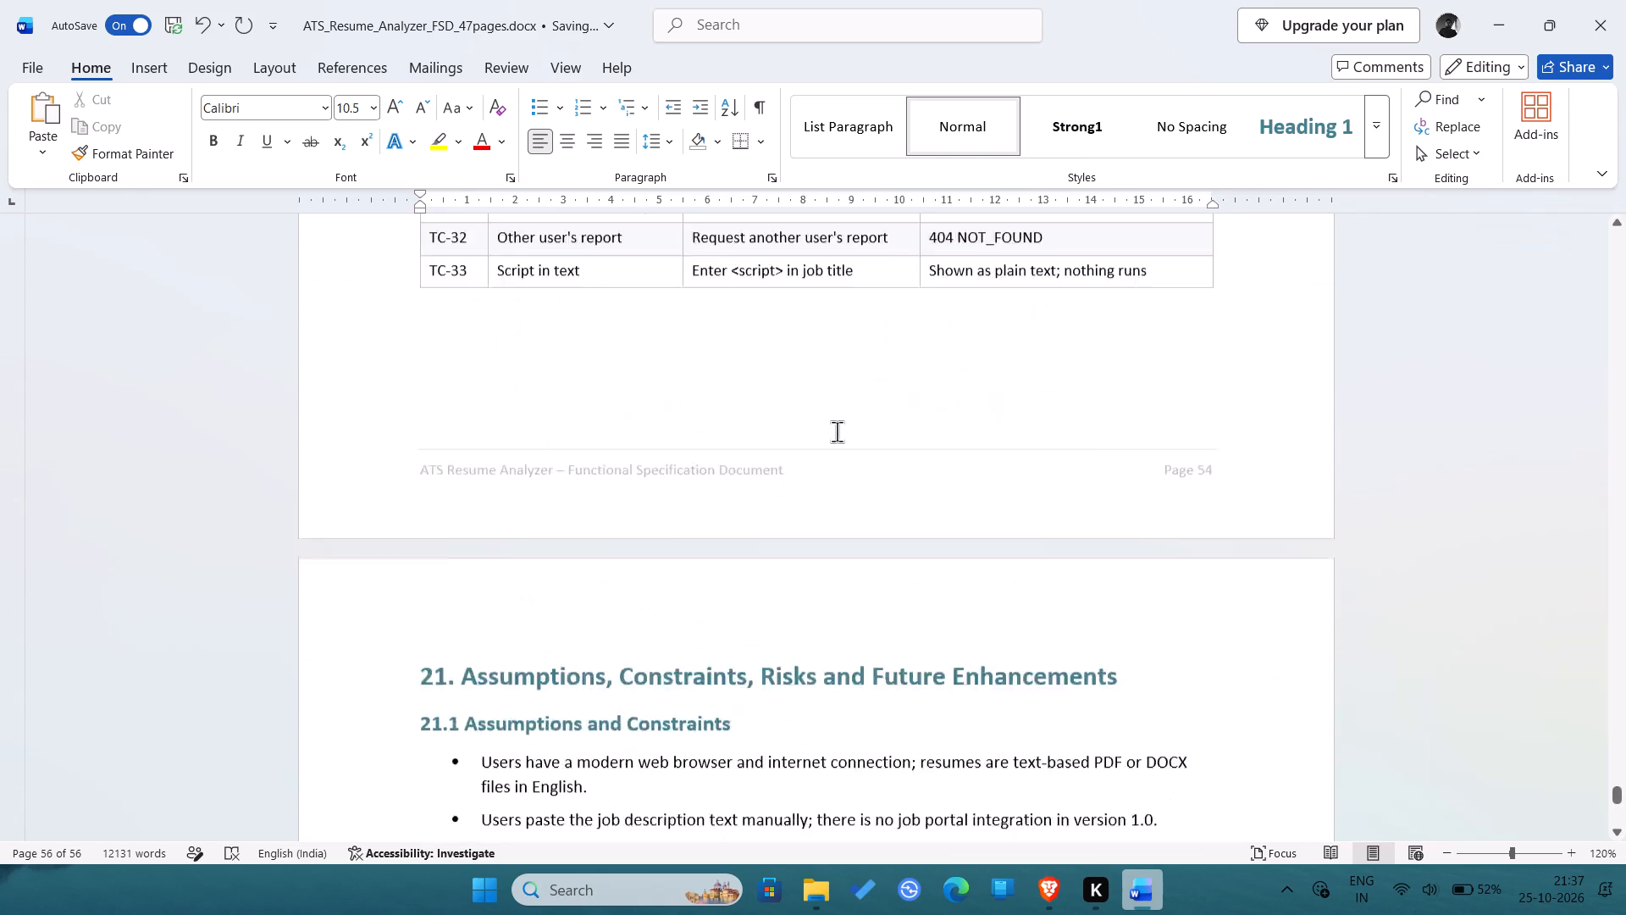
ctrl+scroll(837, 431, up, 2)
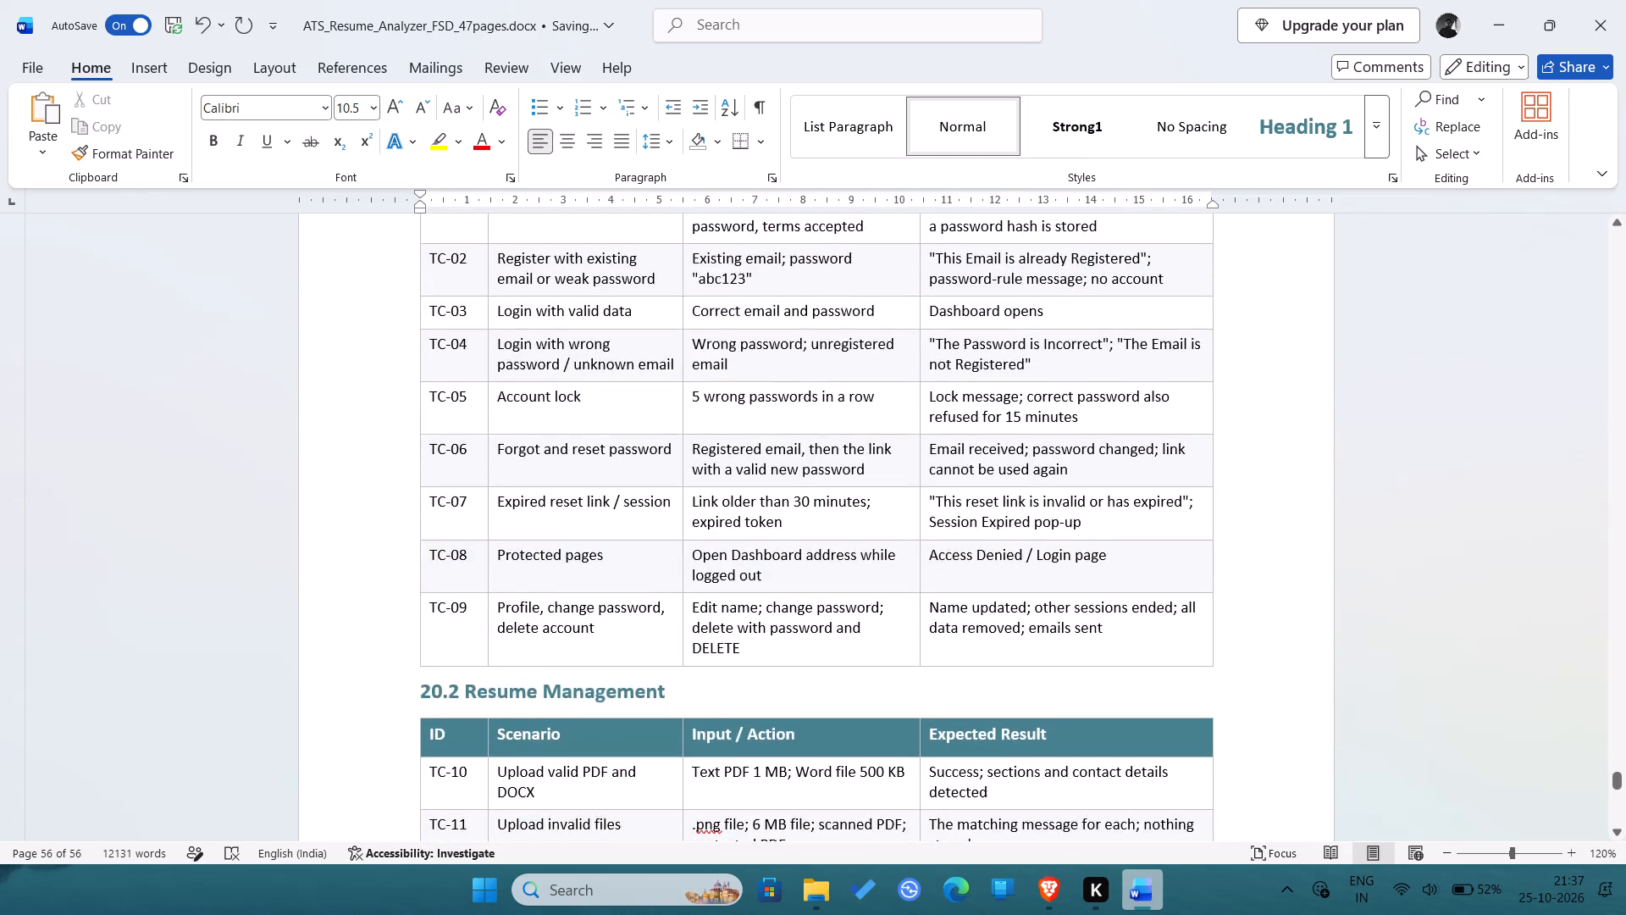
ctrl+scroll(837, 431, up, 4)
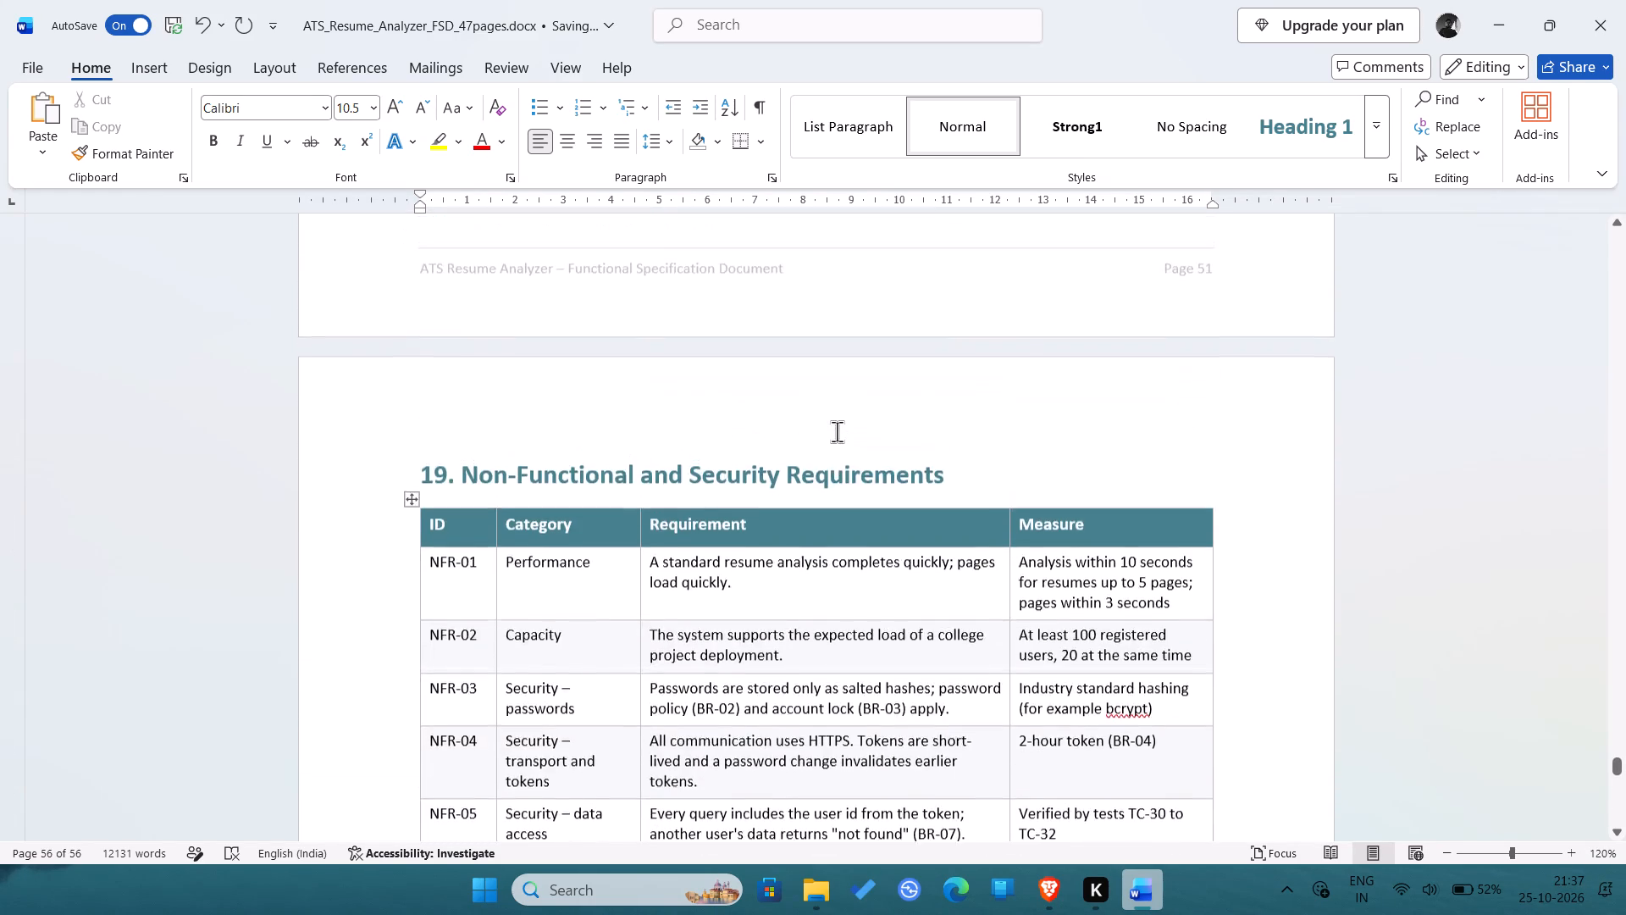
ctrl+scroll(837, 431, up, 5)
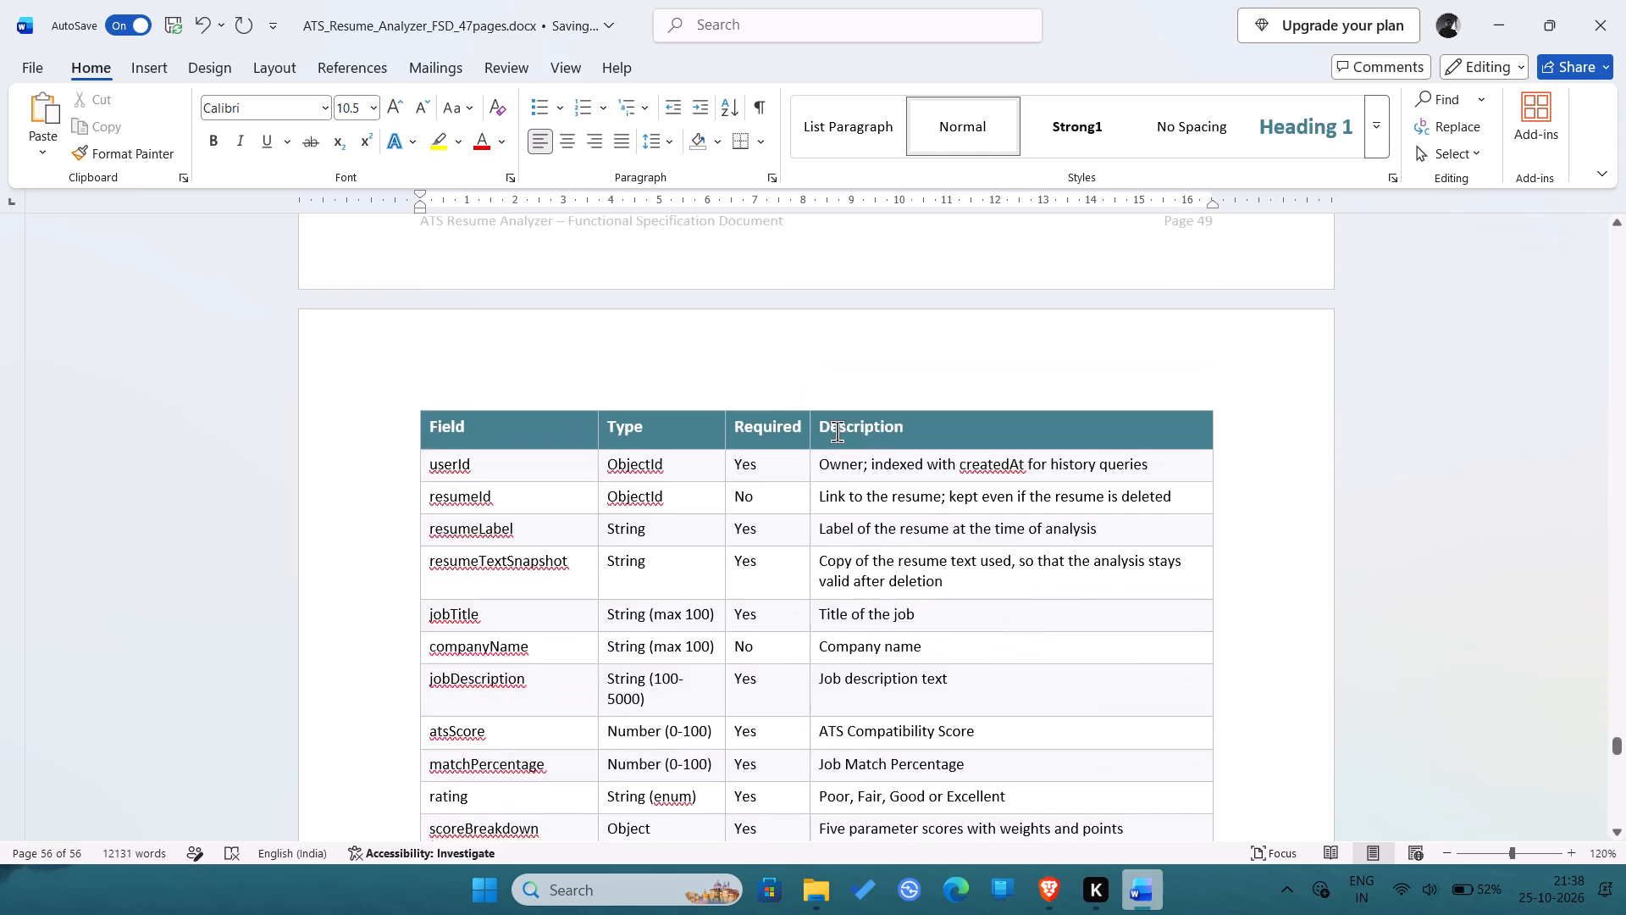
ctrl+scroll(837, 431, up, 5)
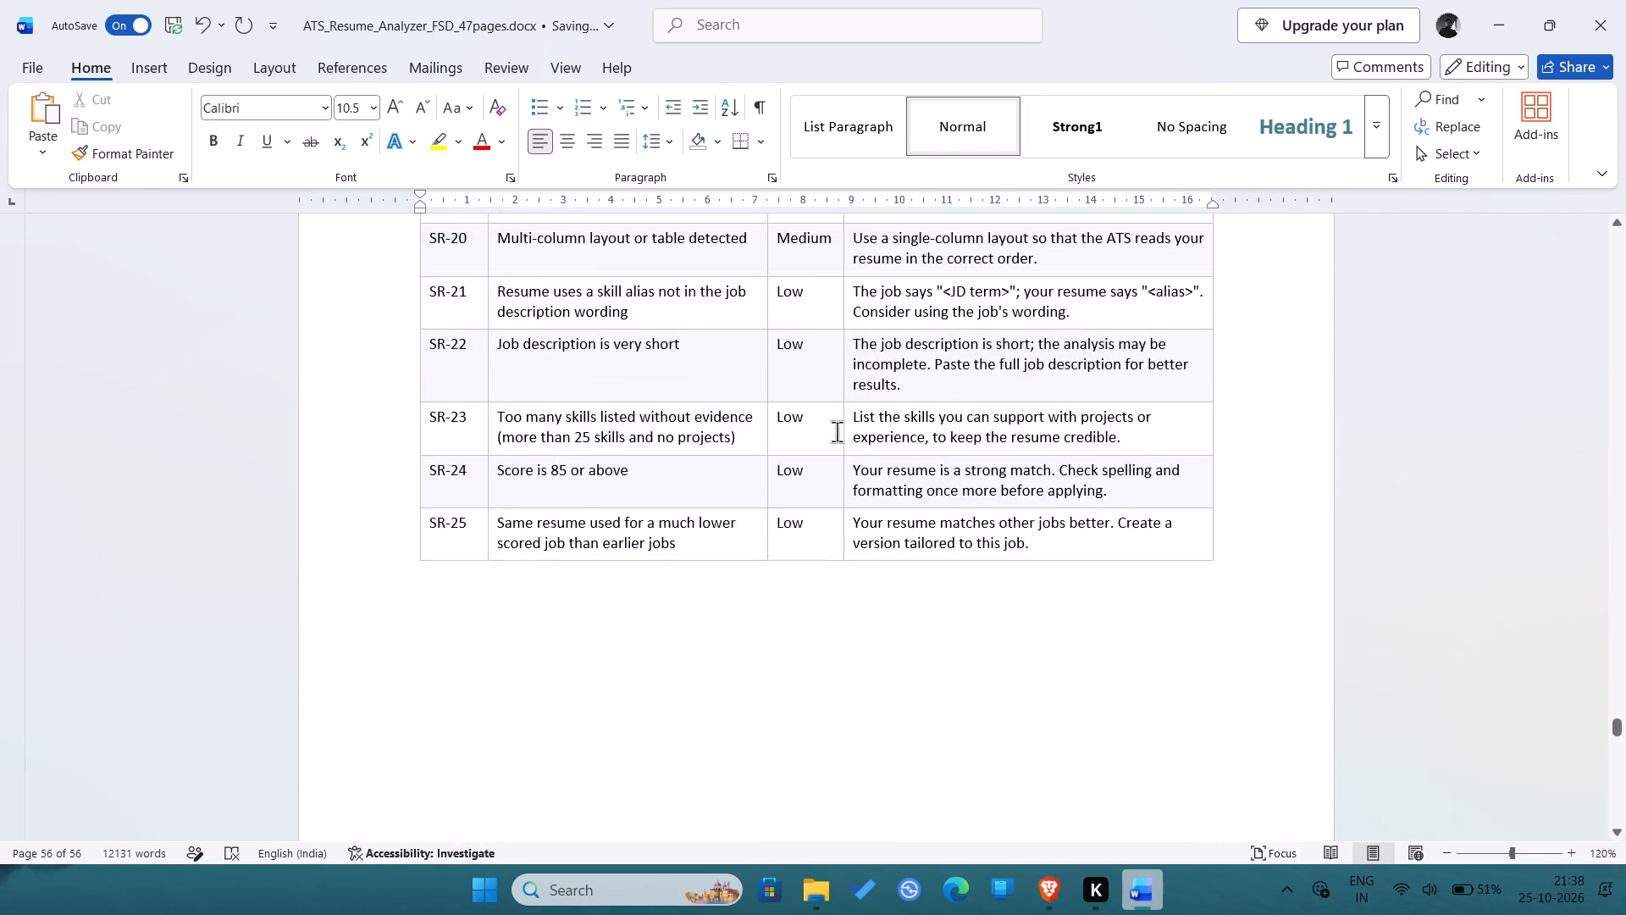
ctrl+scroll(837, 431, up, 5)
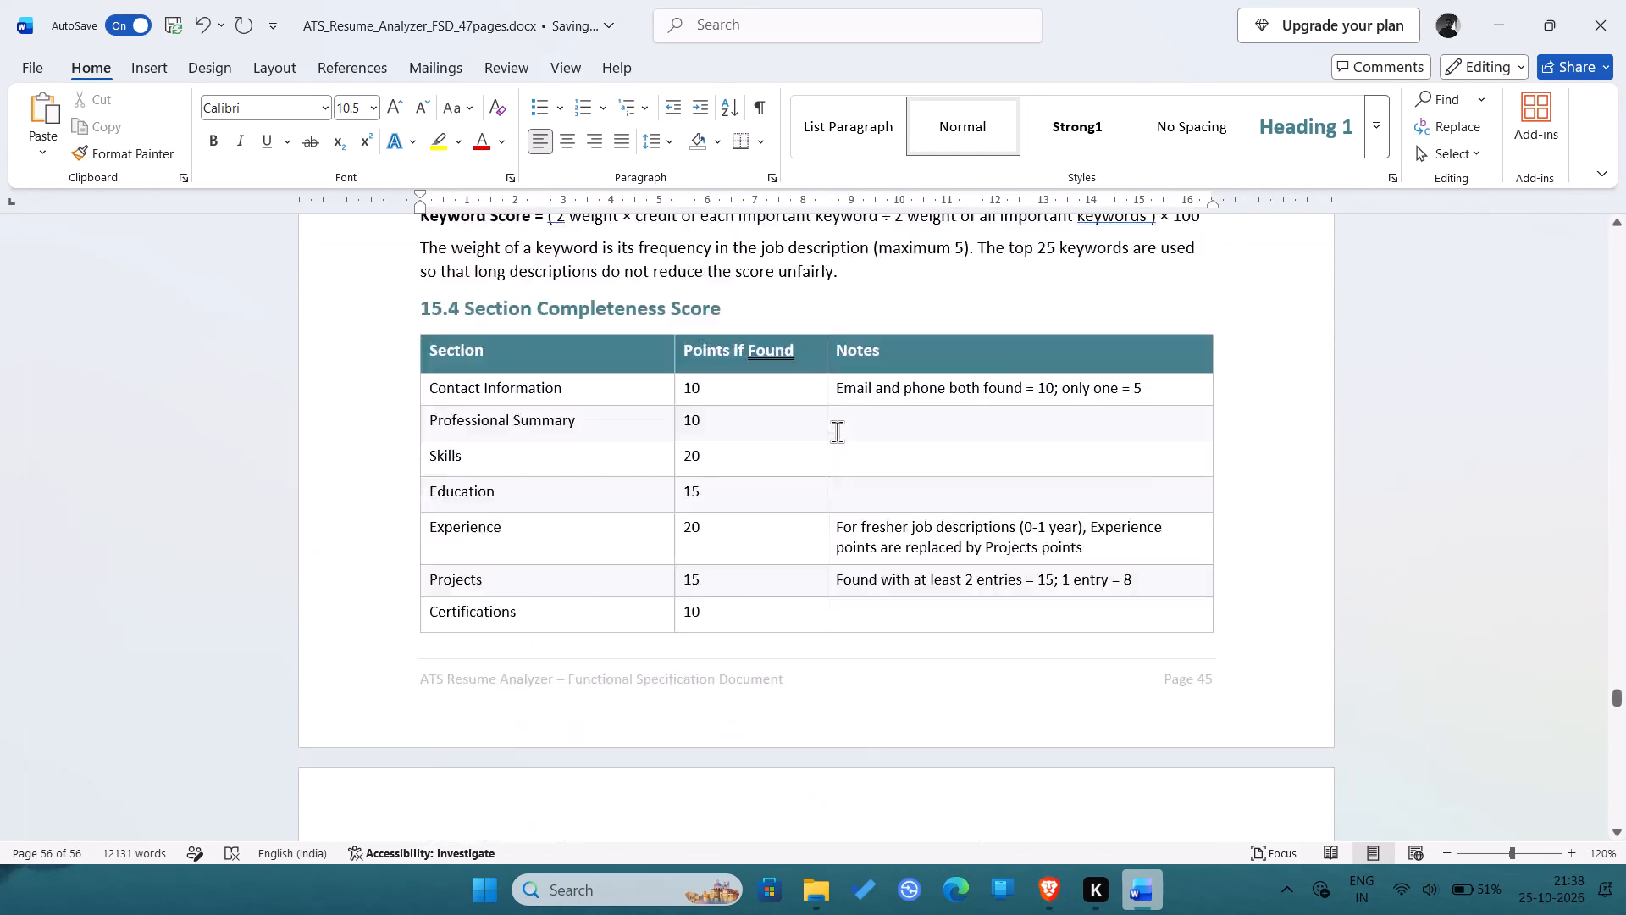
ctrl+scroll(837, 431, up, 4)
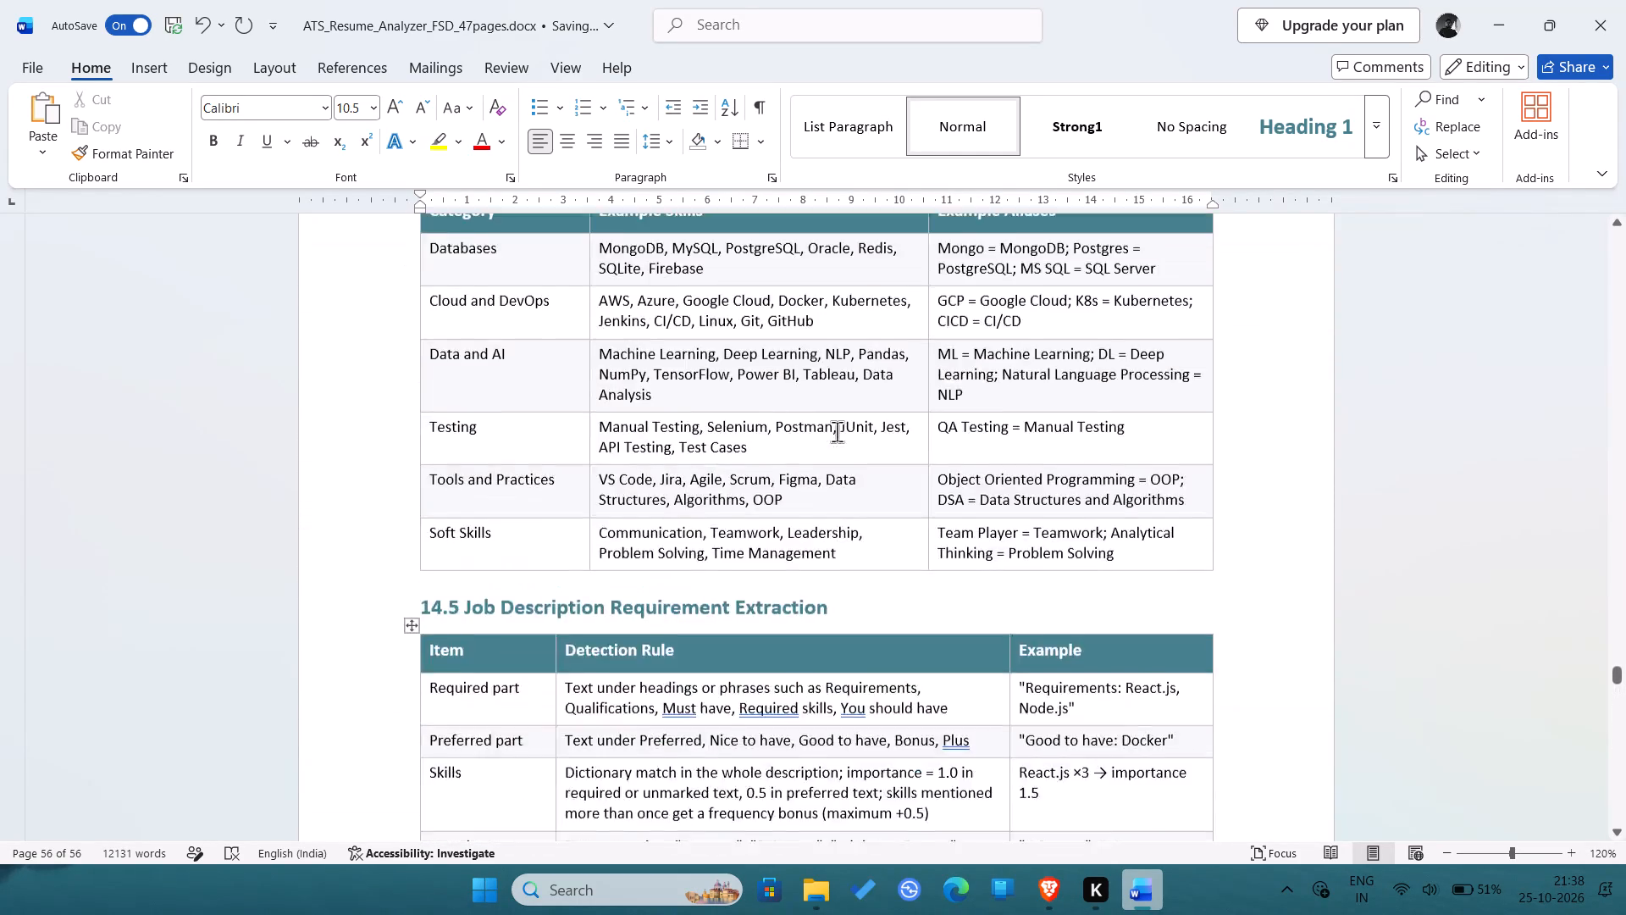
ctrl+scroll(837, 431, up, 6)
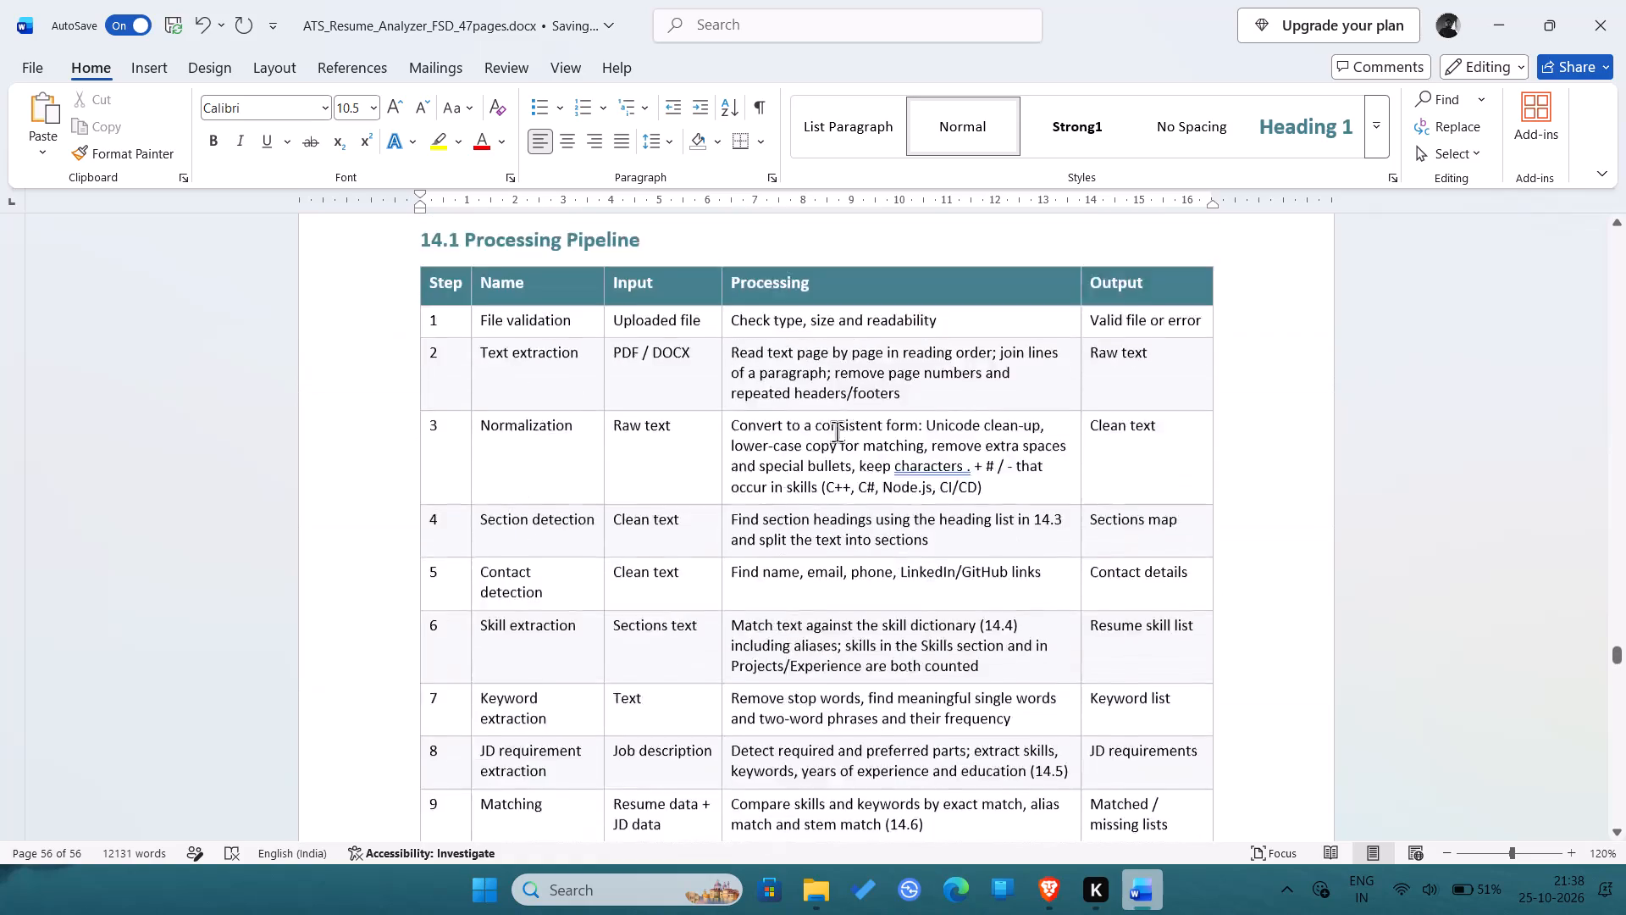
ctrl+scroll(837, 431, up, 5)
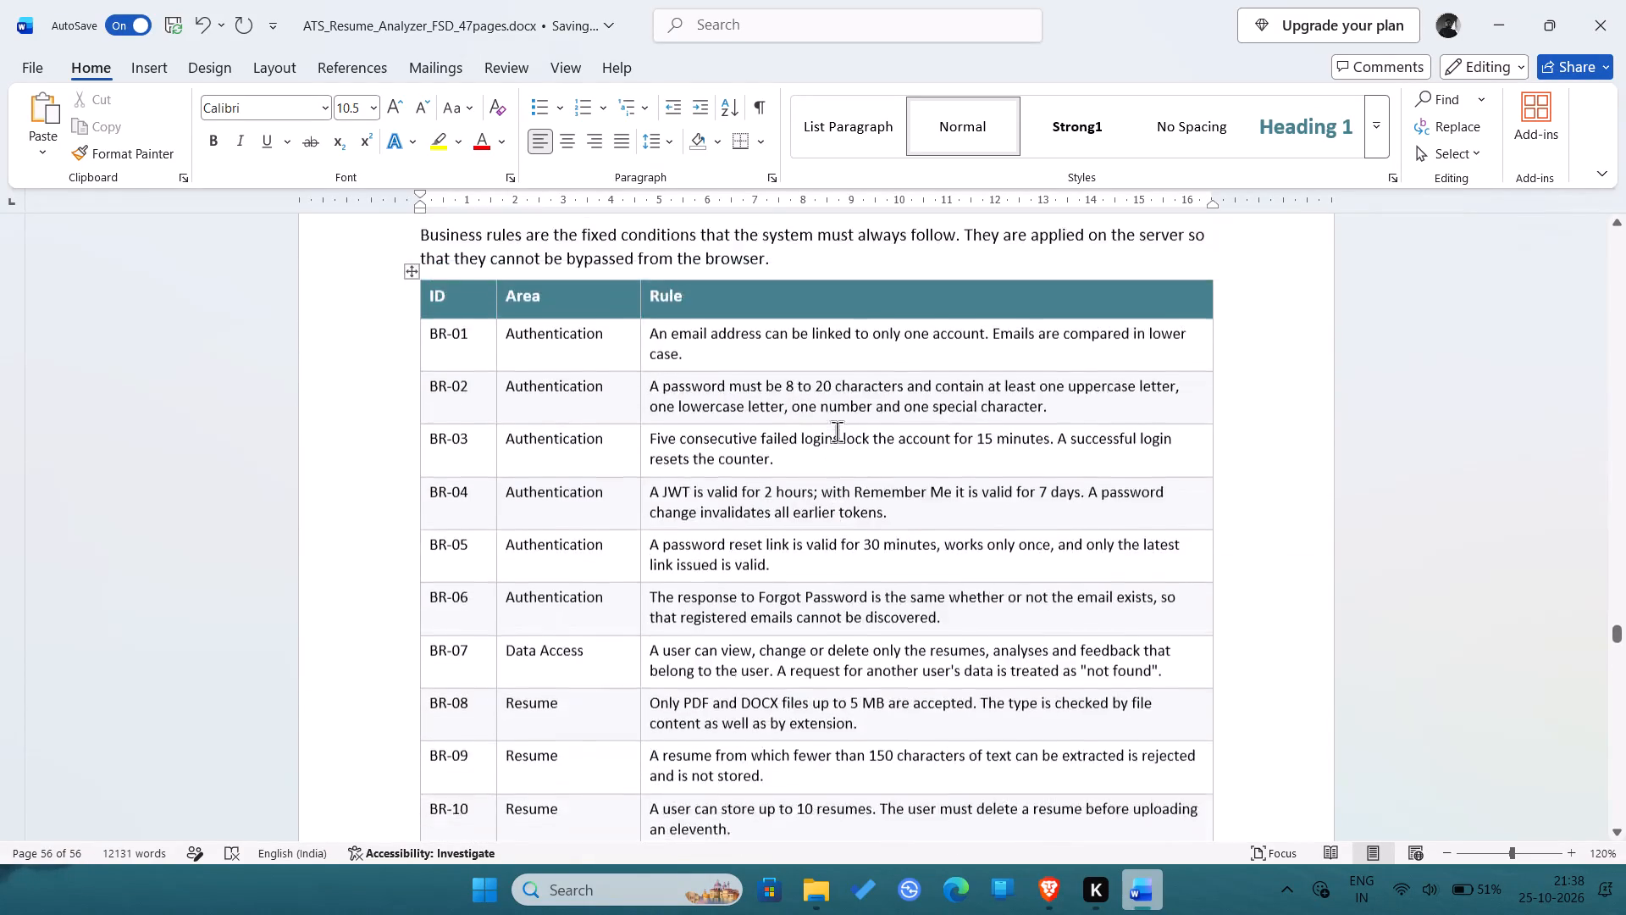
ctrl+scroll(837, 431, up, 3)
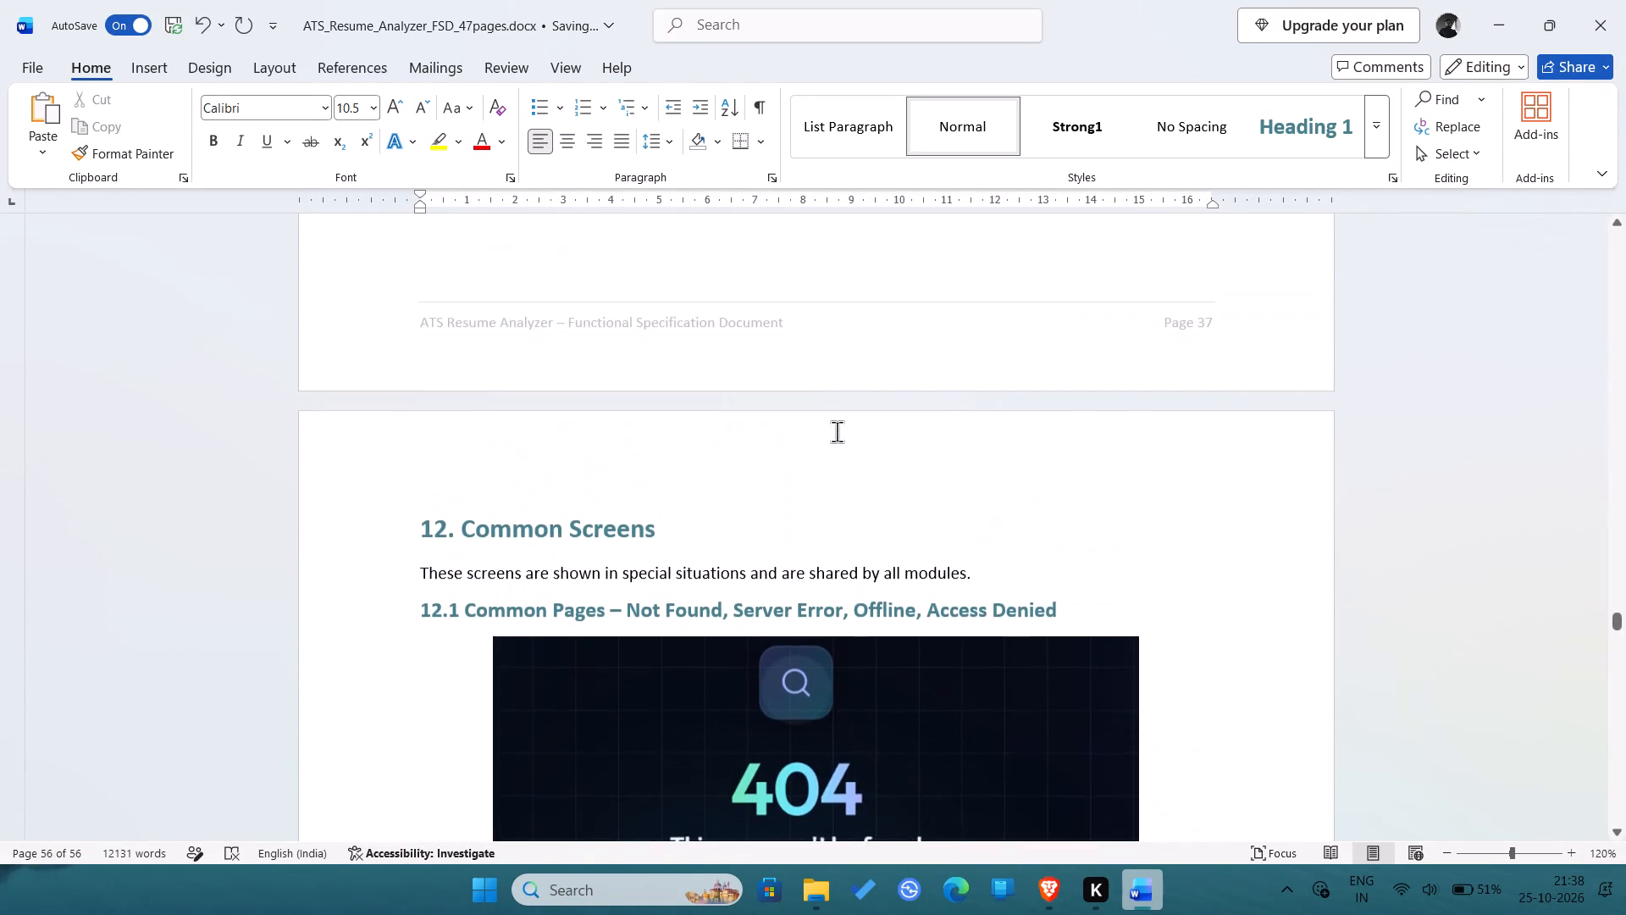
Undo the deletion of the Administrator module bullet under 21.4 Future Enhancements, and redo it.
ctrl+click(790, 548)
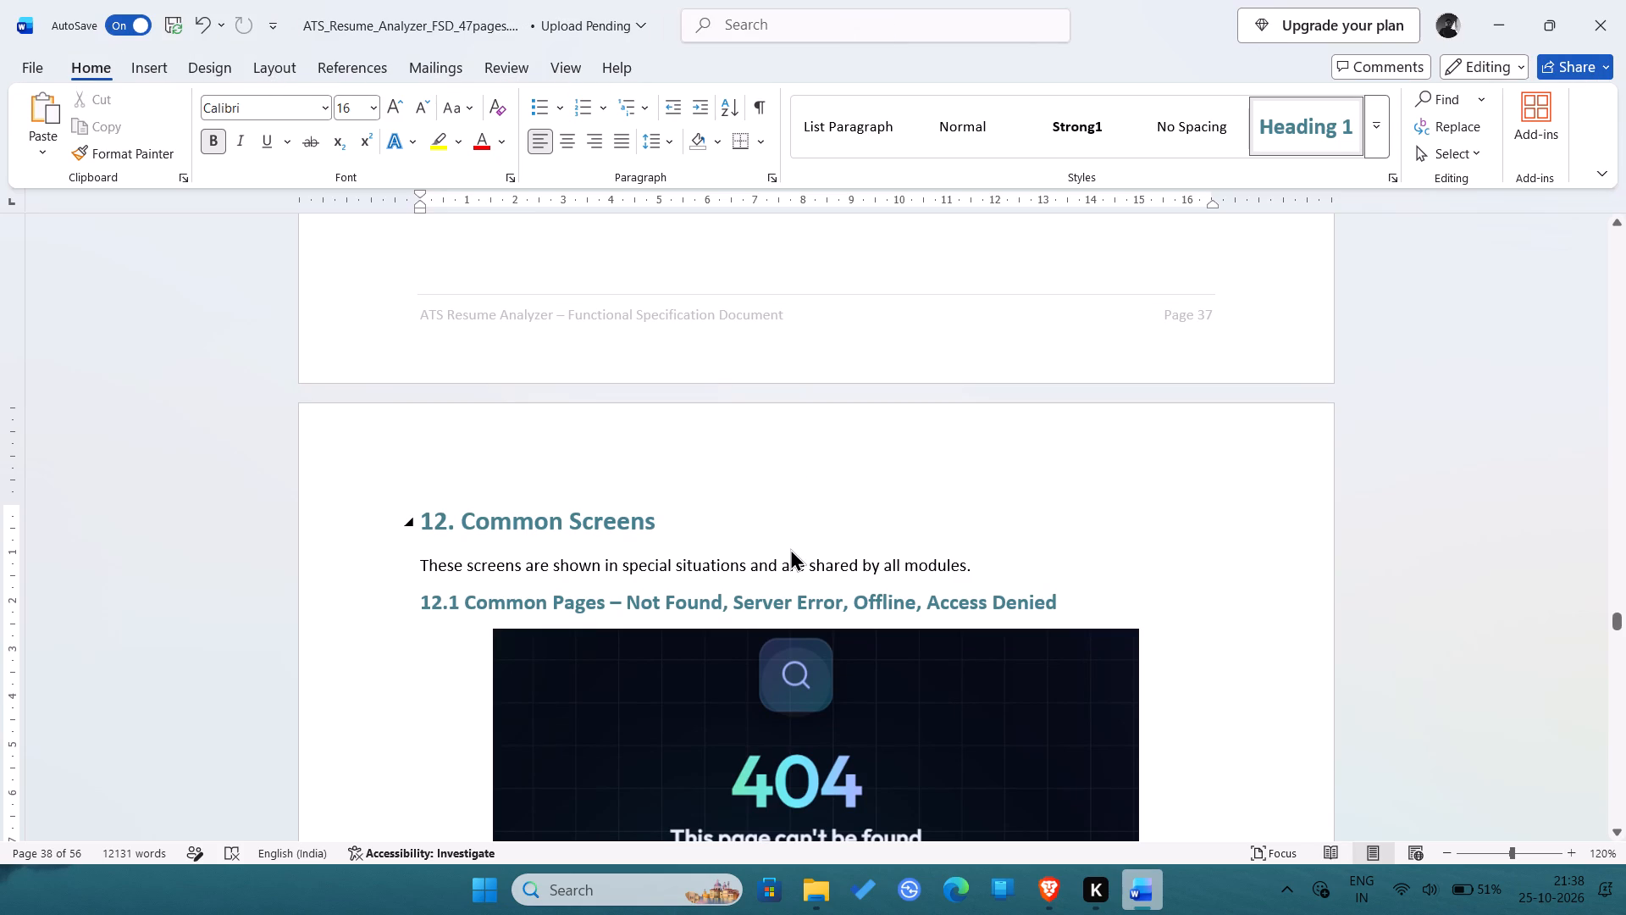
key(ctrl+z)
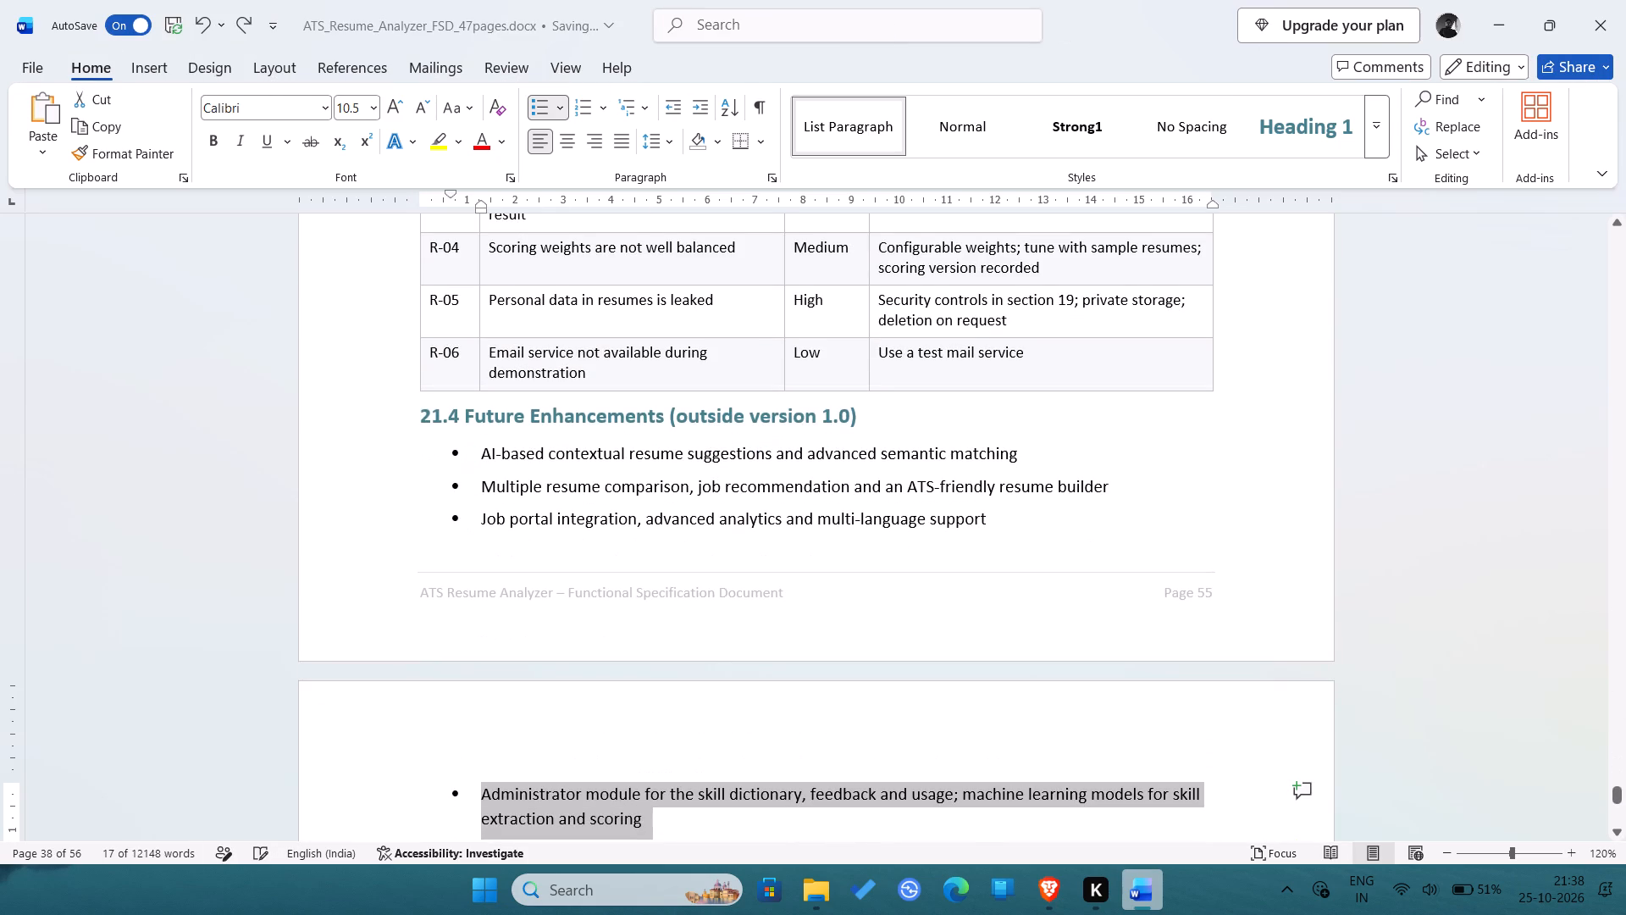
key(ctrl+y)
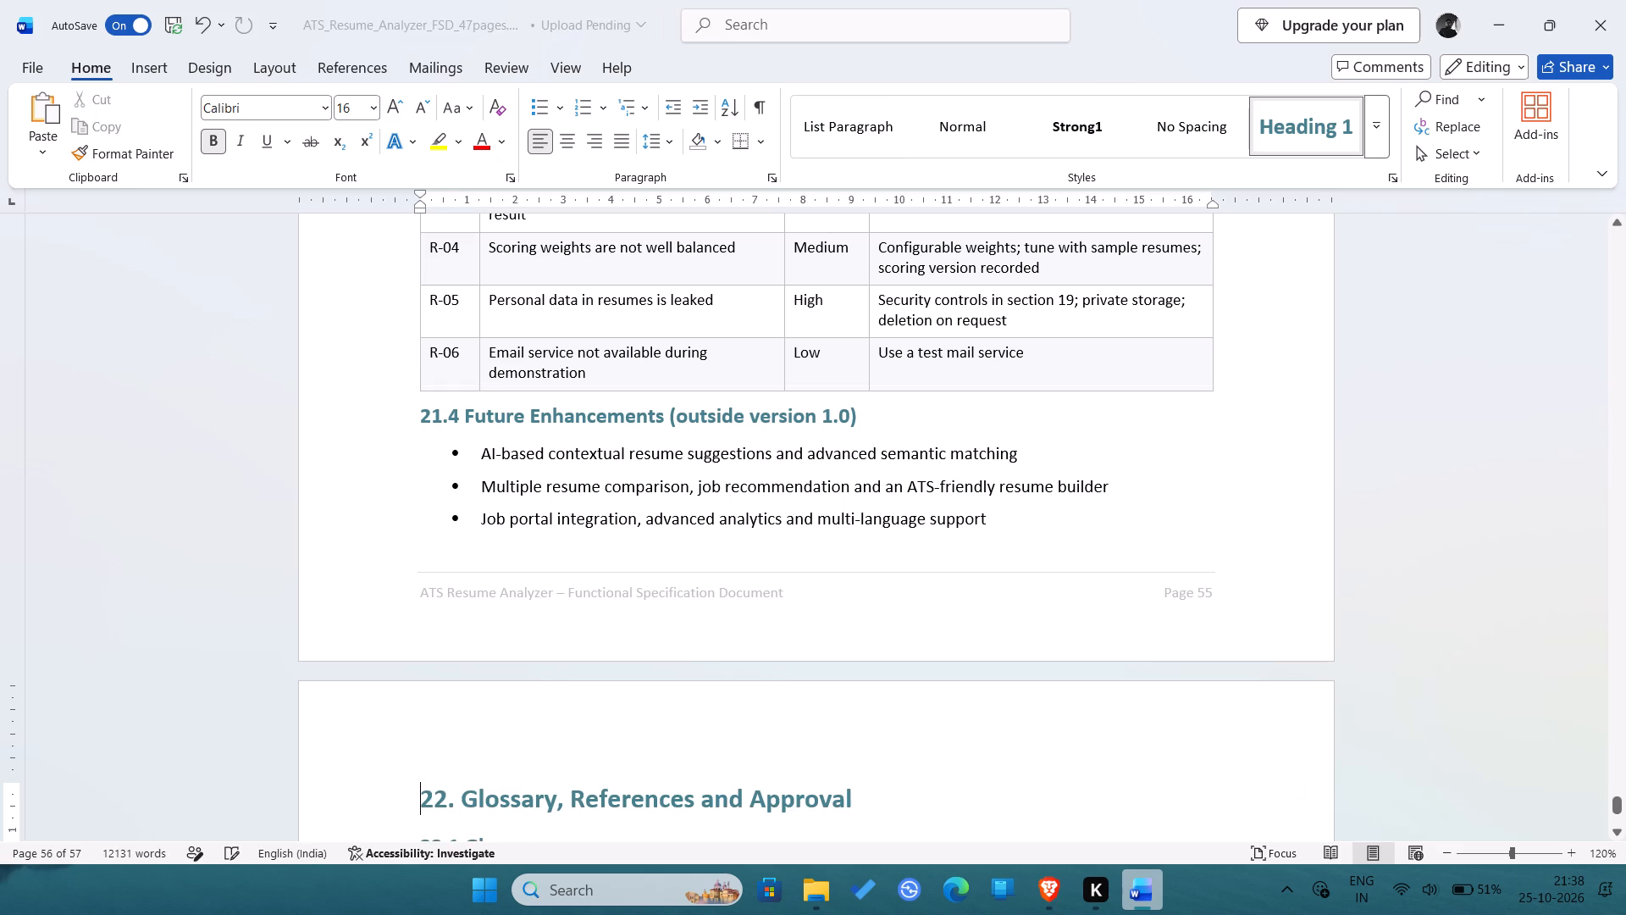
Check the last pages of the specification, covering section 21 and the glossary and references in section 22.
scroll(790, 548, down, 1)
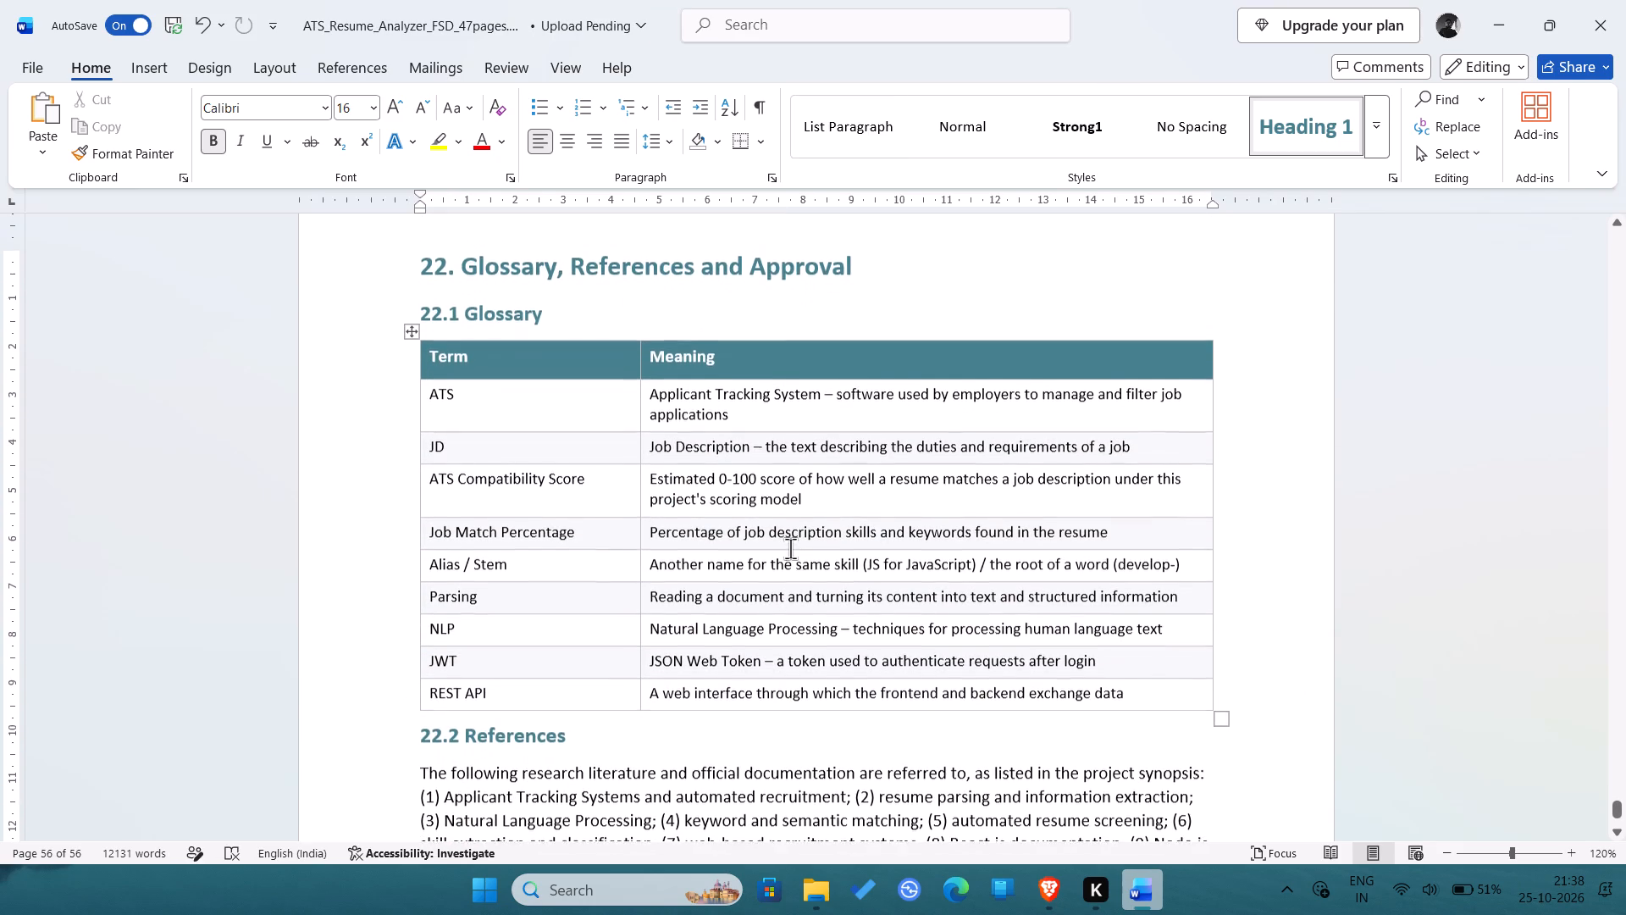
scroll(790, 548, down, 2)
scroll(790, 548, up, 1)
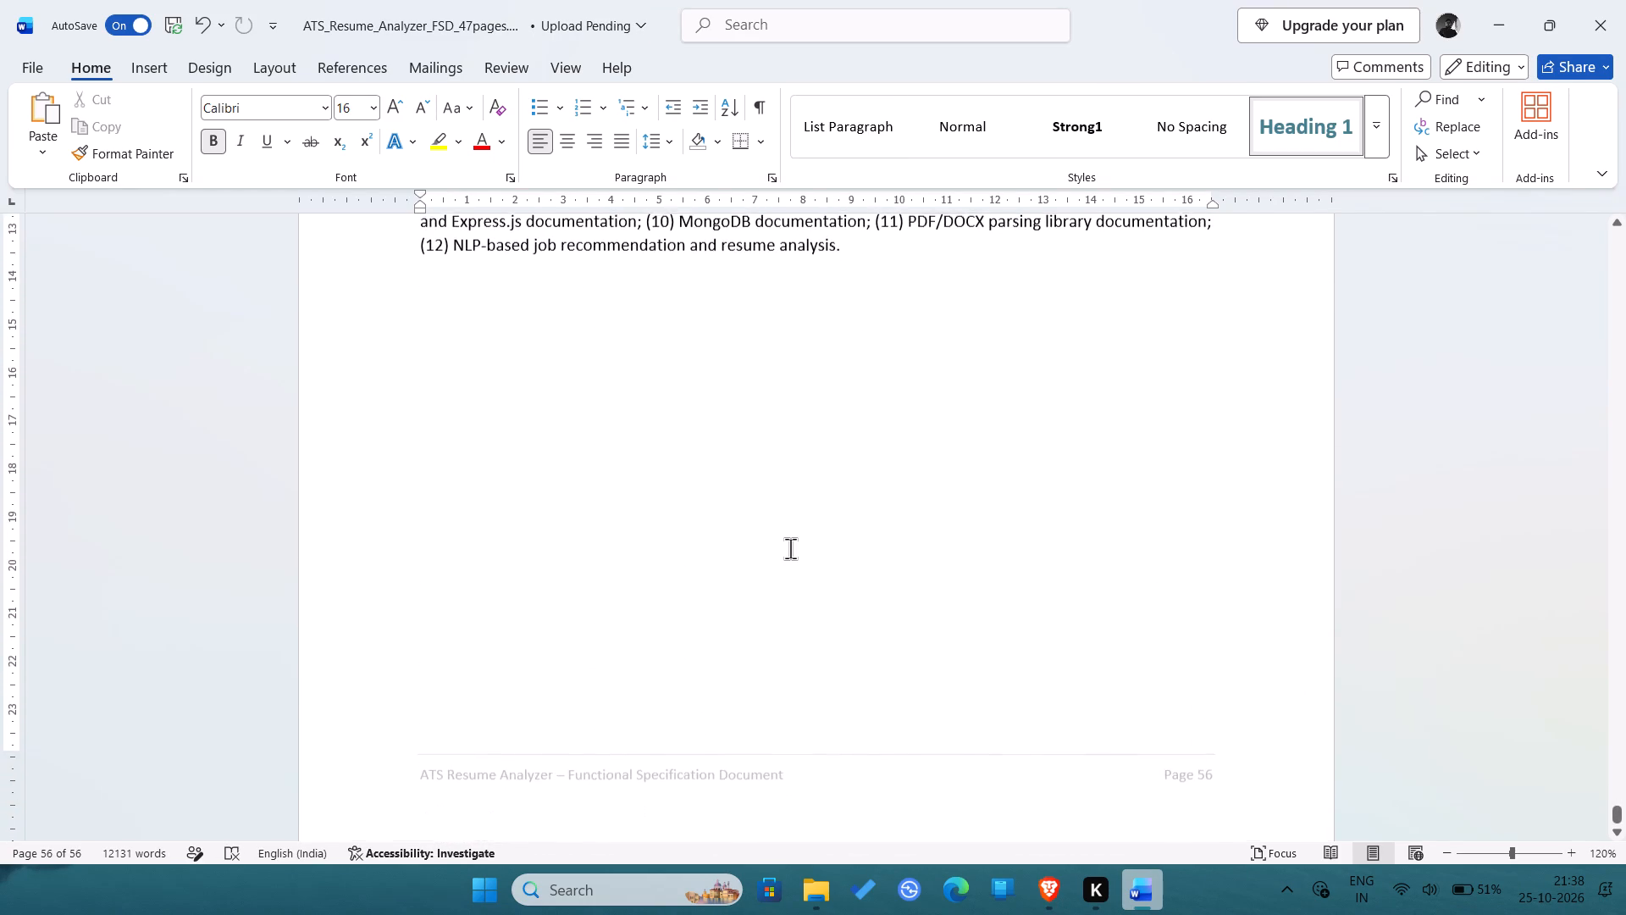
scroll(790, 548, up, 1)
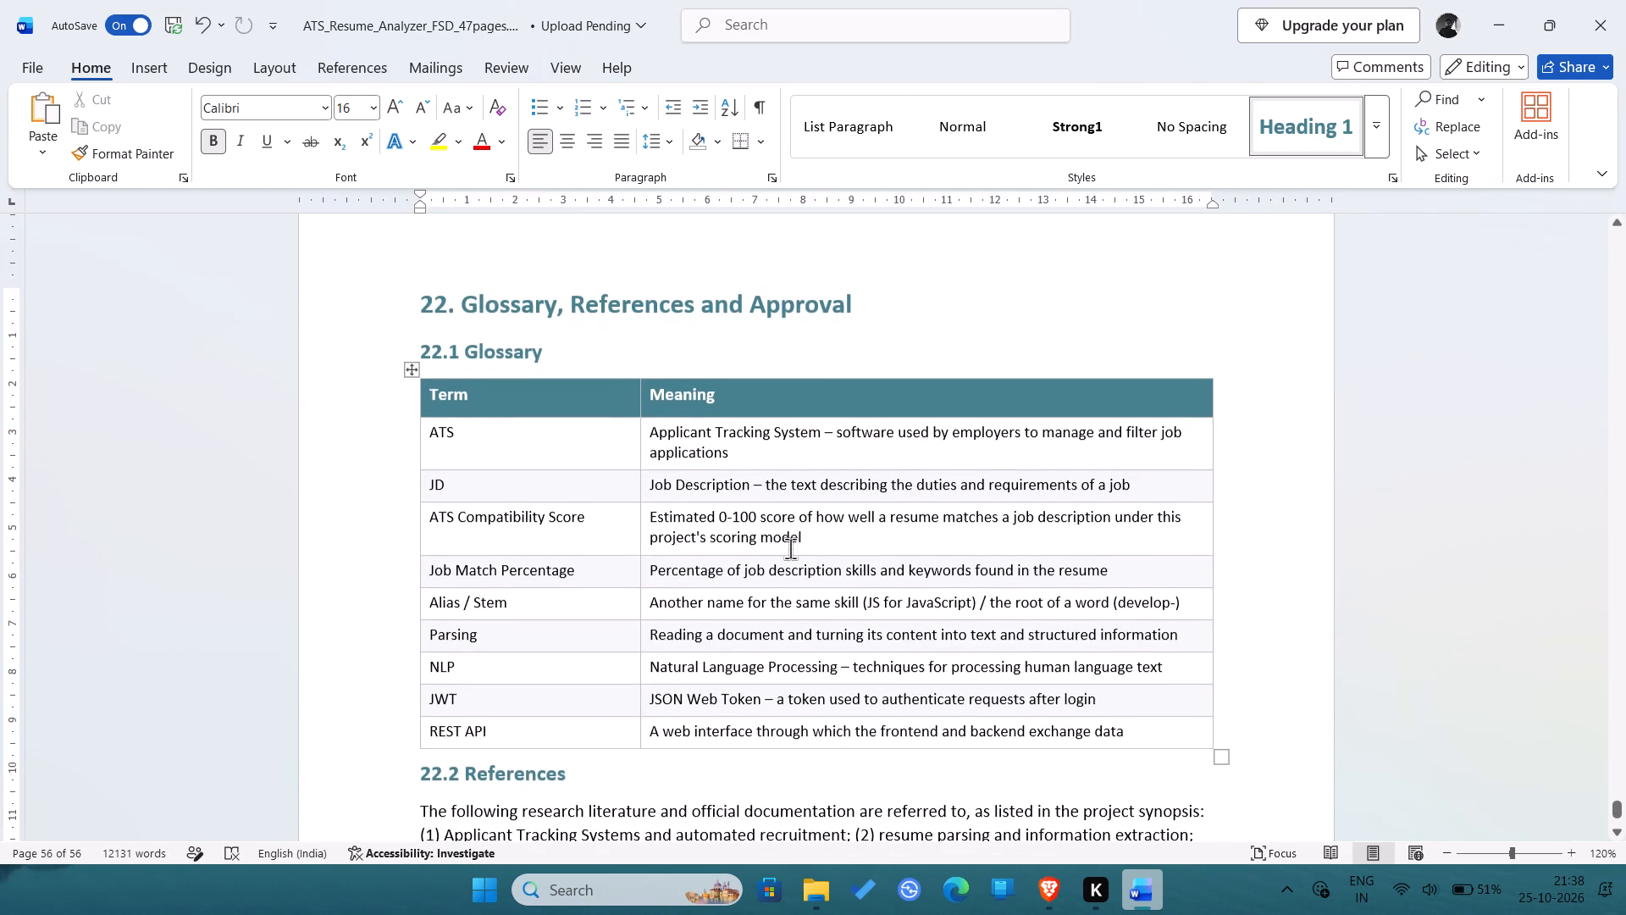
scroll(790, 548, up, 1)
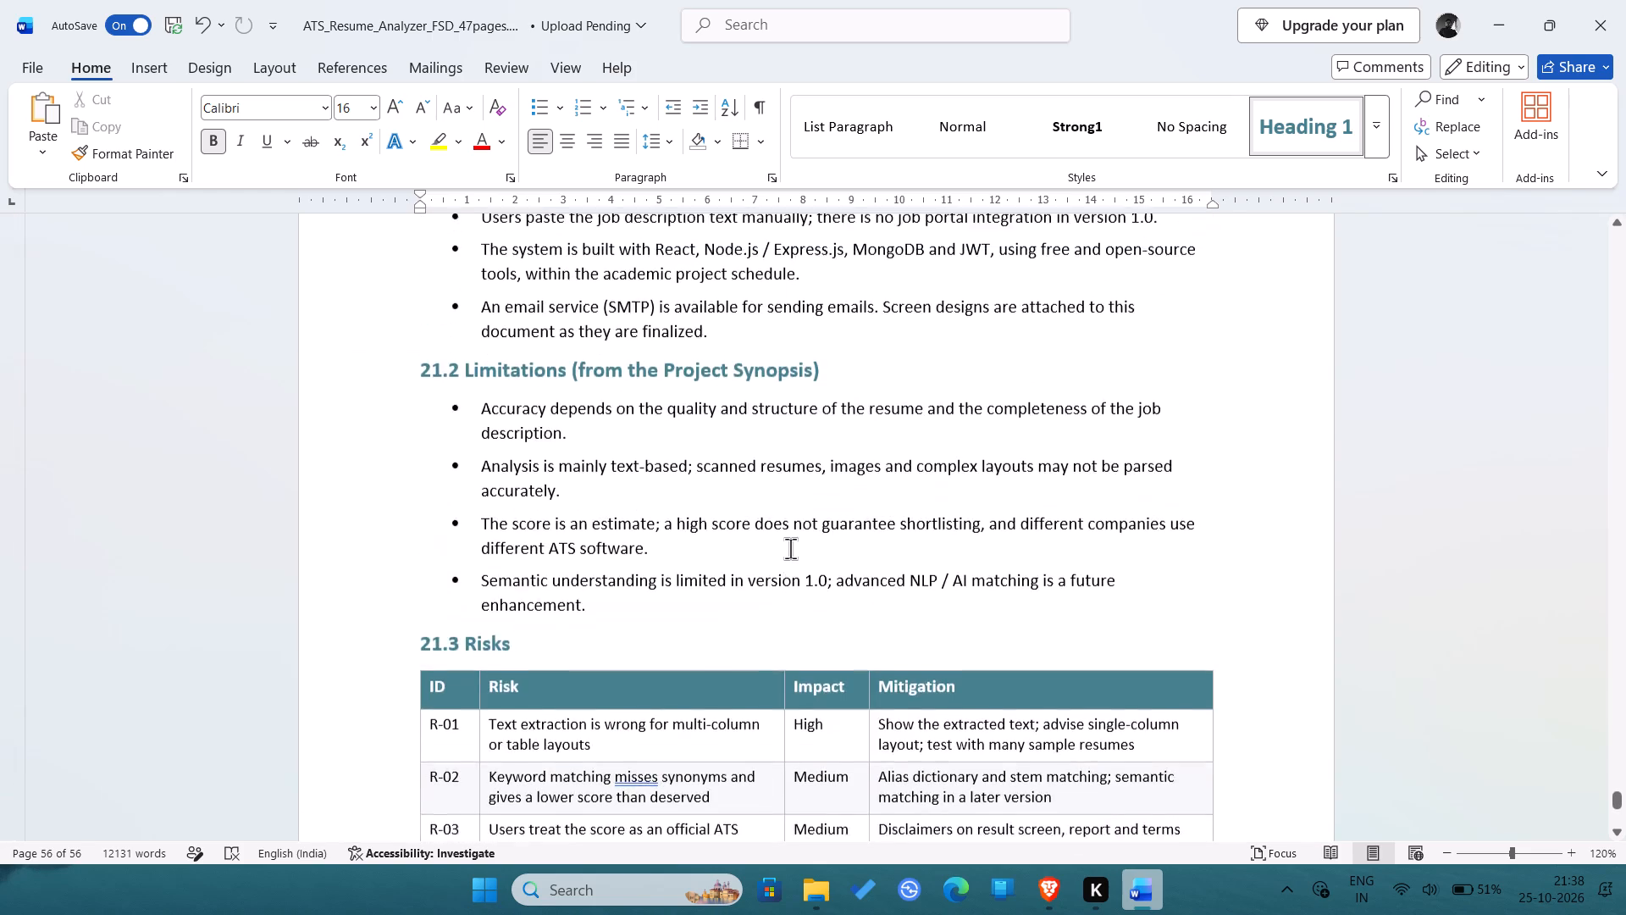
scroll(790, 548, up, 1)
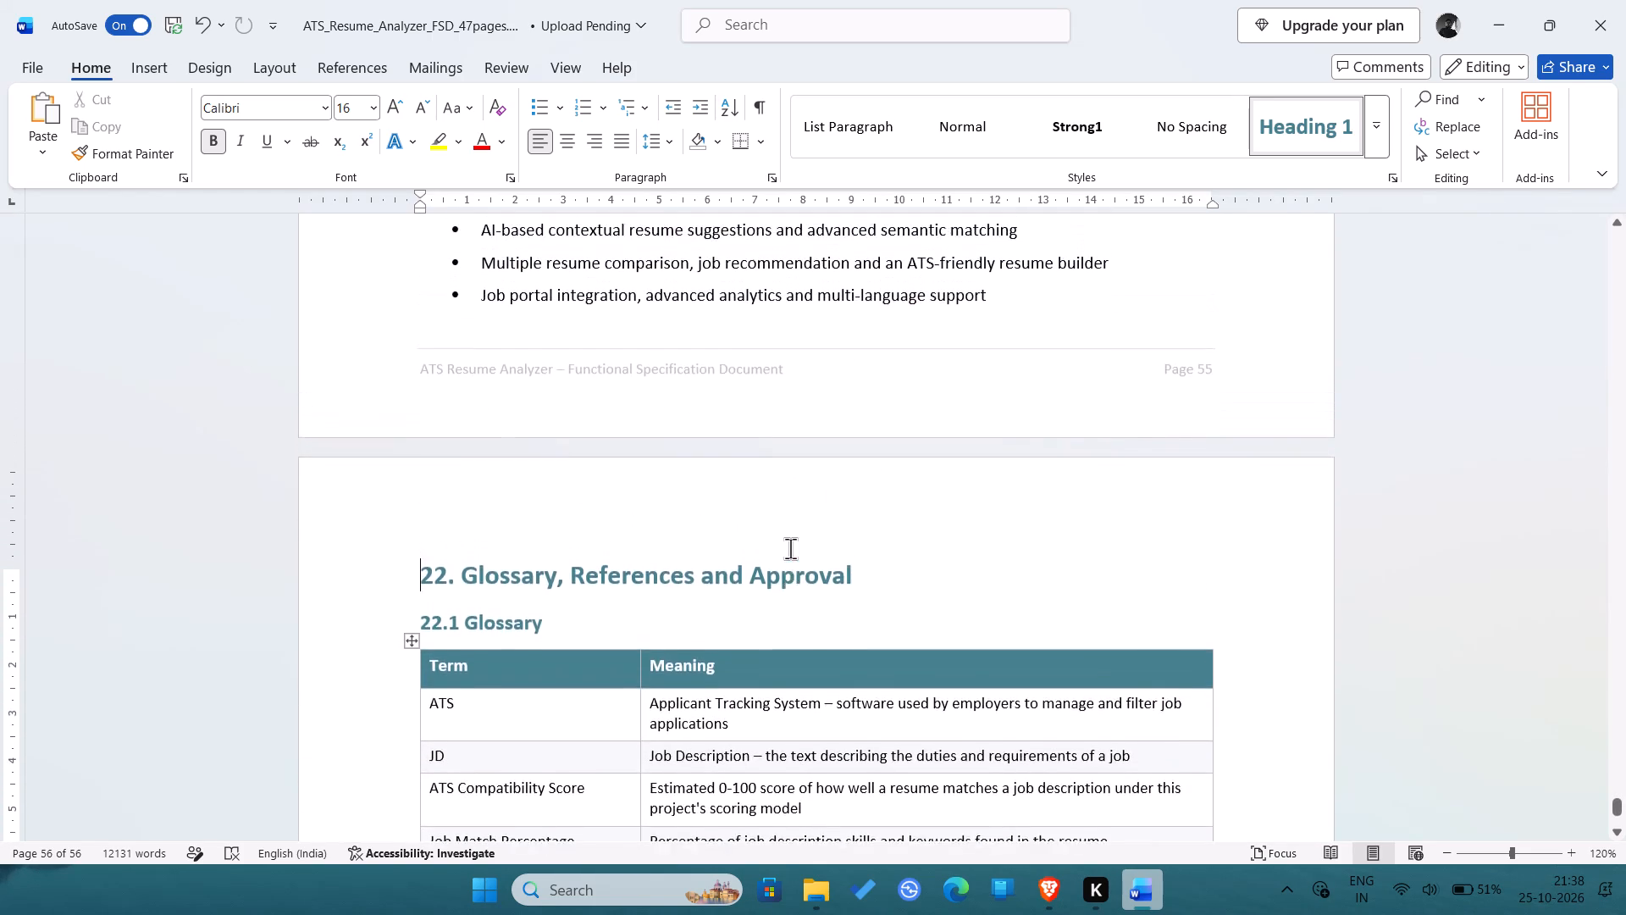
Skim the middle of the specification, looking over the Data Dictionary, the My Profile and Change Password screens, and Business Rules.
scroll(790, 548, up, 5)
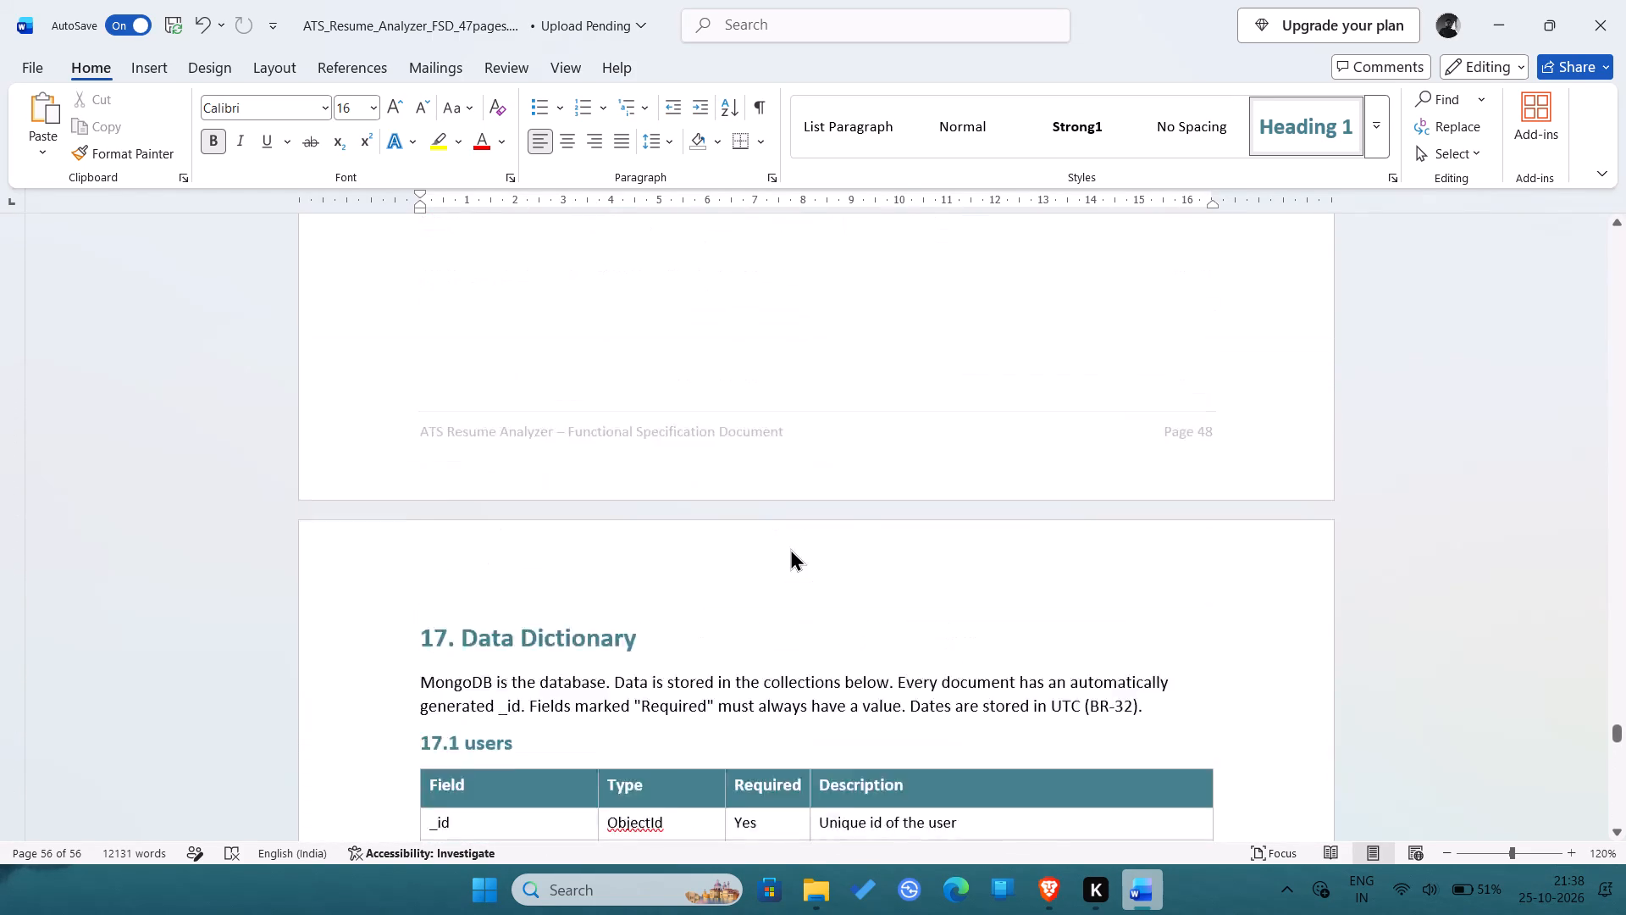
scroll(790, 548, up, 7)
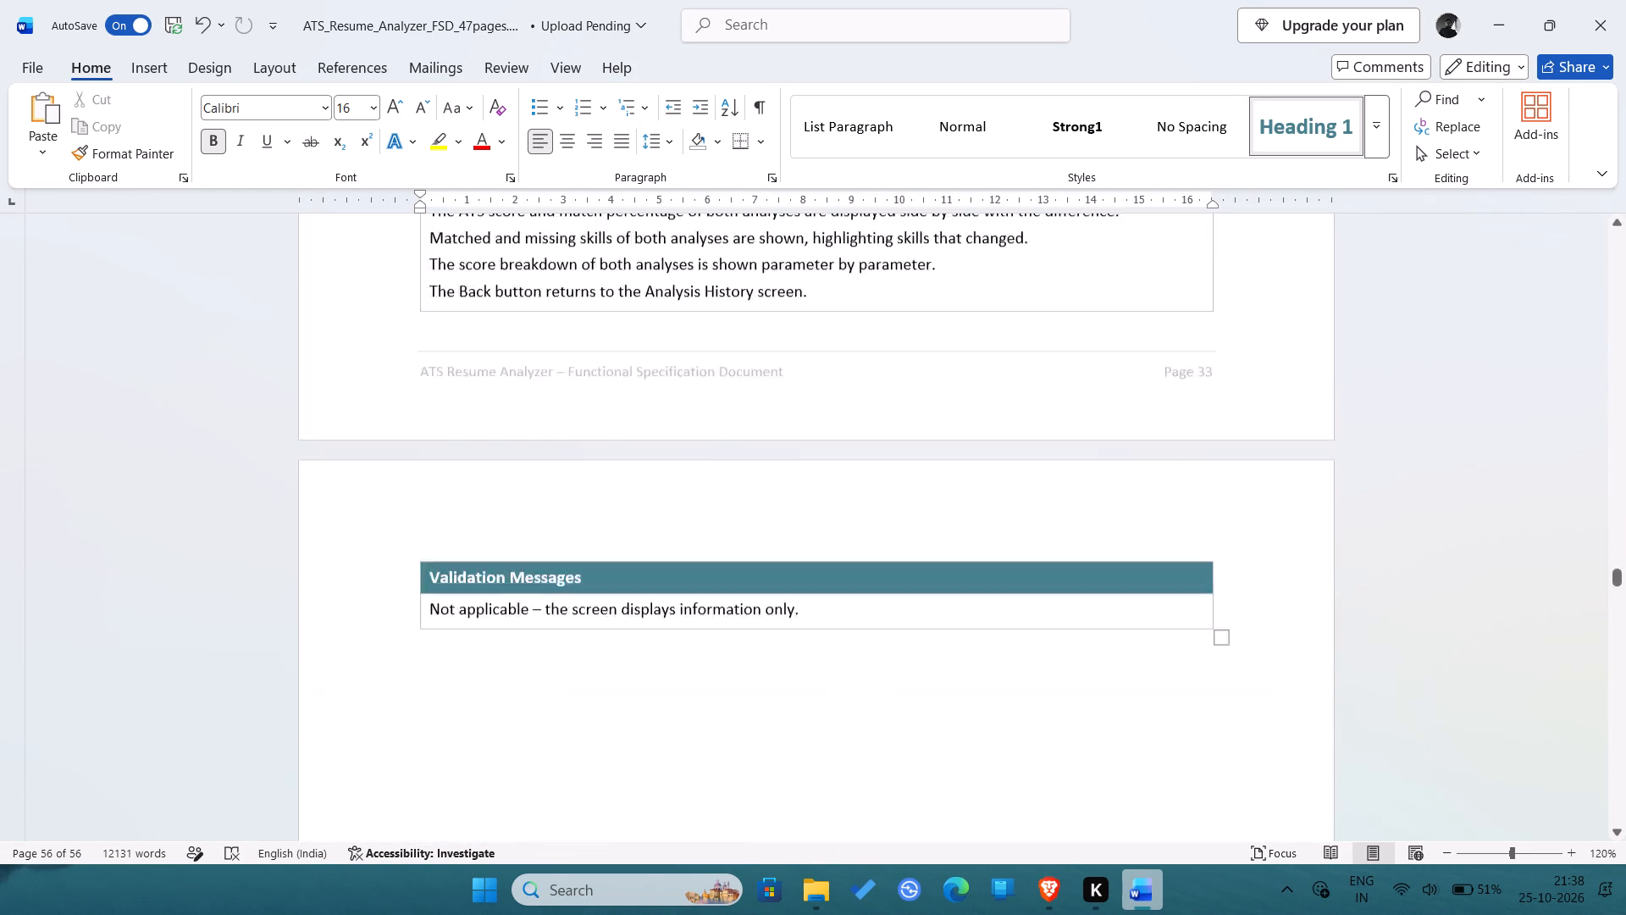
scroll(790, 548, down, 3)
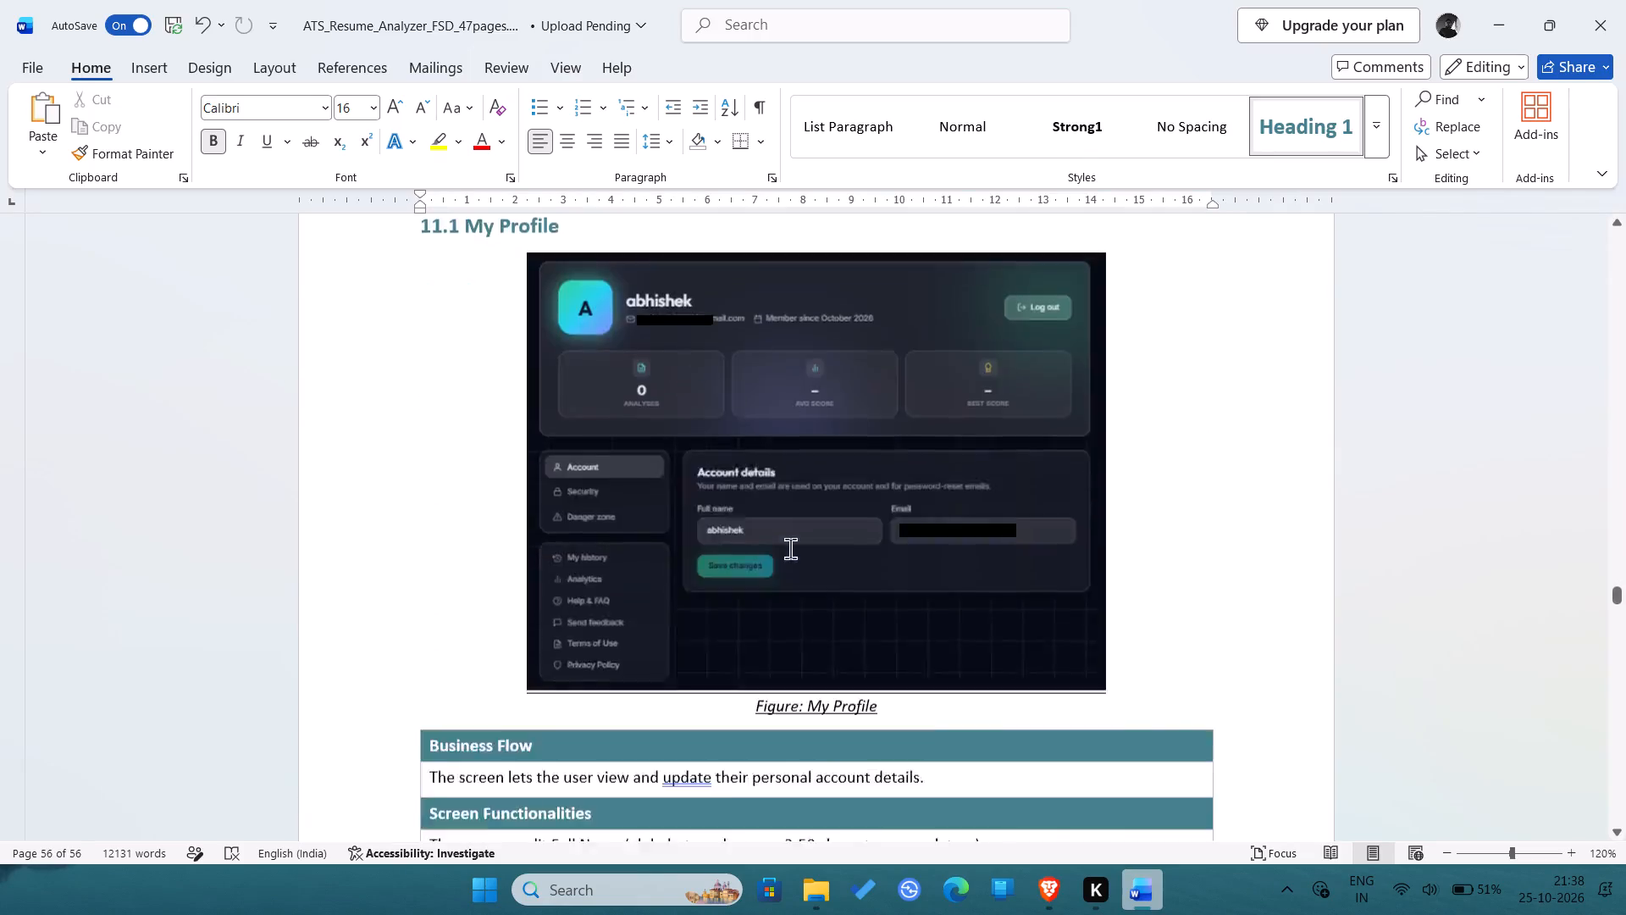
scroll(790, 548, down, 1)
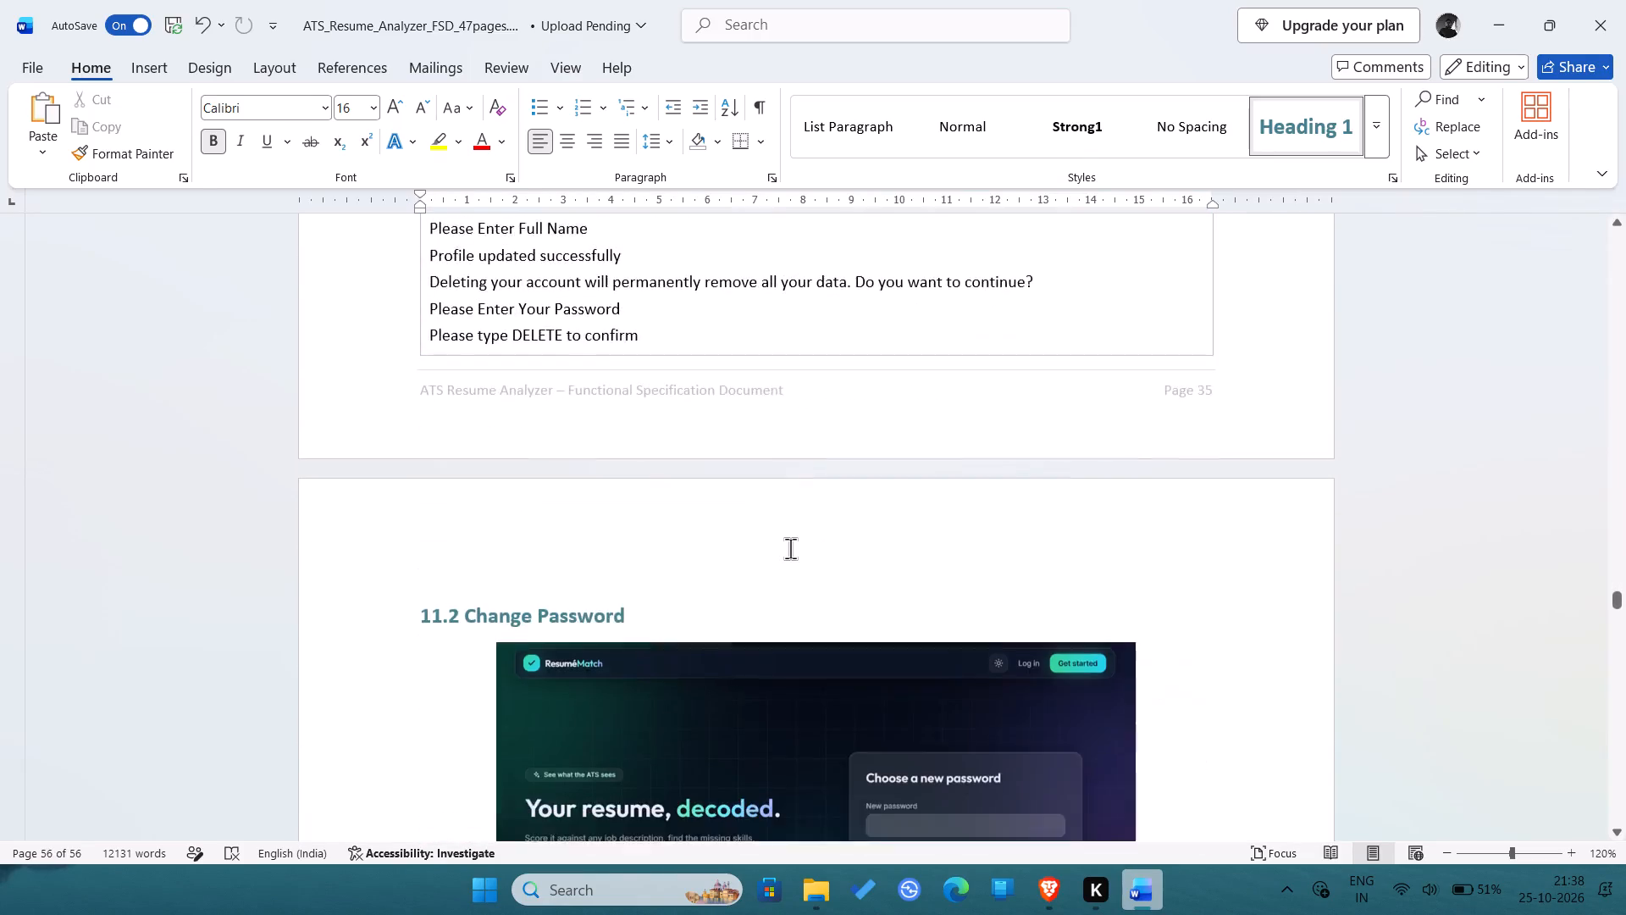
scroll(790, 548, down, 6)
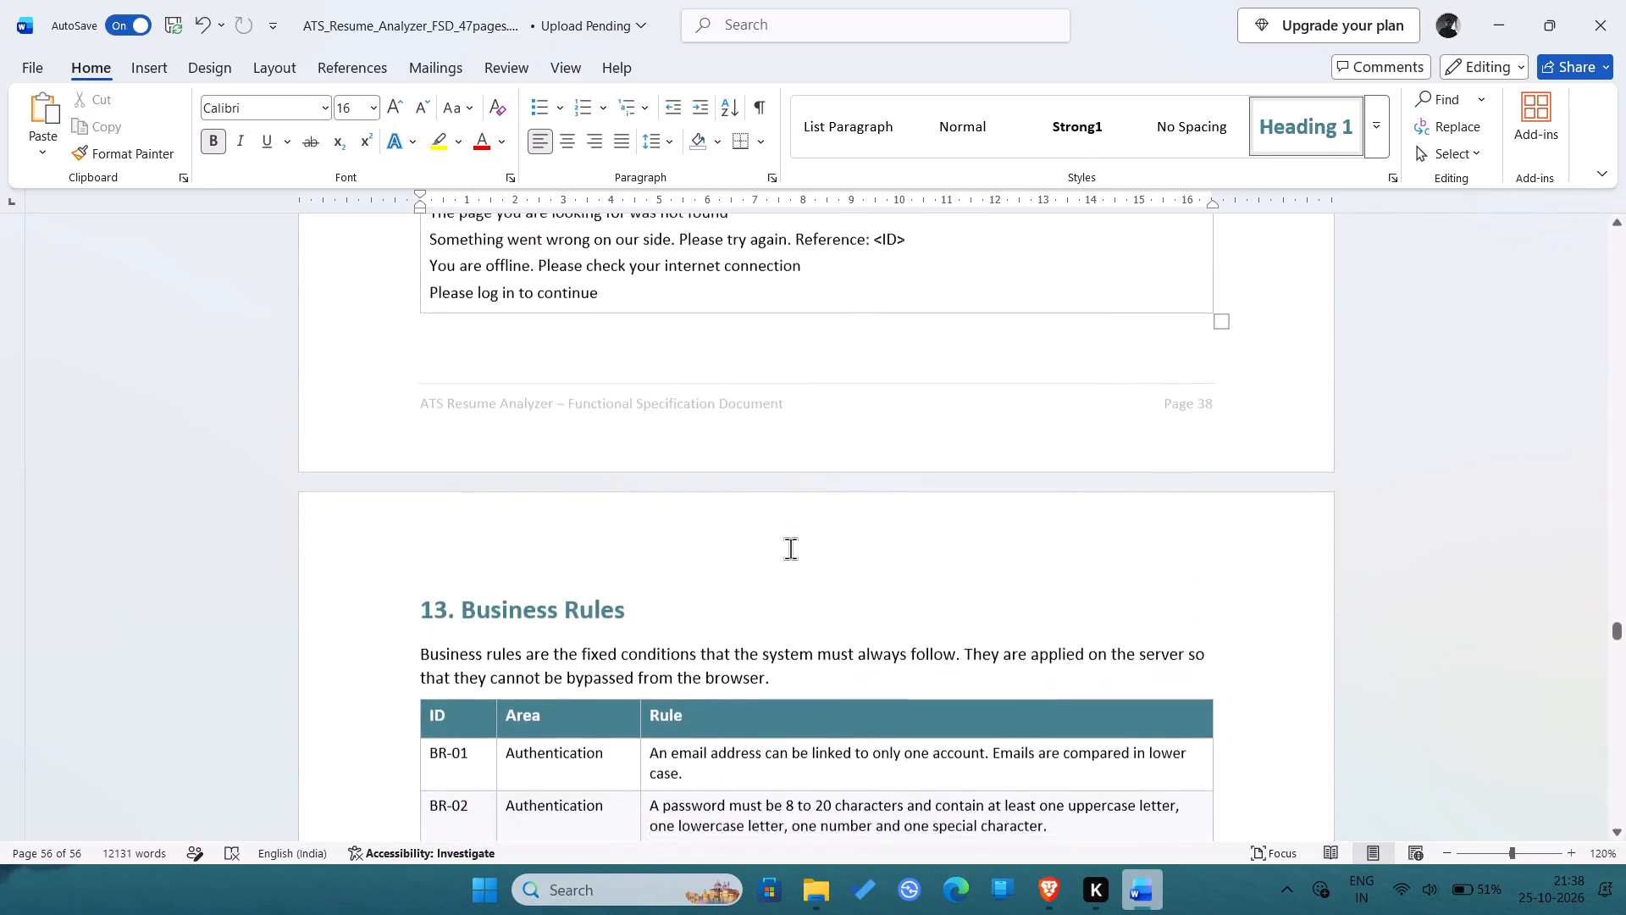
scroll(790, 548, down, 1)
Print the whole specification with Microsoft Print to PDF, saving it in Downloads as Final_frs_report.pdf.
click(790, 548)
key(ctrl+p)
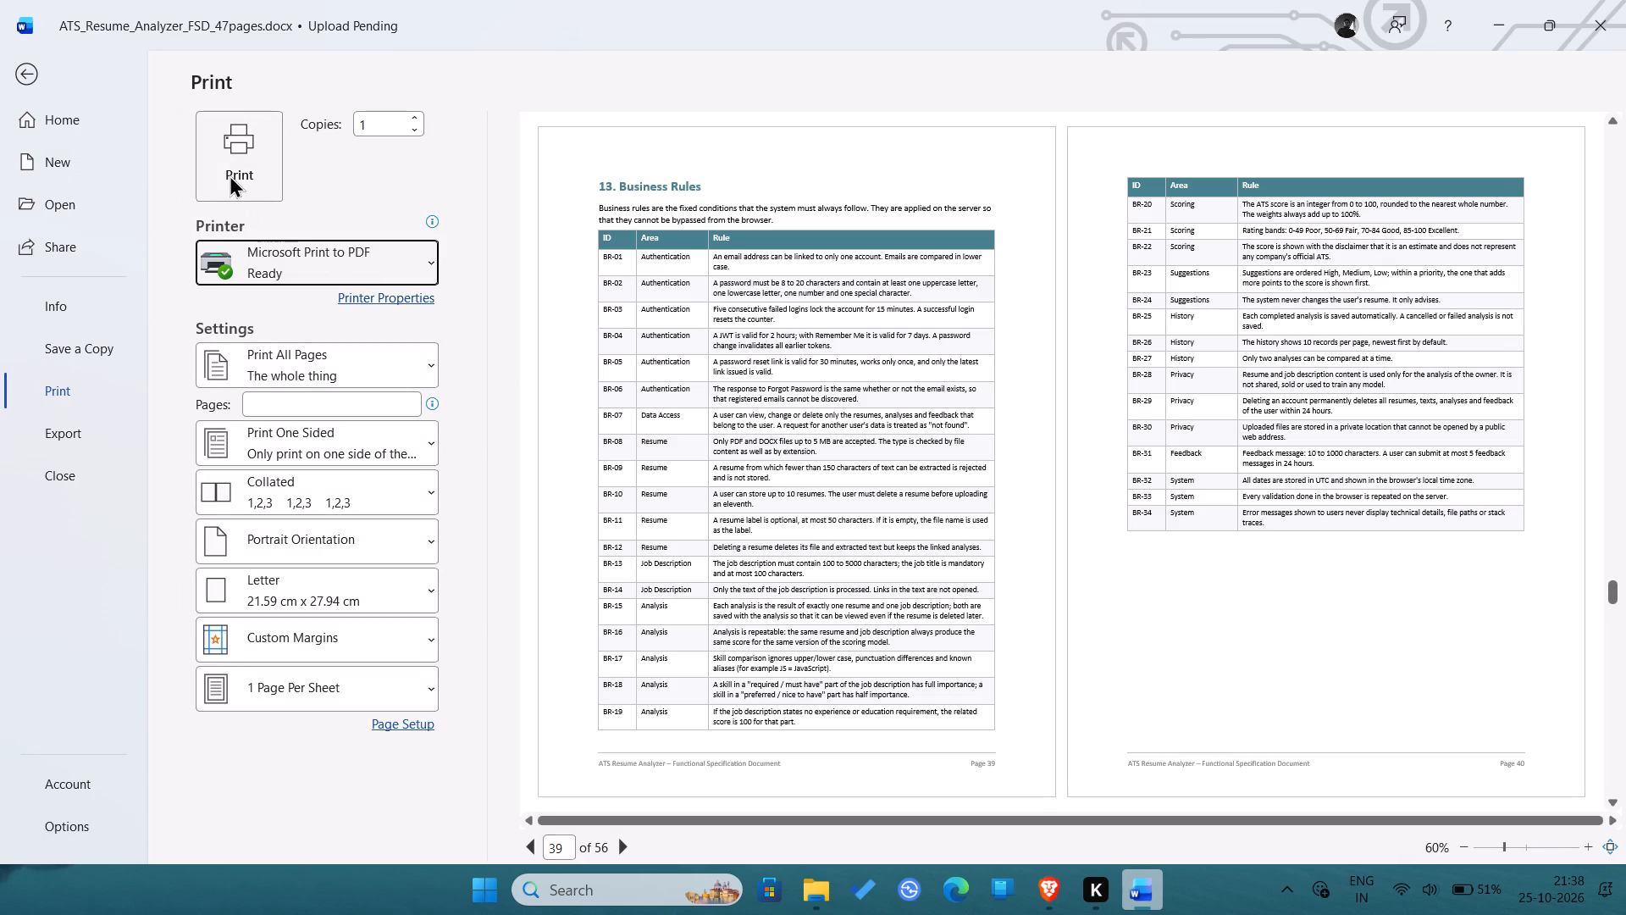
click(230, 175)
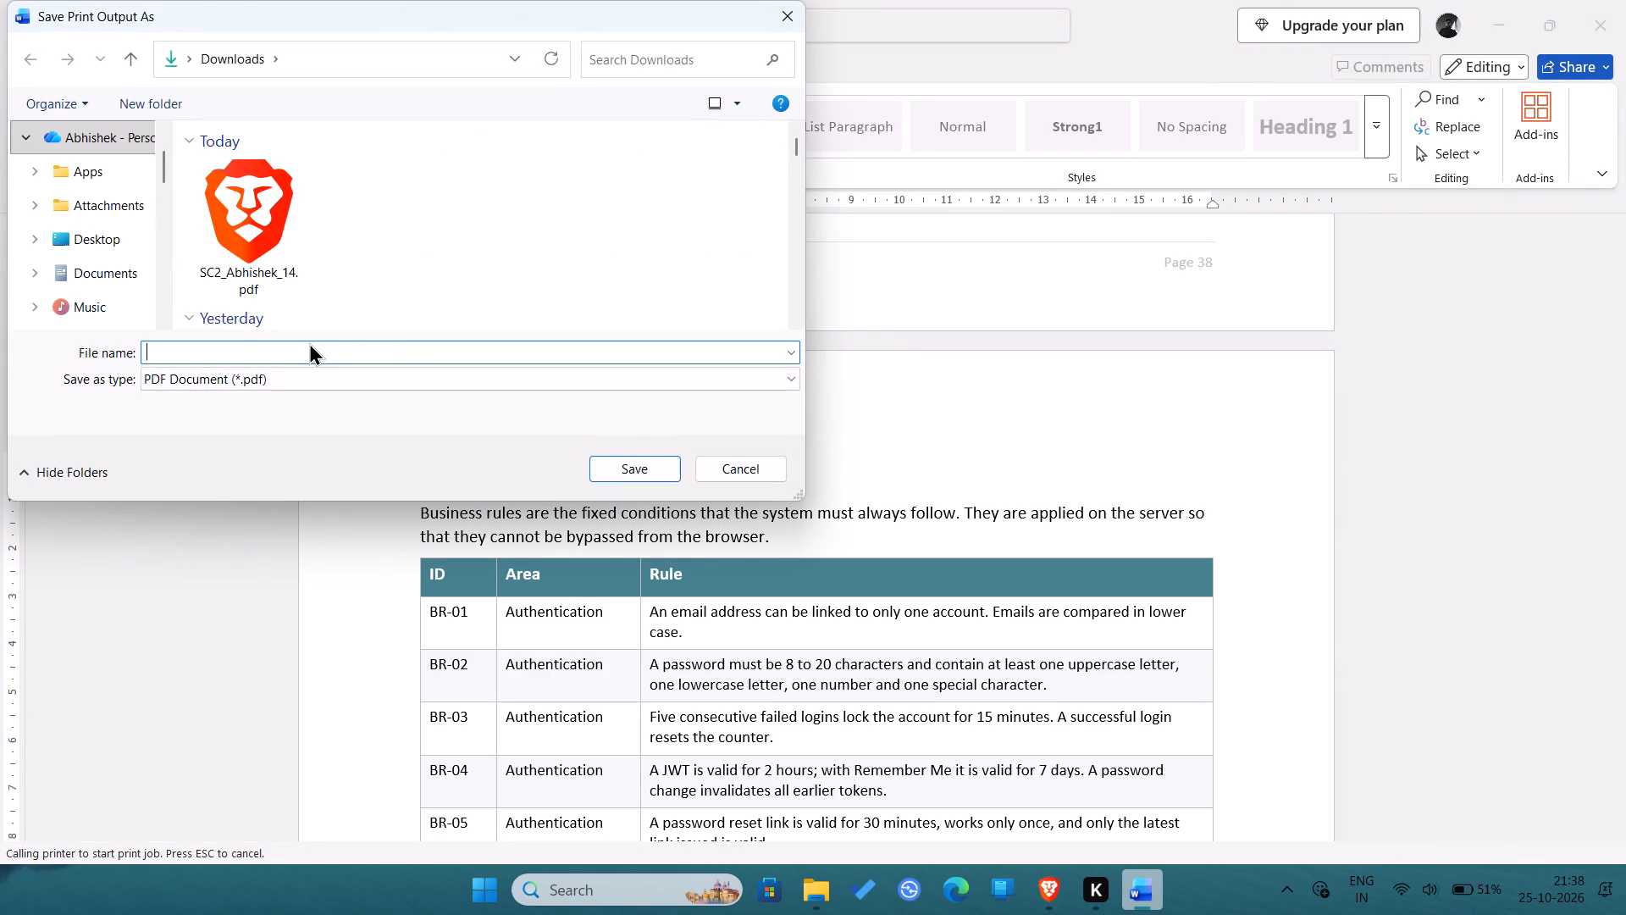
text(Final)
key(shift+underscore)
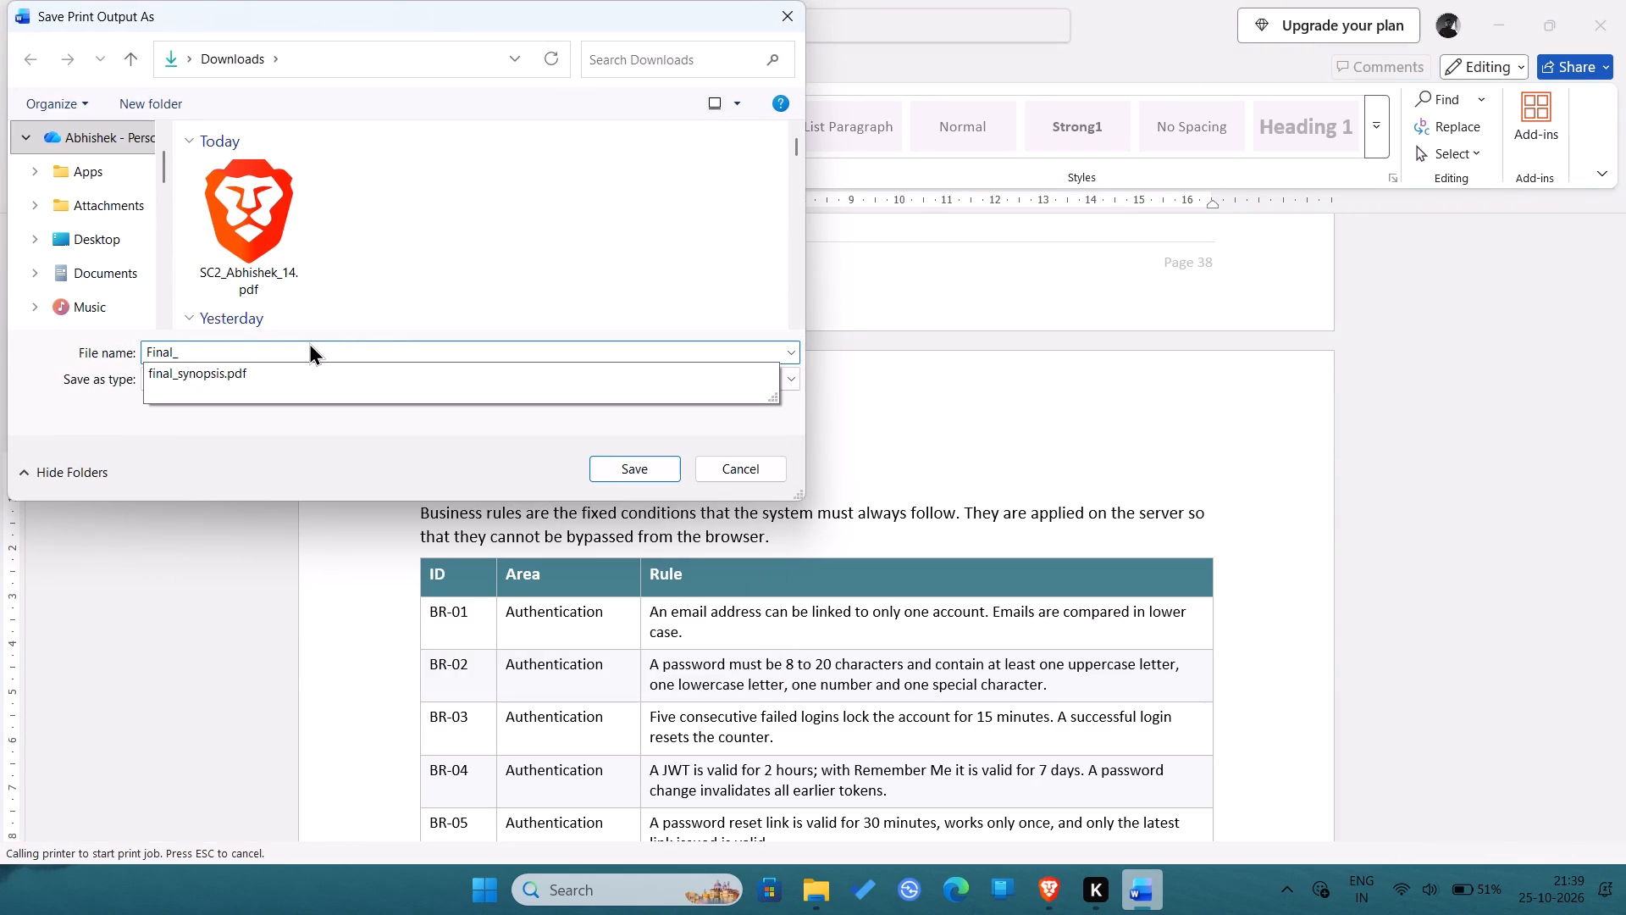
text(frs)
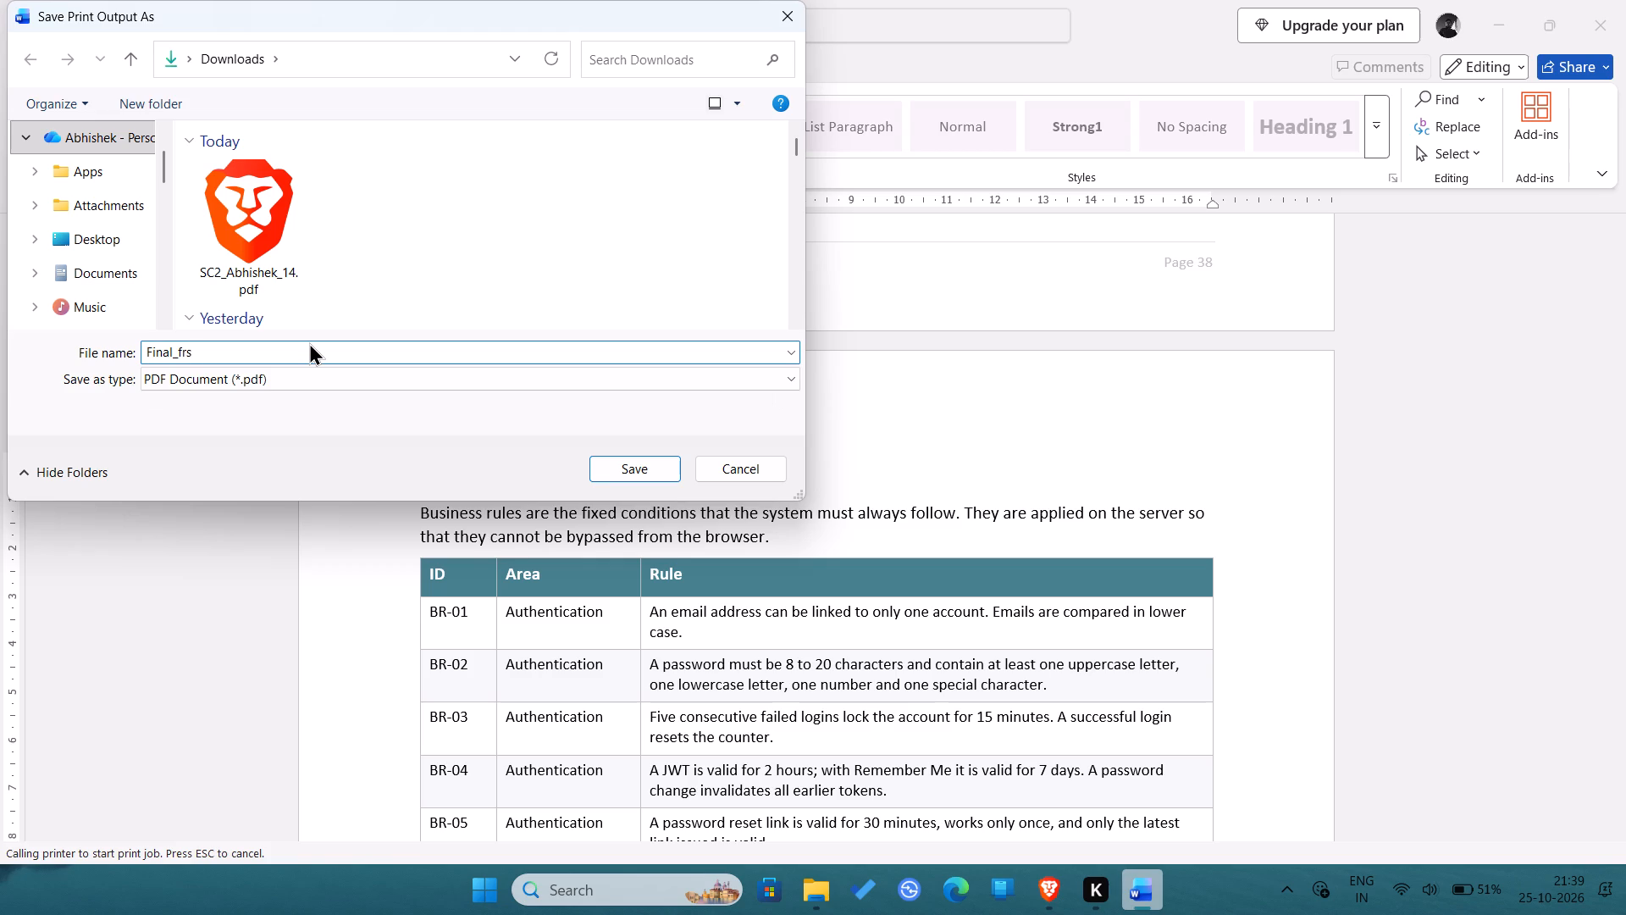
key(shift+underscore)
text(report)
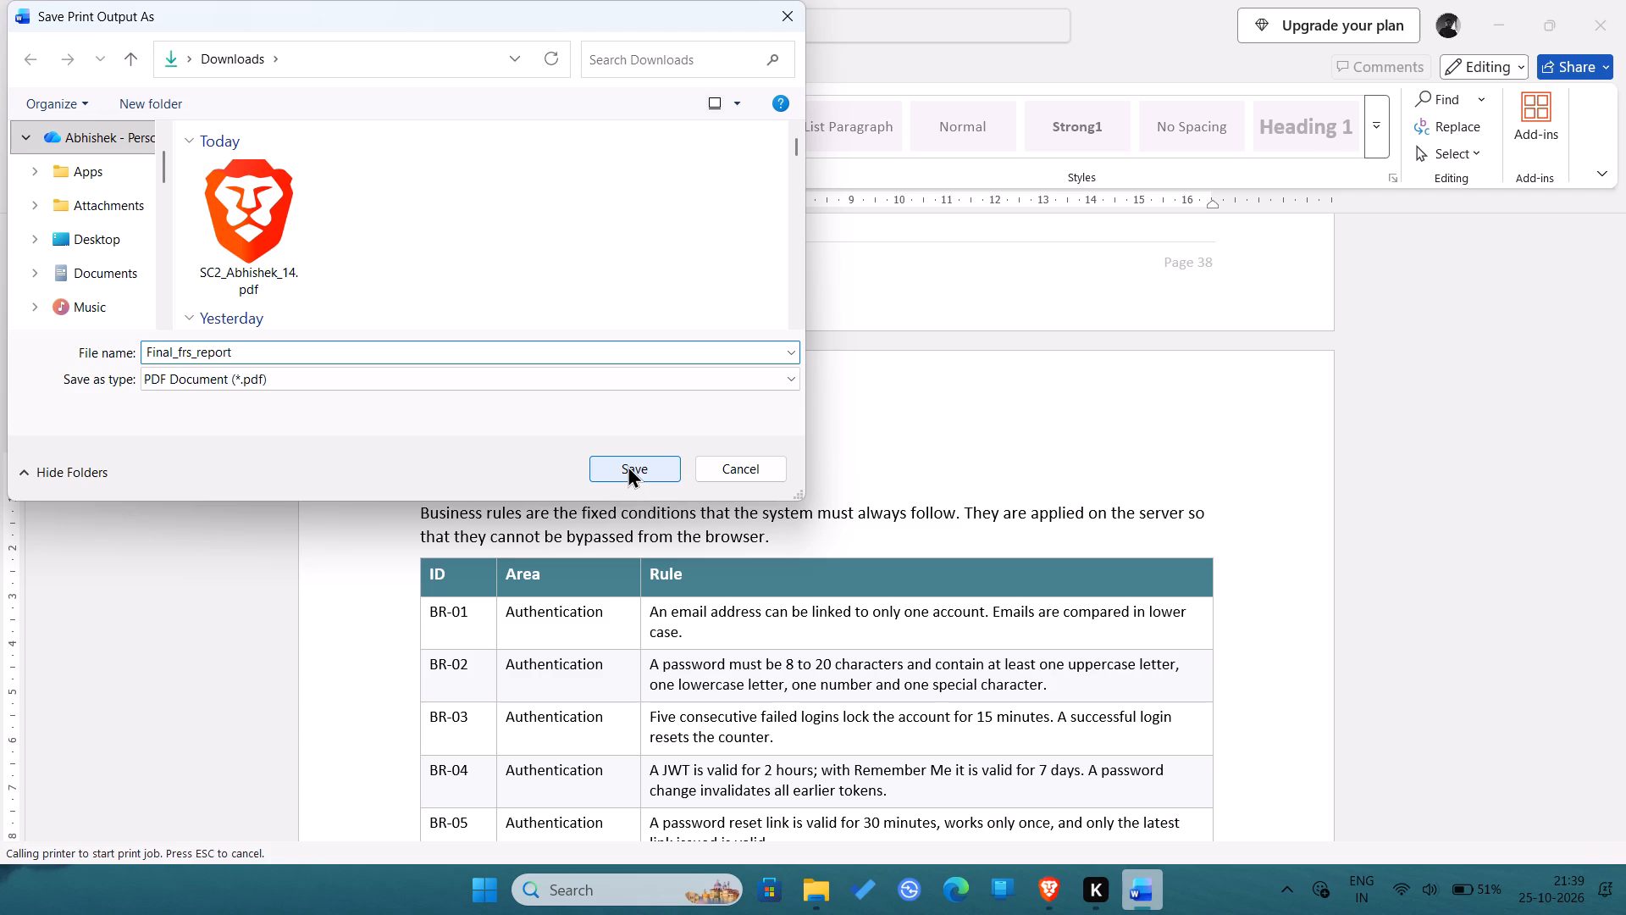
text(.pdf)
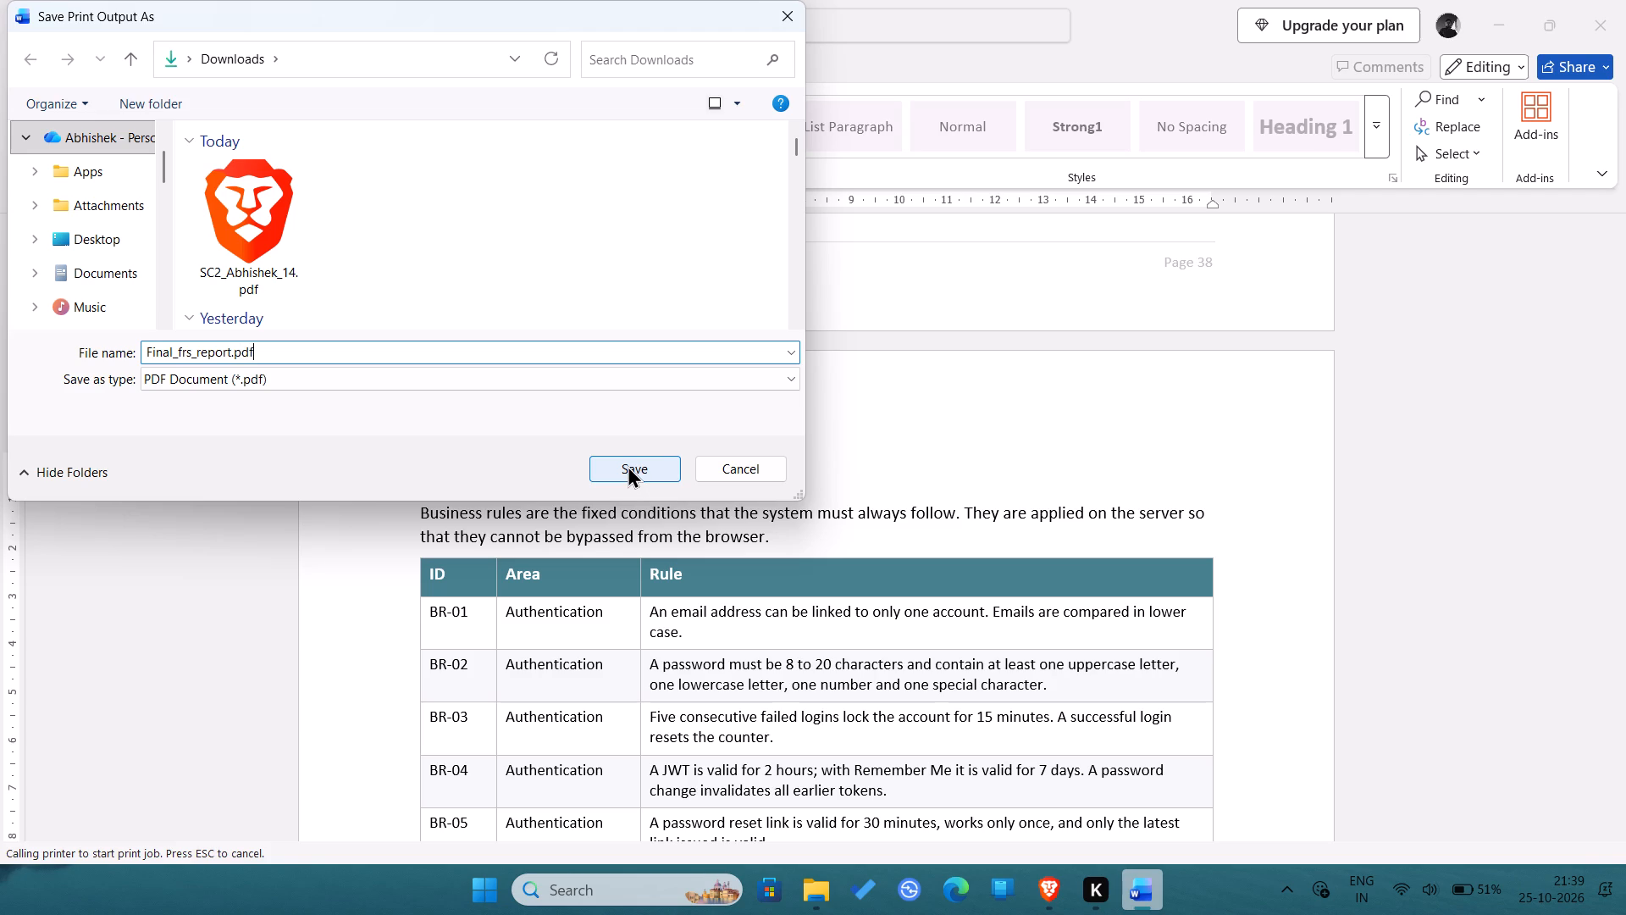
click(628, 465)
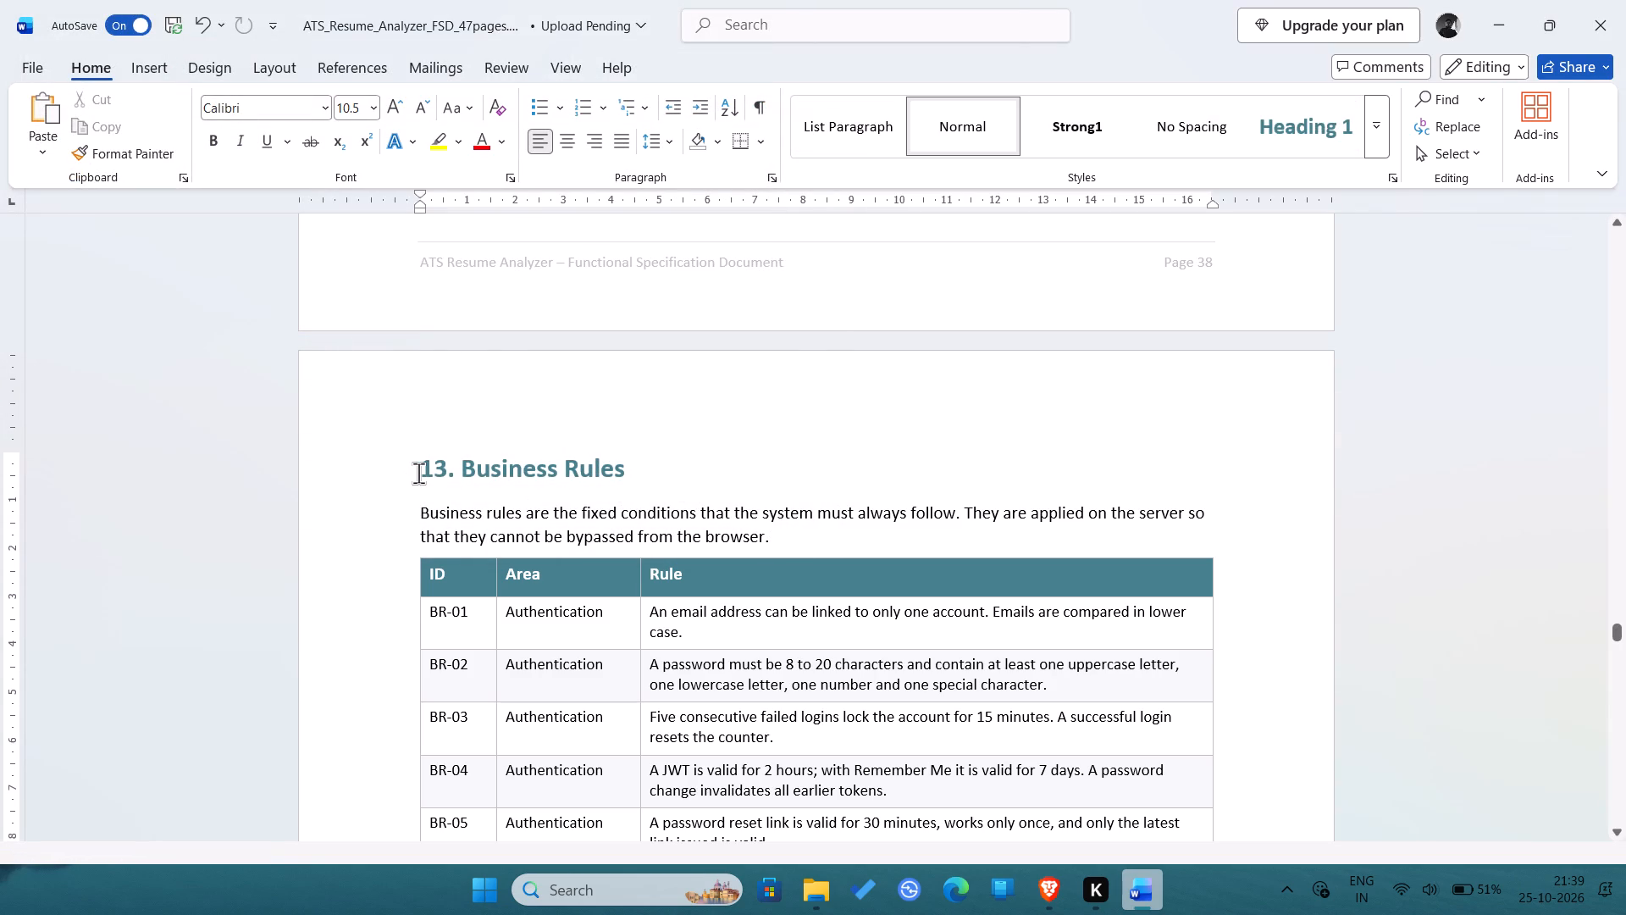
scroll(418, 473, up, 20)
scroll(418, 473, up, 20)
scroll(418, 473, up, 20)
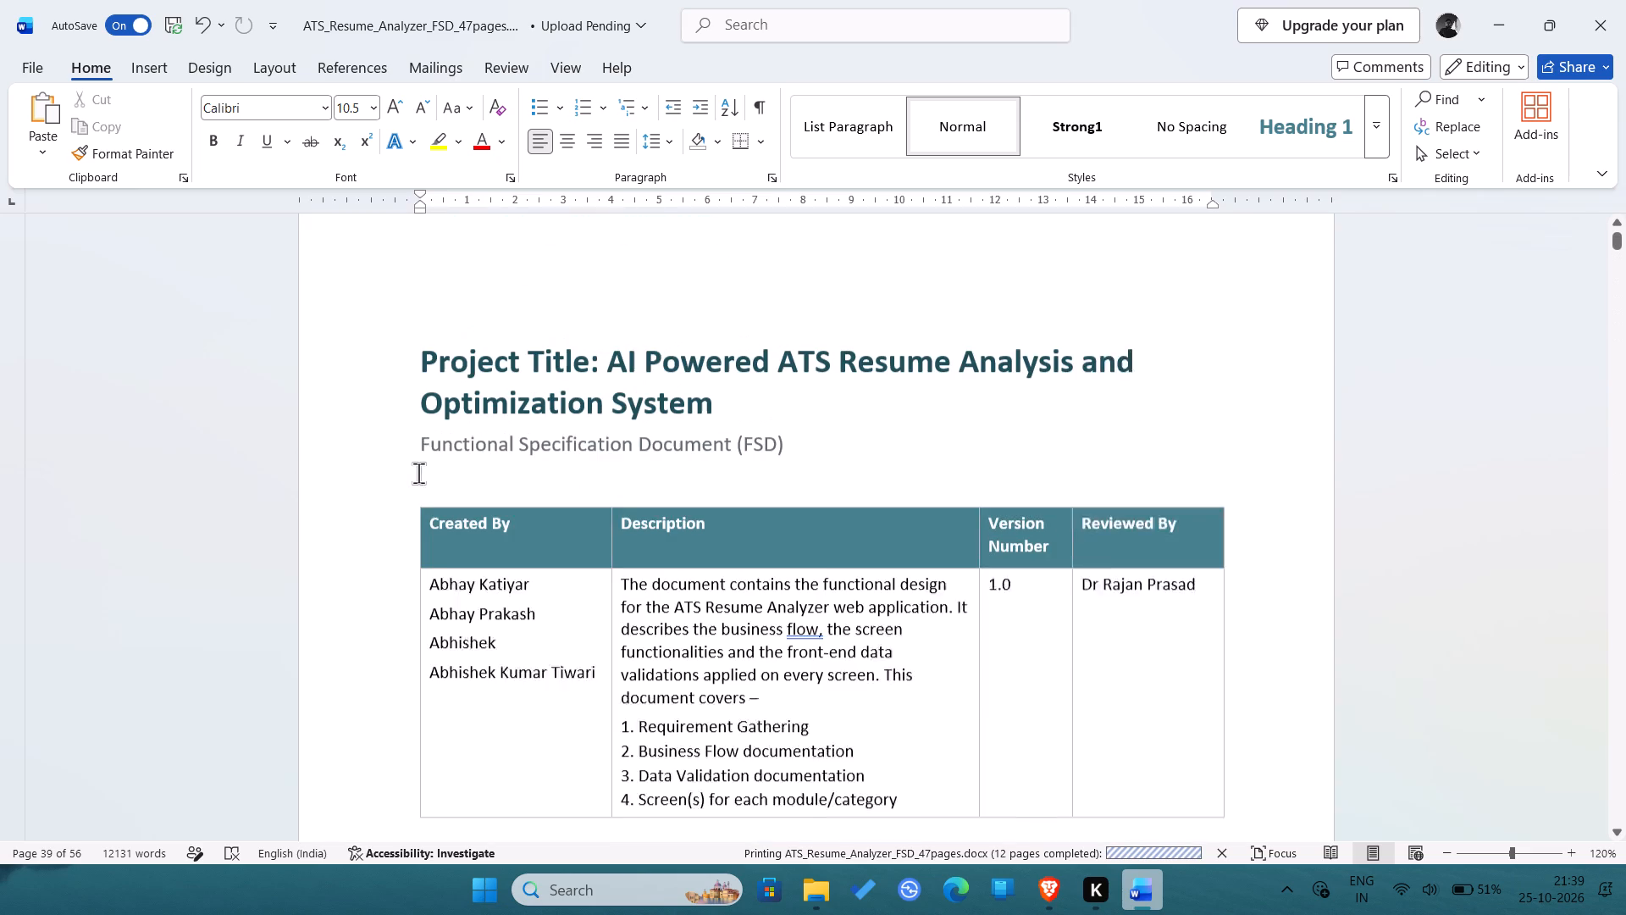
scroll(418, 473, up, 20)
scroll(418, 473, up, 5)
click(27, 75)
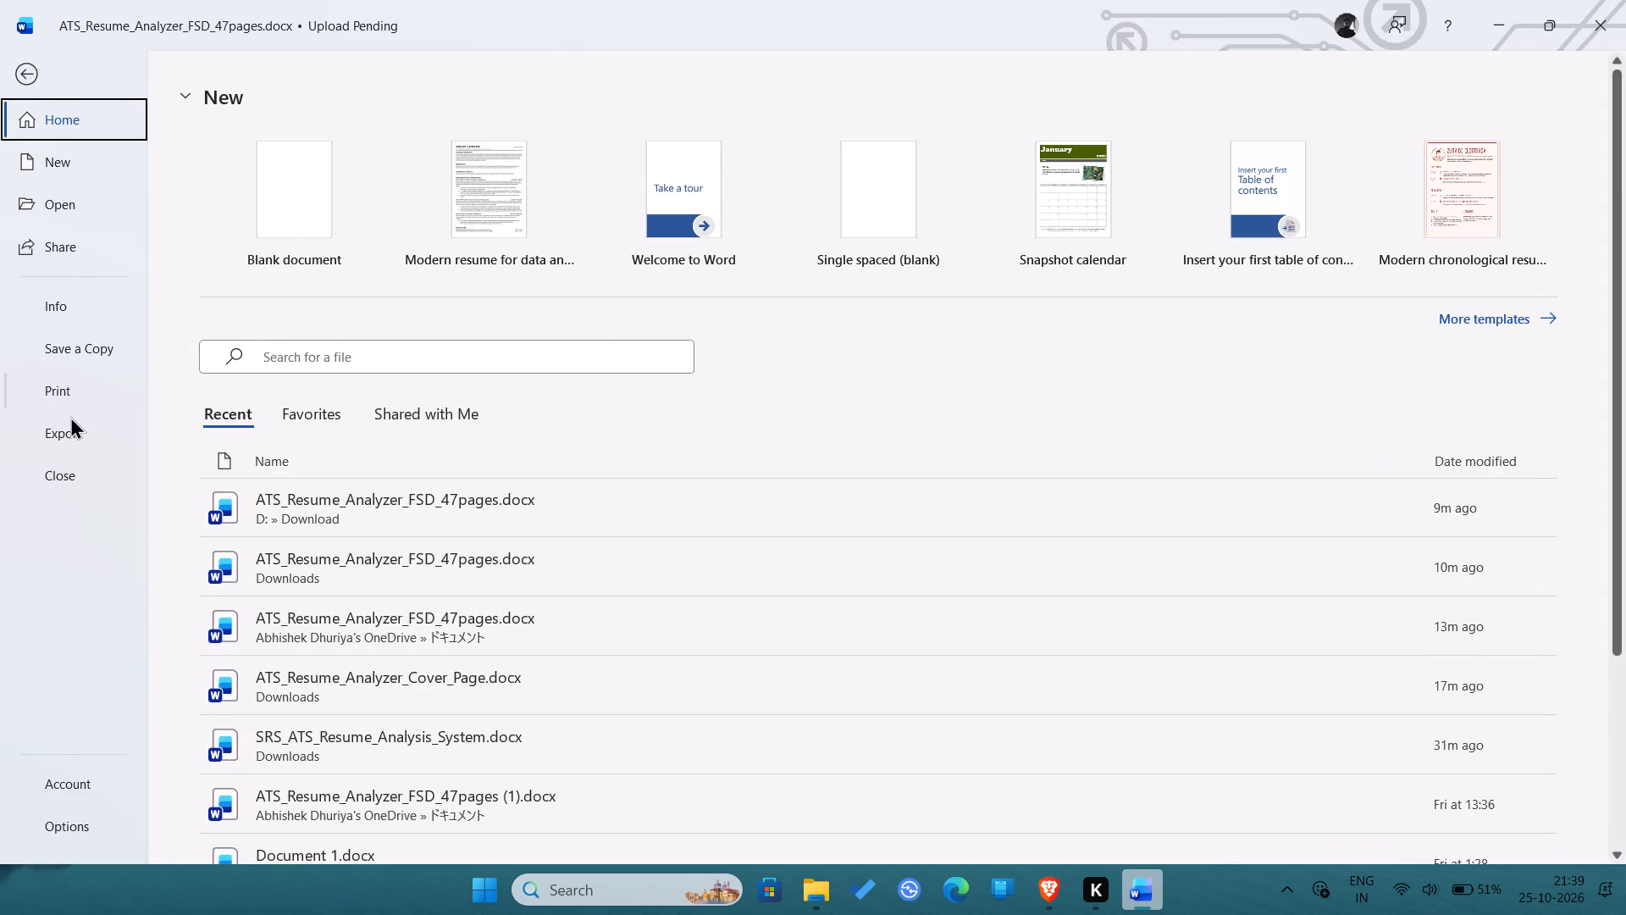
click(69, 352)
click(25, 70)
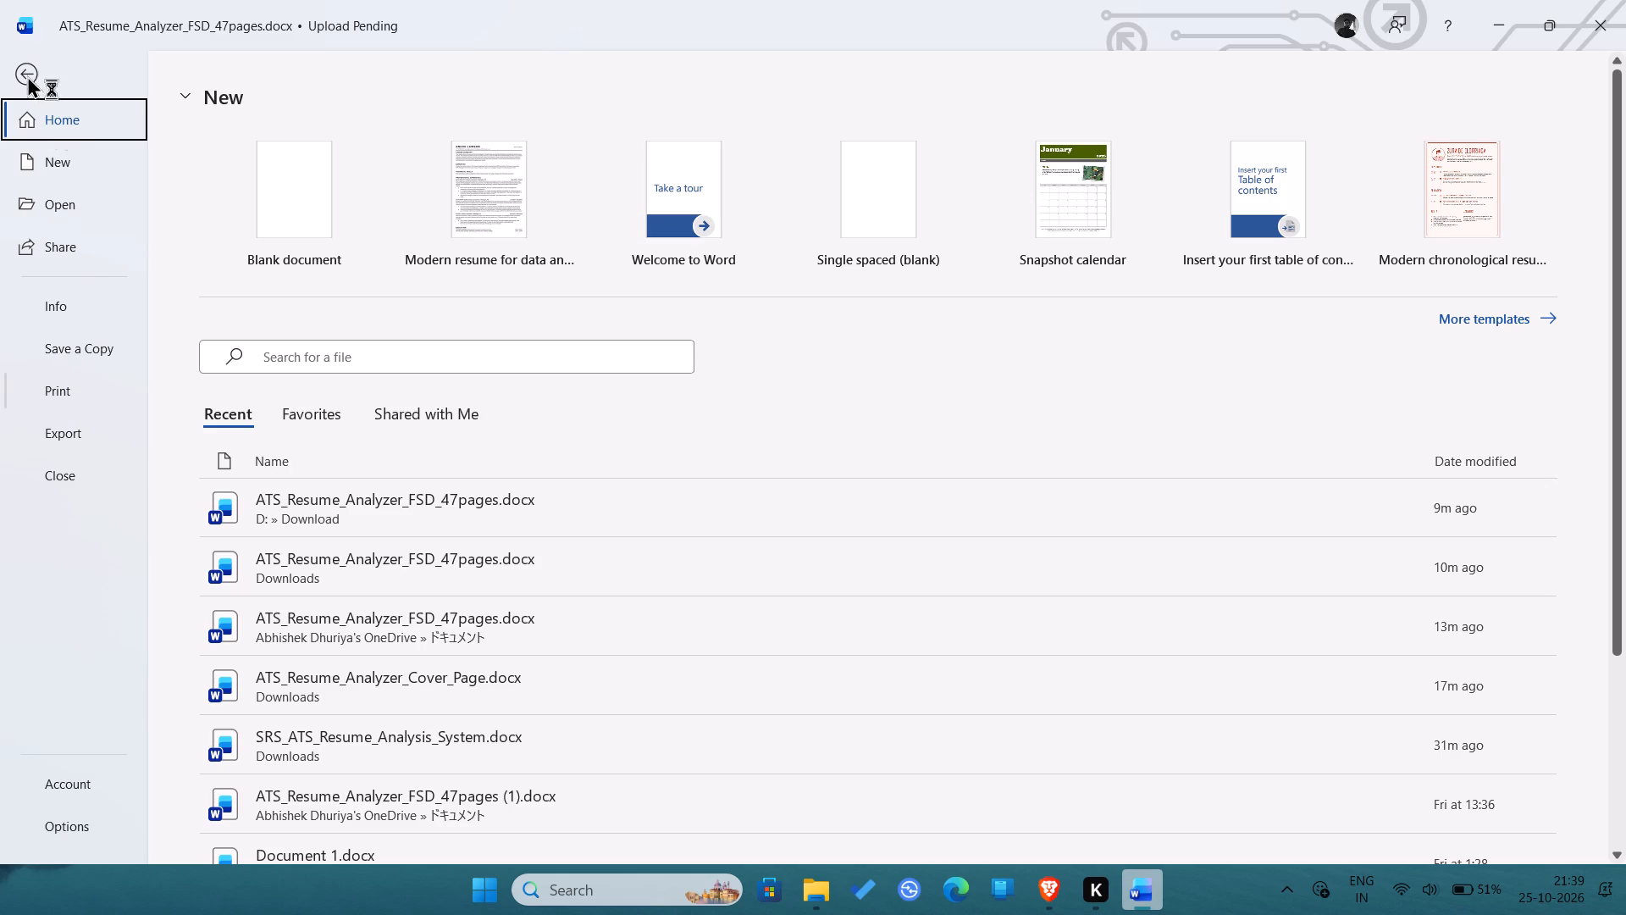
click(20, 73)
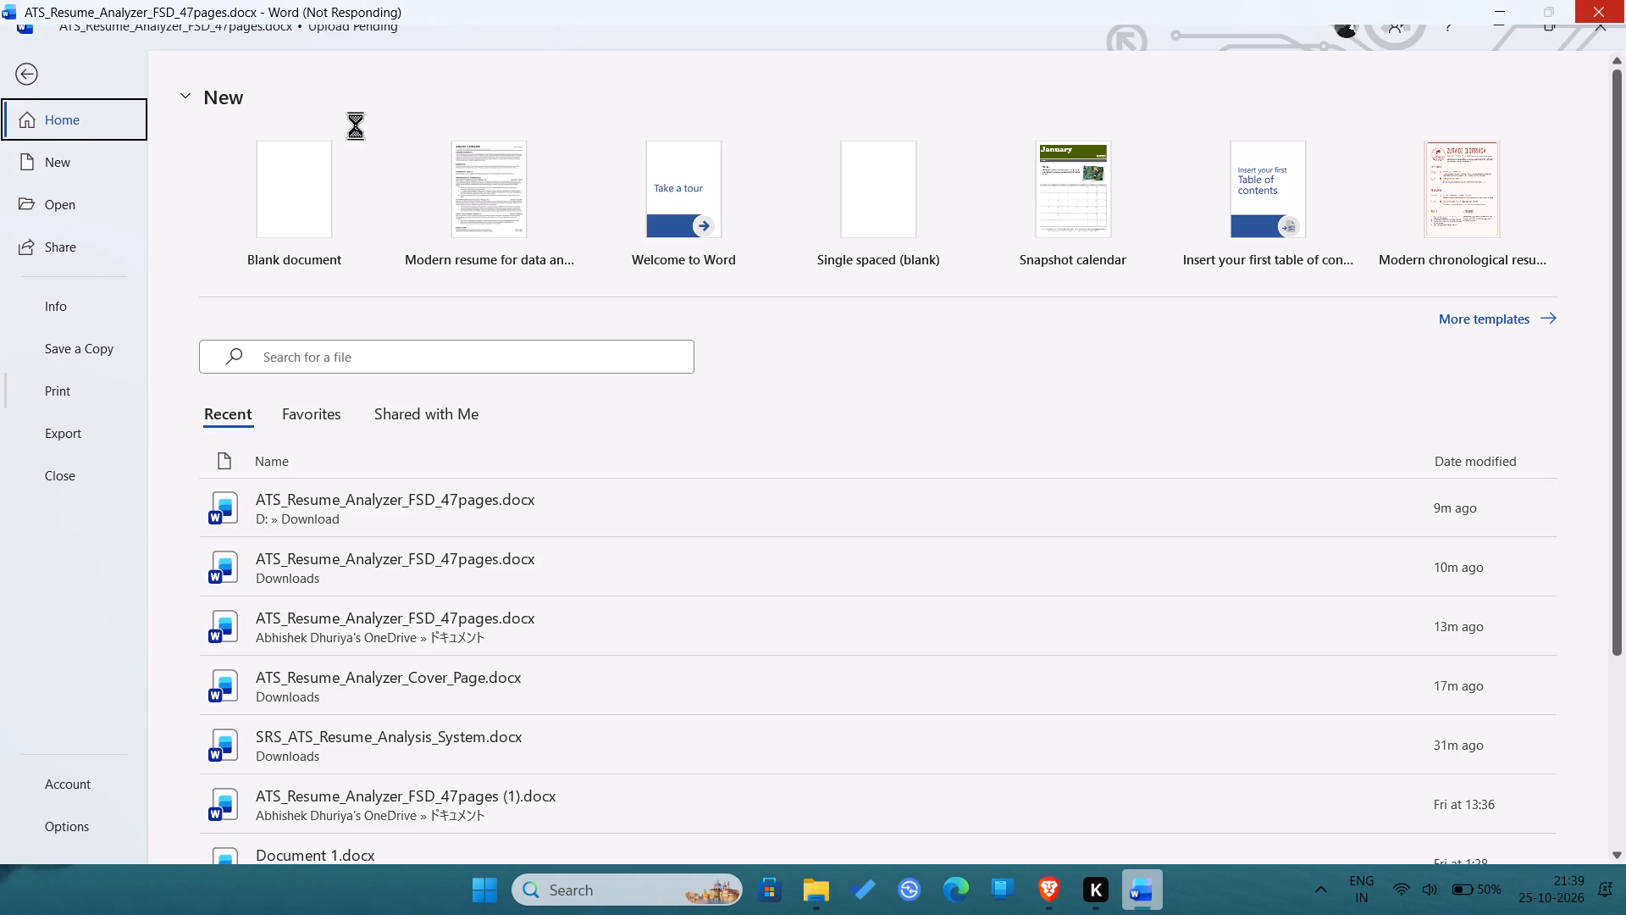
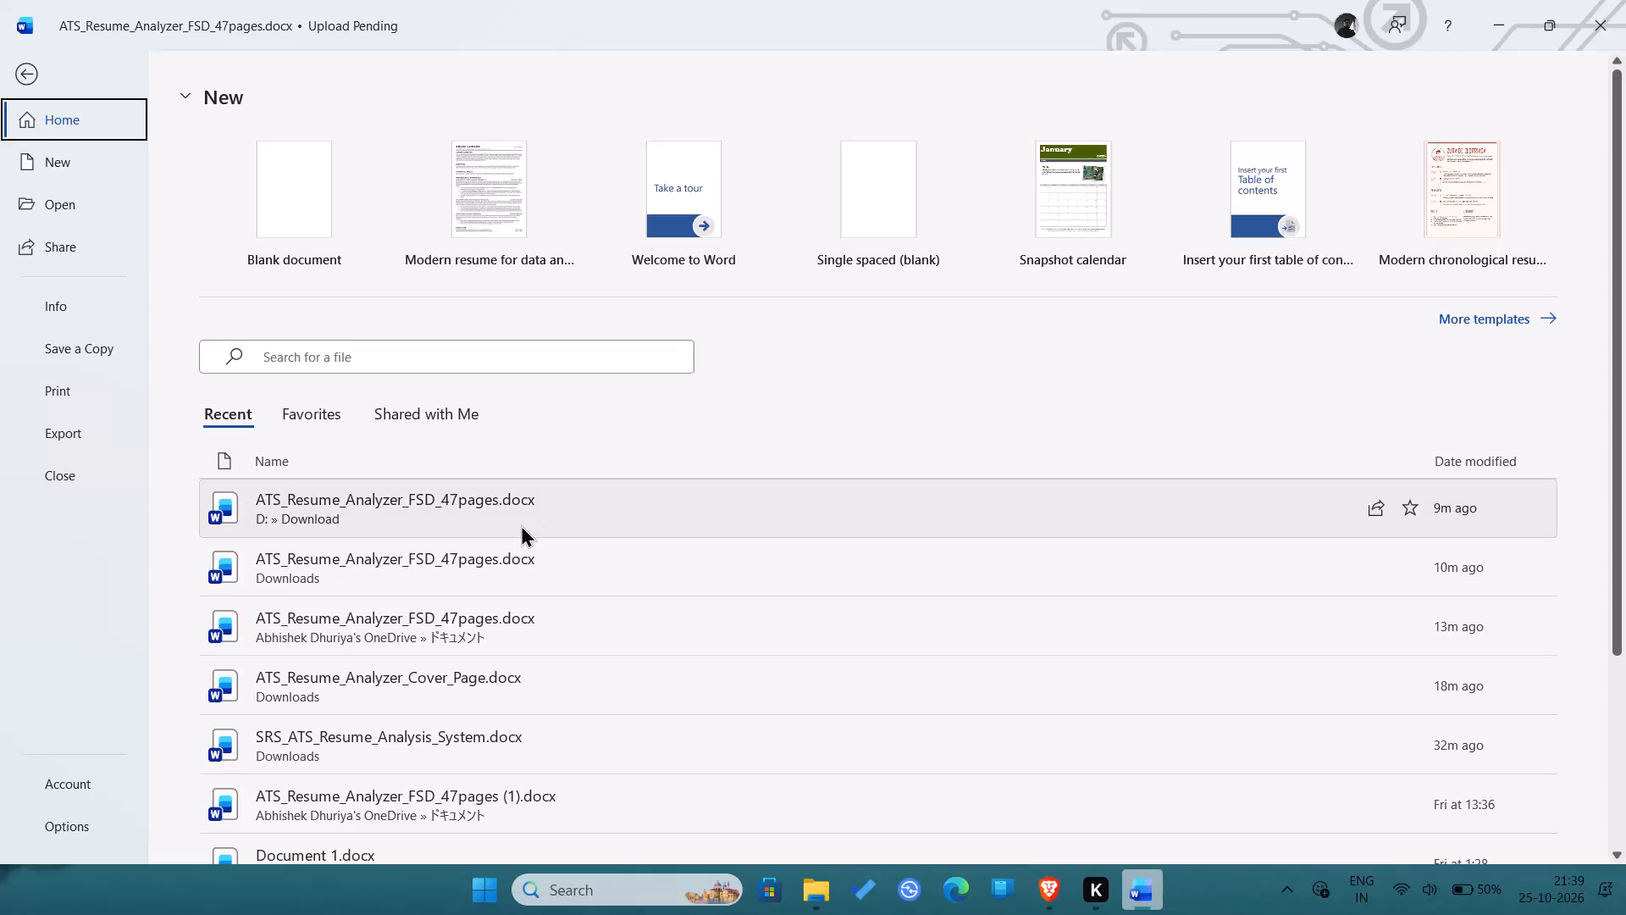
Open the D: Download copy of ATS_Resume_Analyzer_FSD_47pages.docx from the recent files and look over its opening pages.
double_click(578, 507)
scroll(750, 548, down, 1)
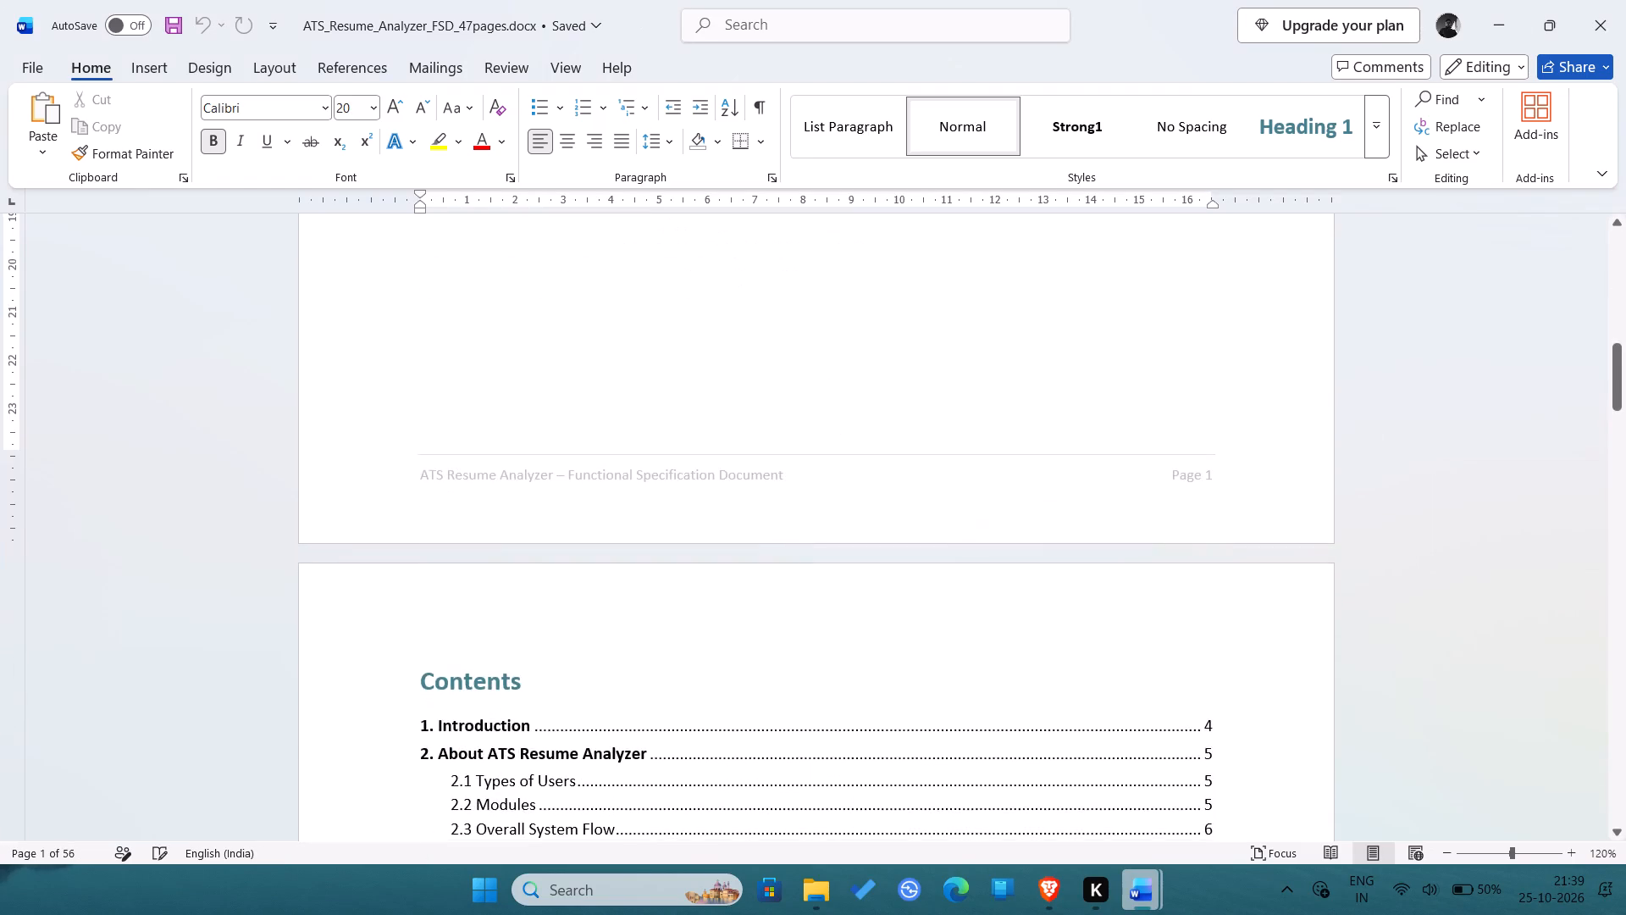
scroll(750, 548, down, 1)
scroll(750, 548, up, 1)
click(750, 548)
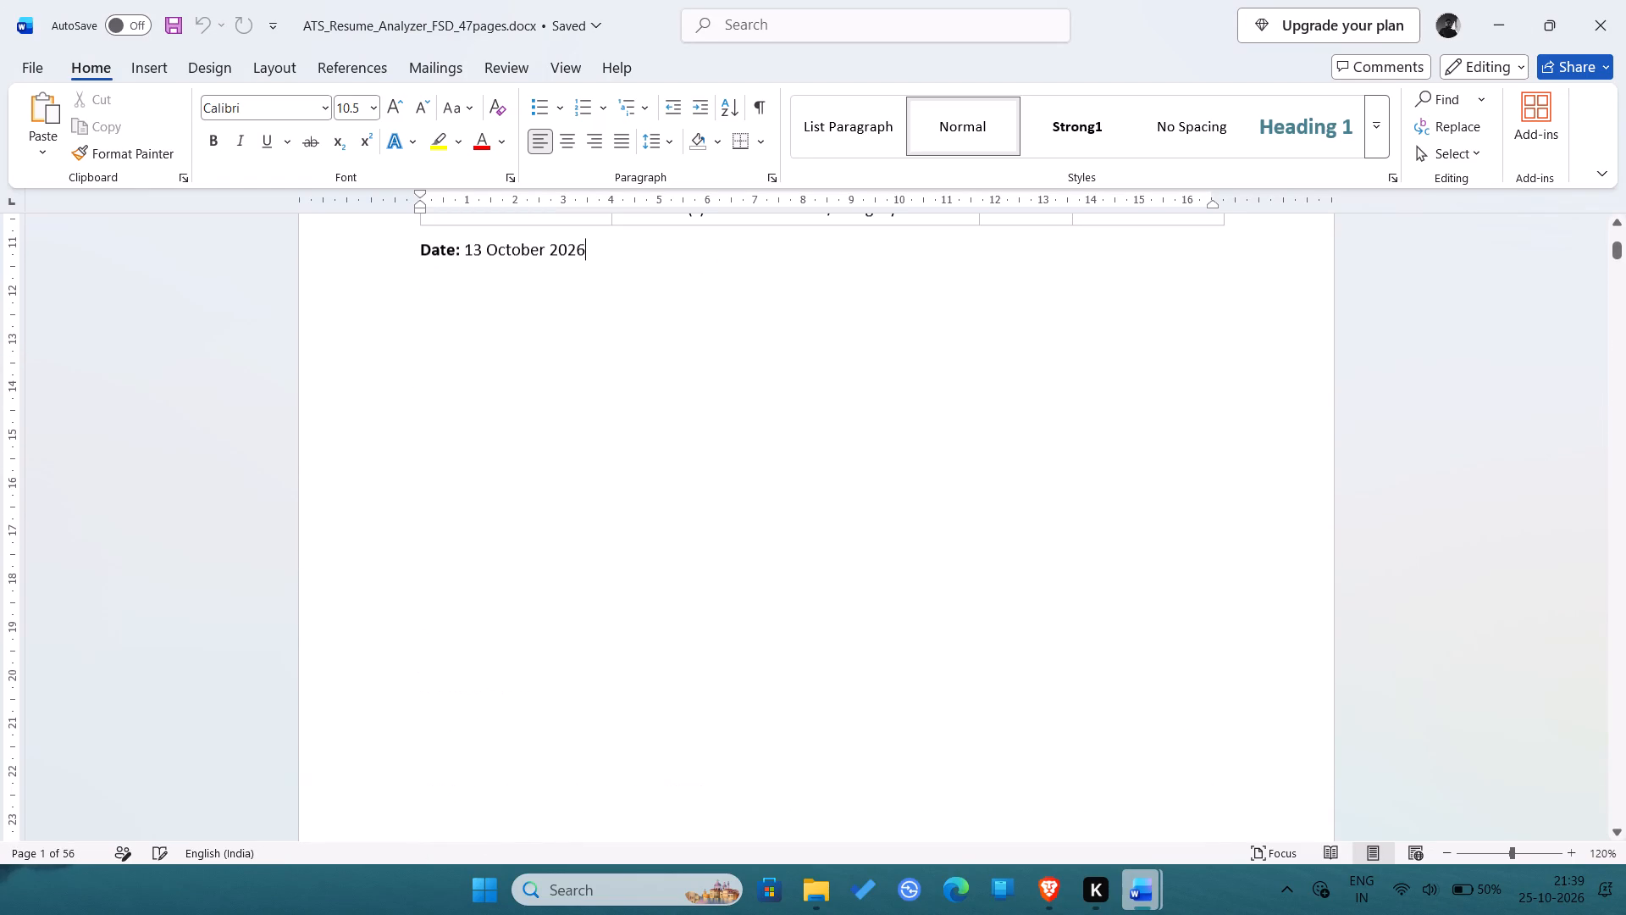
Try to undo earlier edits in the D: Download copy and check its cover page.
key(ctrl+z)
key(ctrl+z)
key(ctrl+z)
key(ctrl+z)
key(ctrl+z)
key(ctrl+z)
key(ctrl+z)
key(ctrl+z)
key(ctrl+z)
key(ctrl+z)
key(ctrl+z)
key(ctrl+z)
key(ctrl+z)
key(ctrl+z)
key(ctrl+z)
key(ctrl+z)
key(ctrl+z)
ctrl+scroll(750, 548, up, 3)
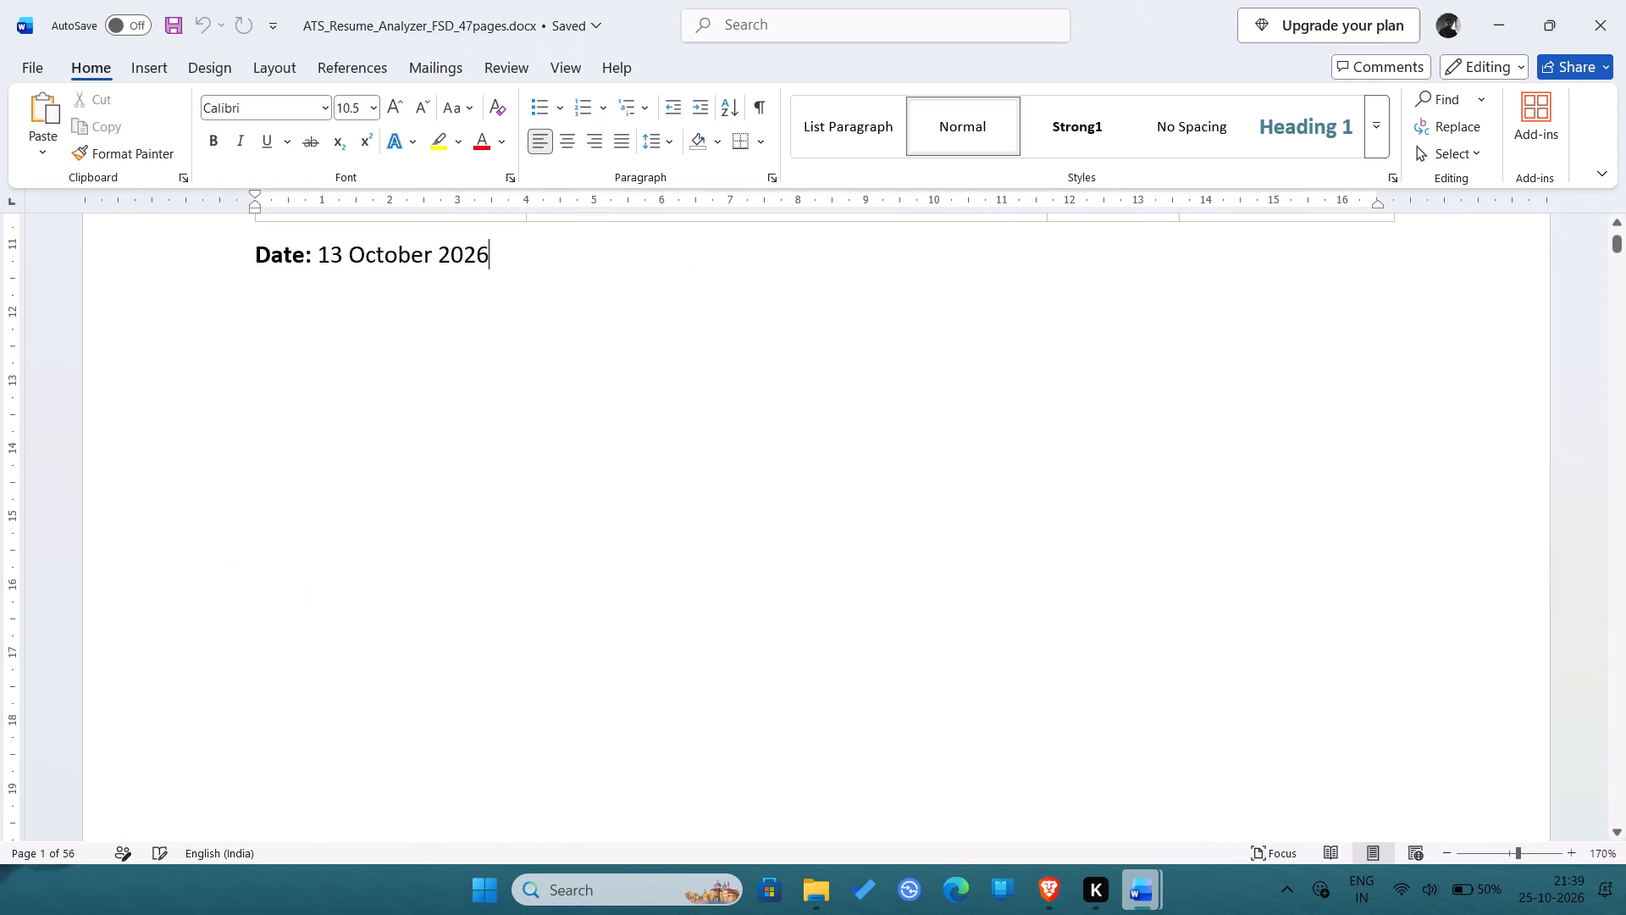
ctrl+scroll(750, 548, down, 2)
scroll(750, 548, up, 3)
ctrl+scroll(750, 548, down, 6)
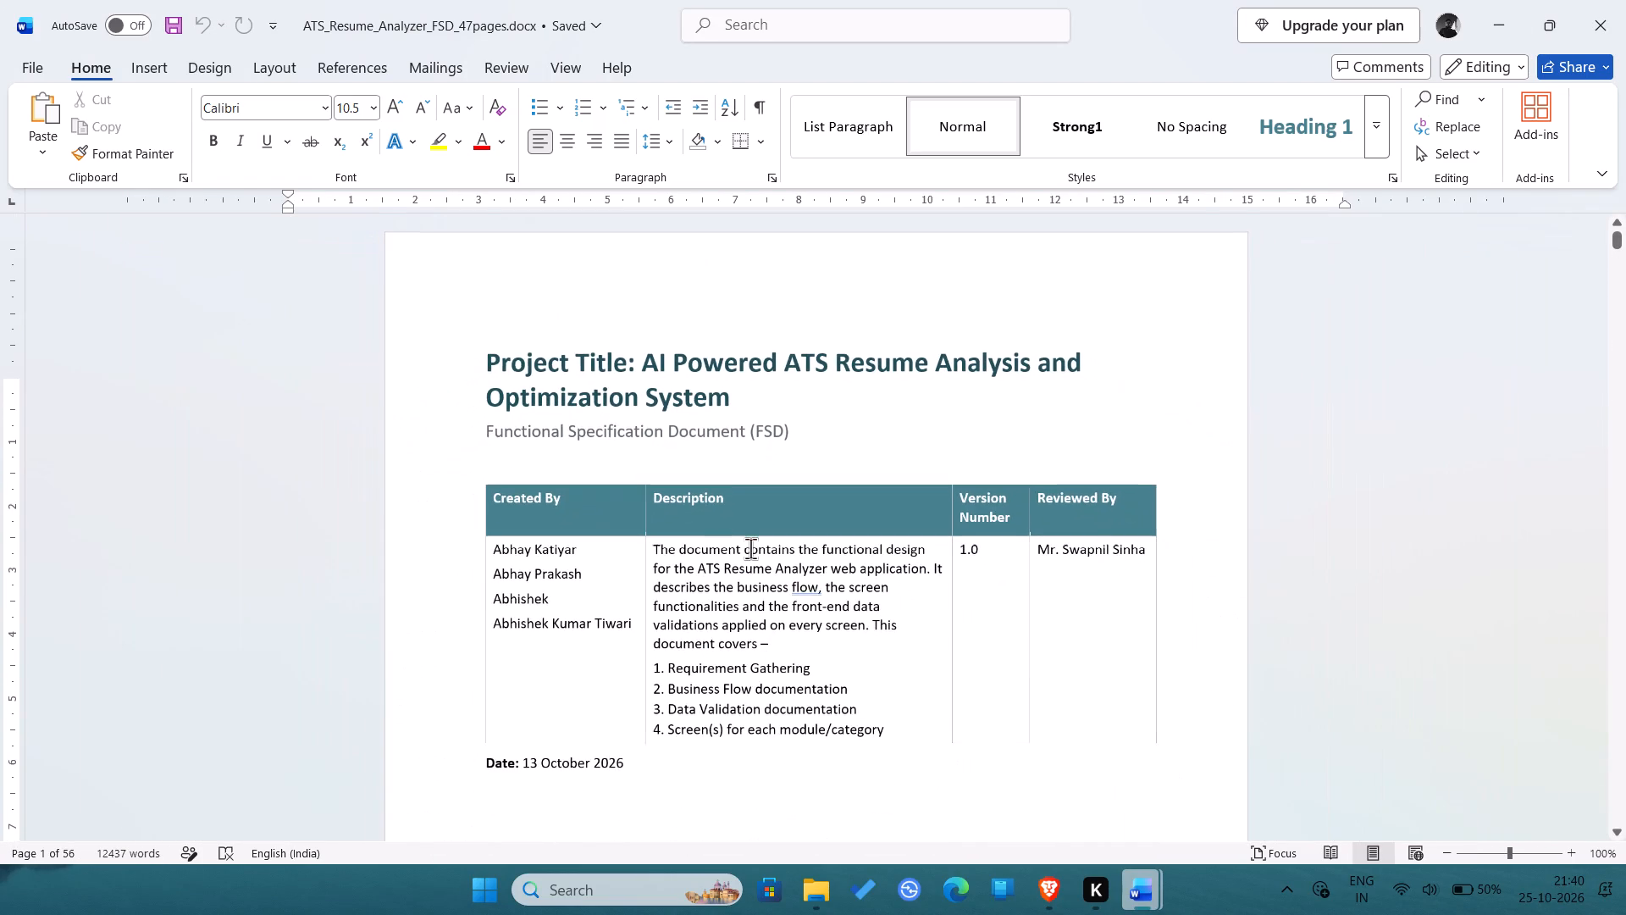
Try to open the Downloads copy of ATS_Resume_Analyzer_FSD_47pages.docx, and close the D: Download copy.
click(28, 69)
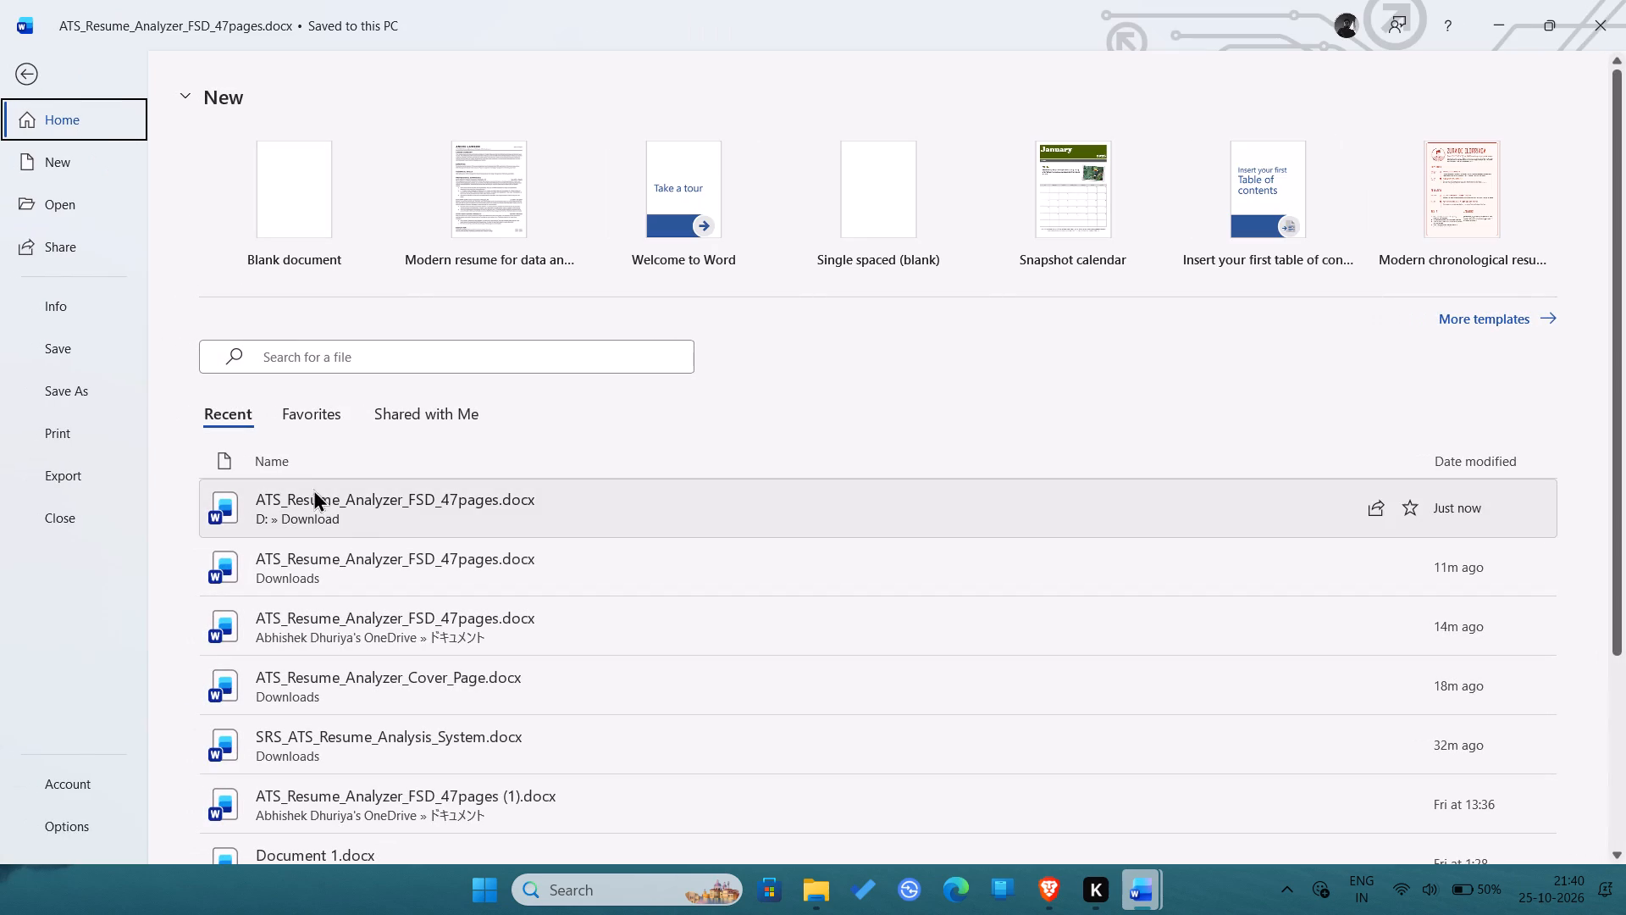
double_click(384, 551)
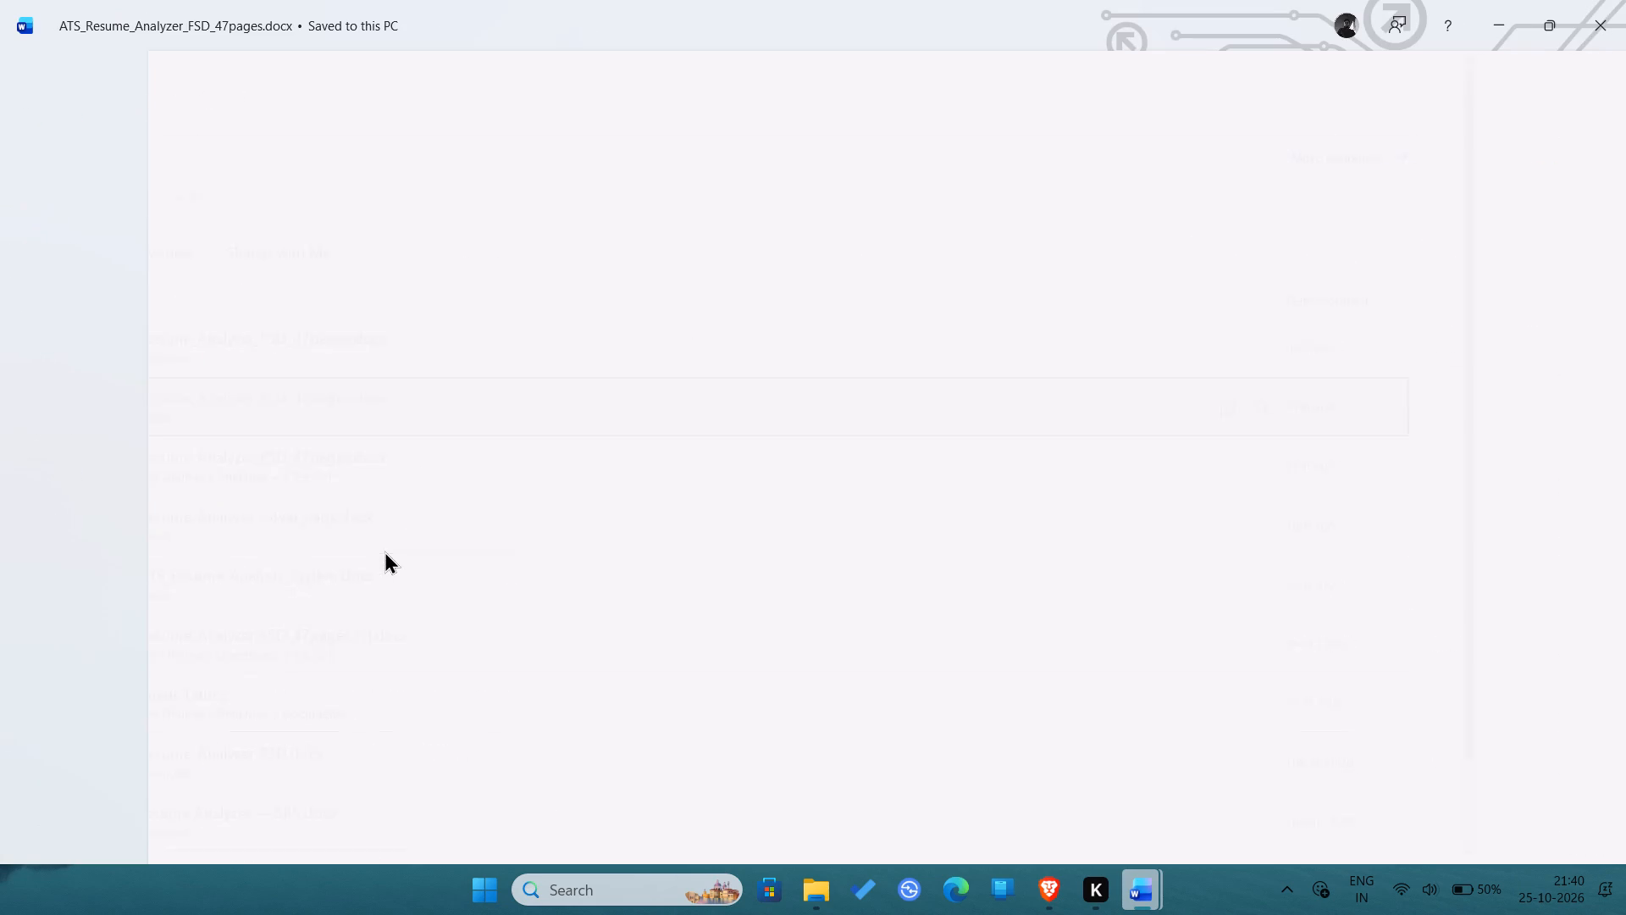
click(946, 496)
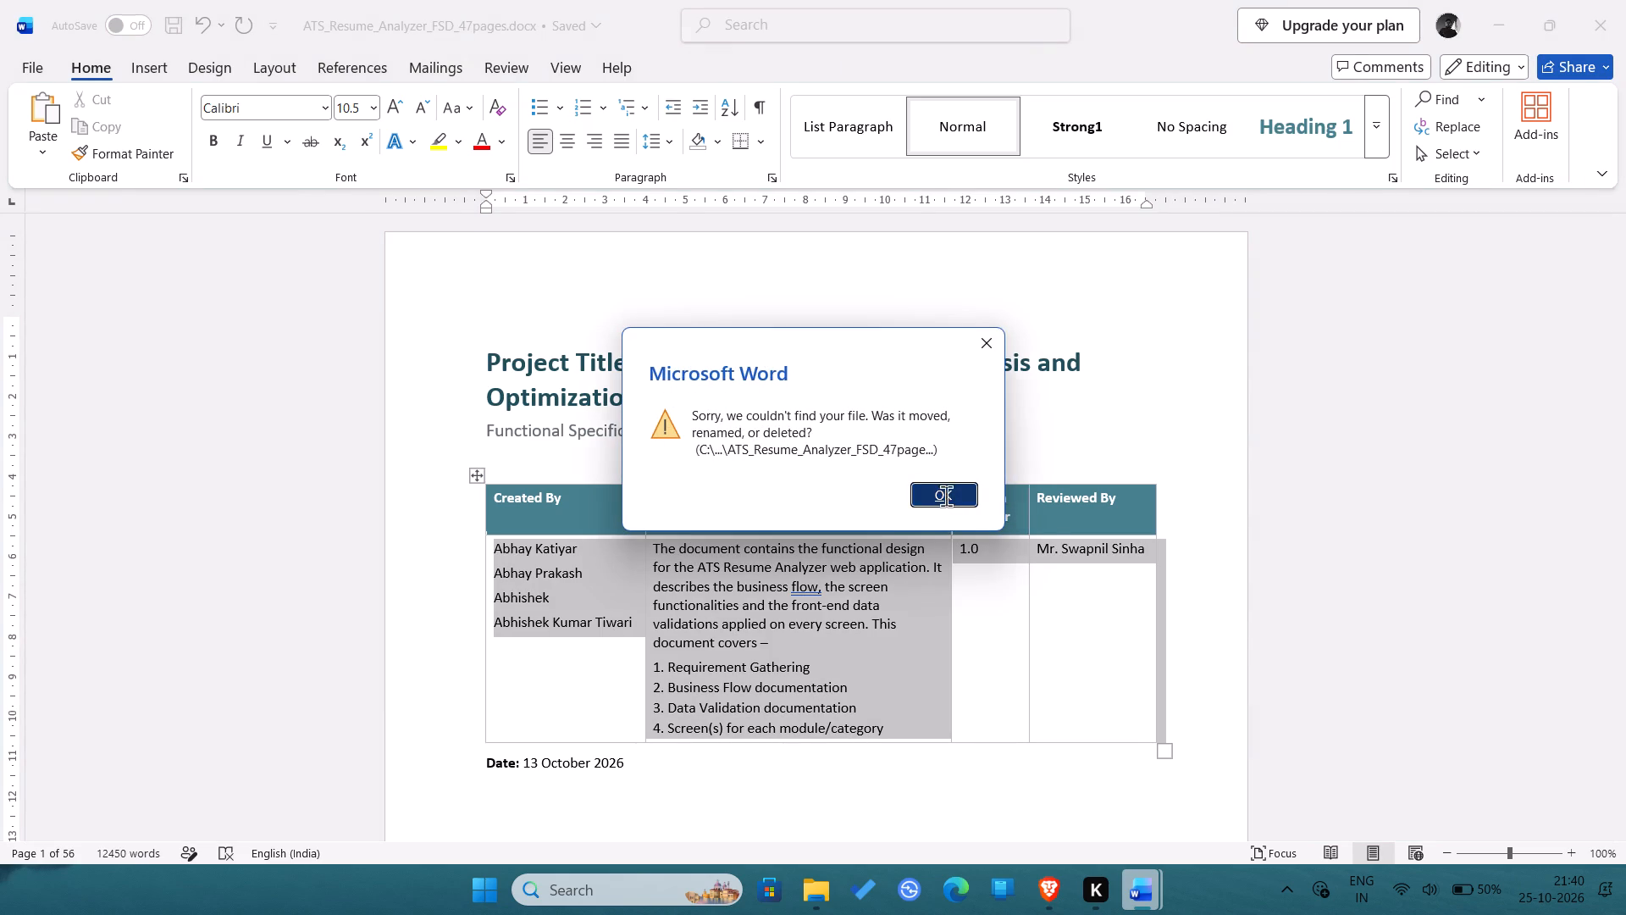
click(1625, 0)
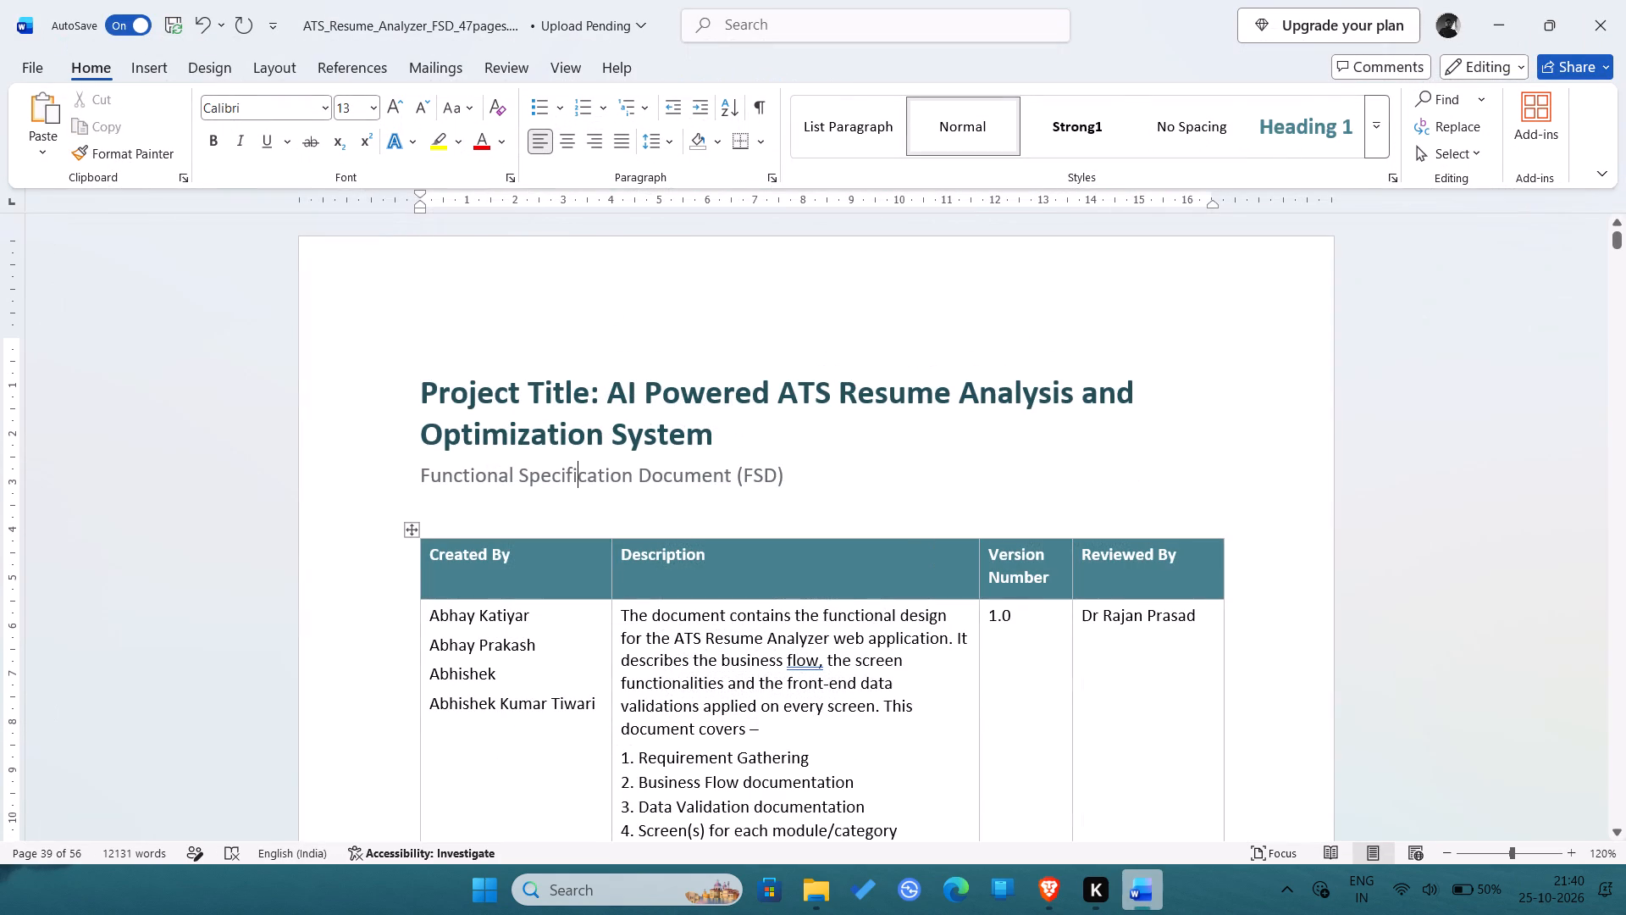
scroll(1175, 399, up, 1)
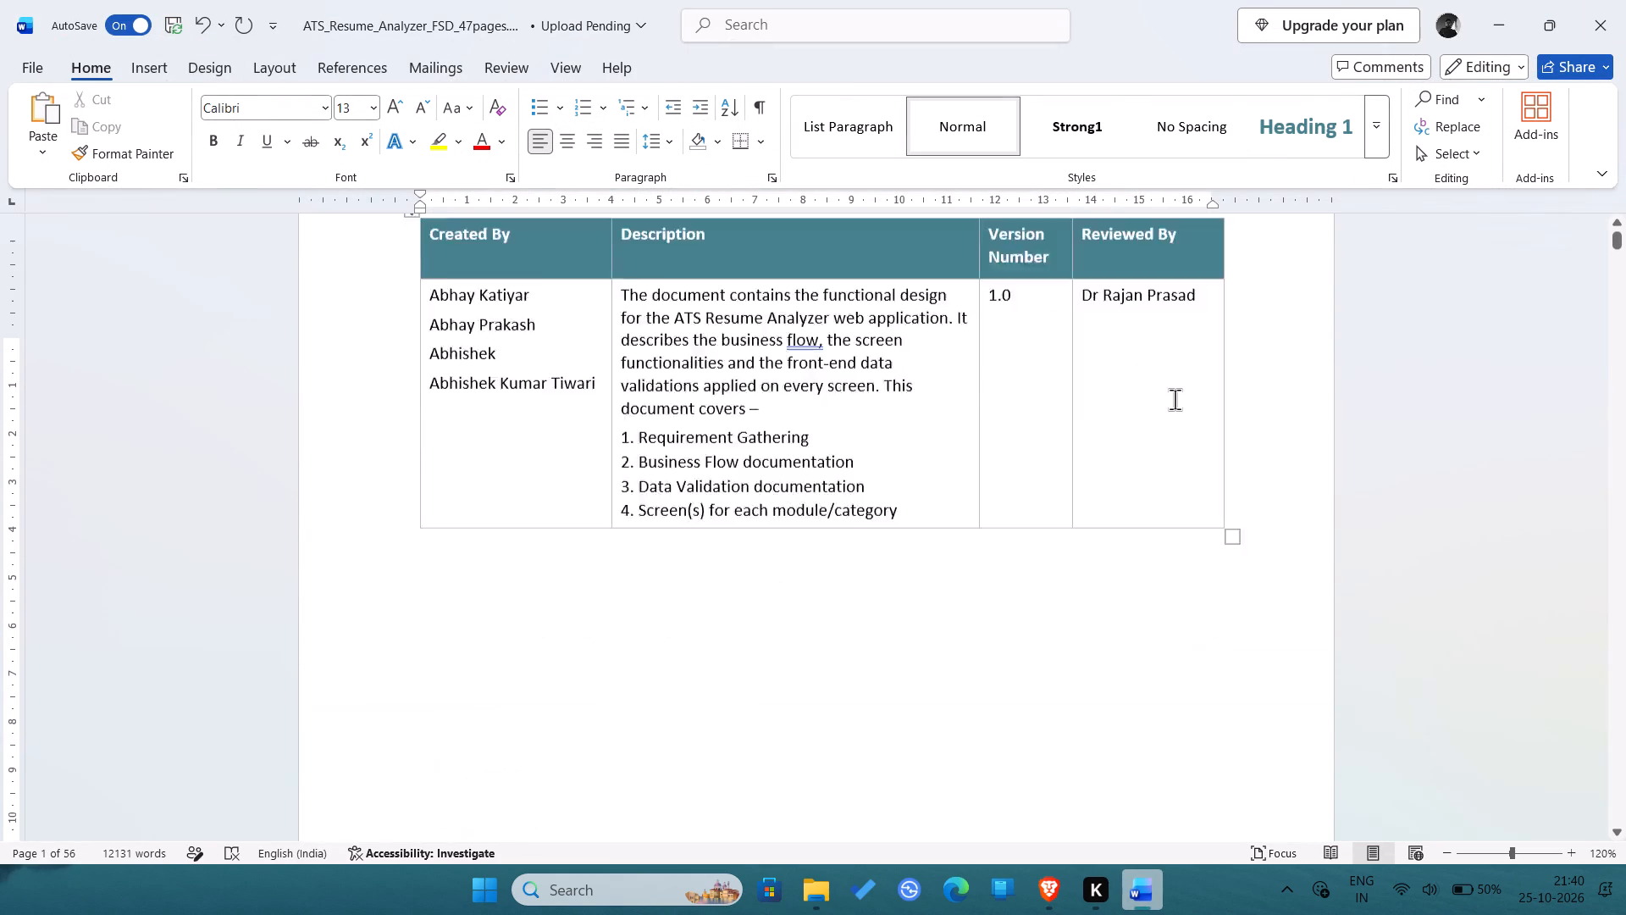
scroll(1175, 399, up, 1)
click(115, 32)
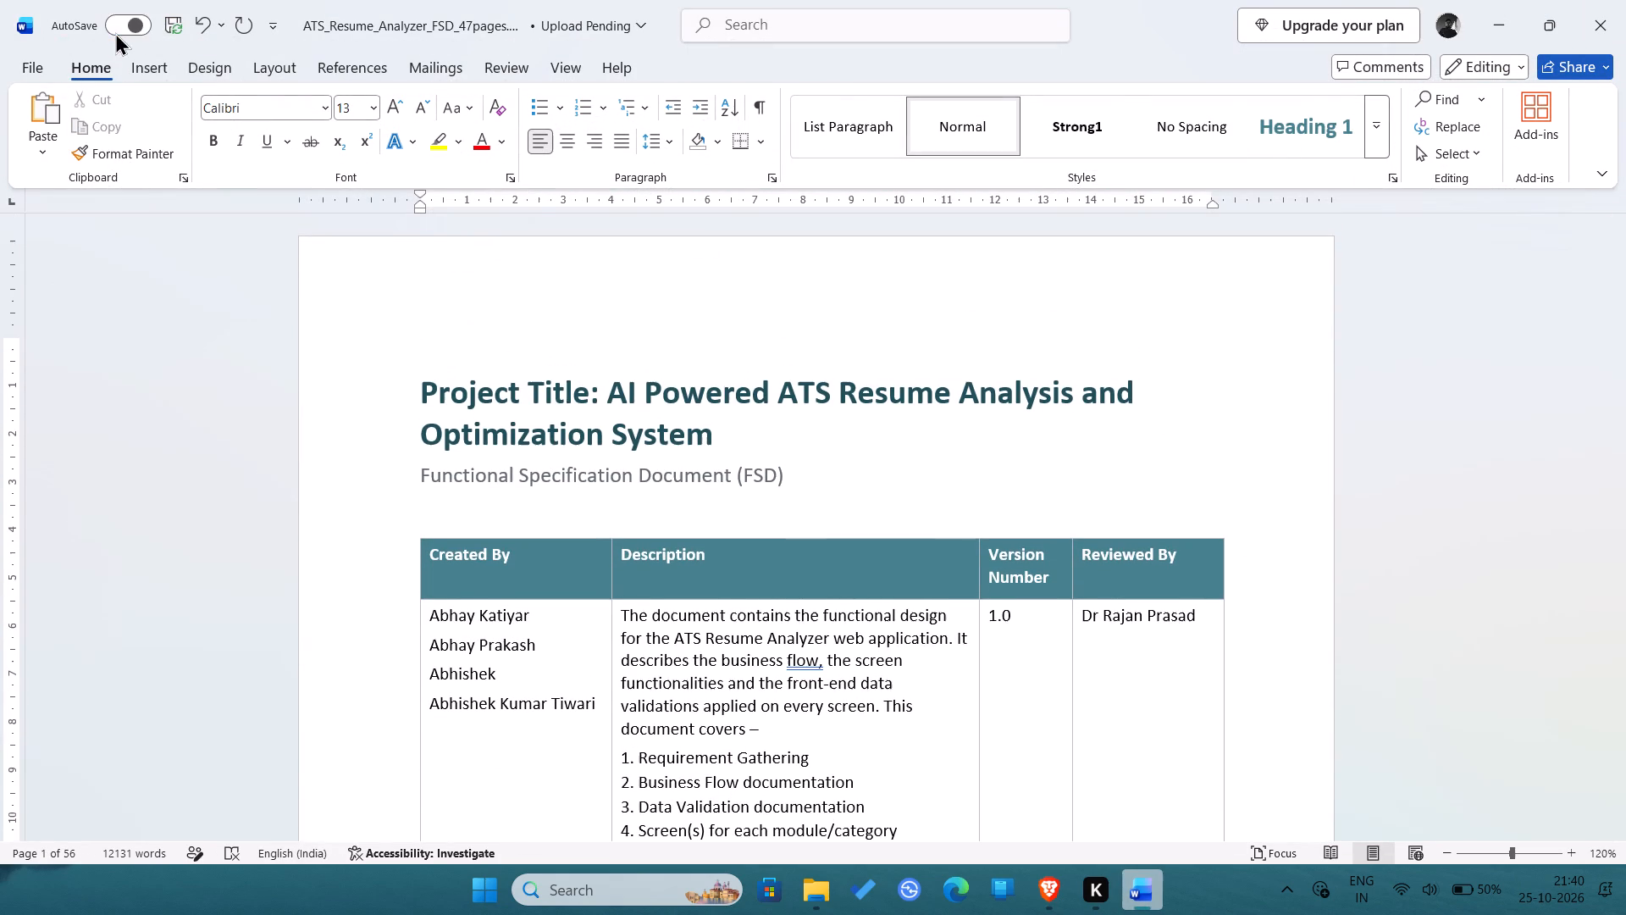
Review the specification from the glossary and references in section 22 back to the ATS Scoring Model in section 15.
scroll(233, 413, down, 18)
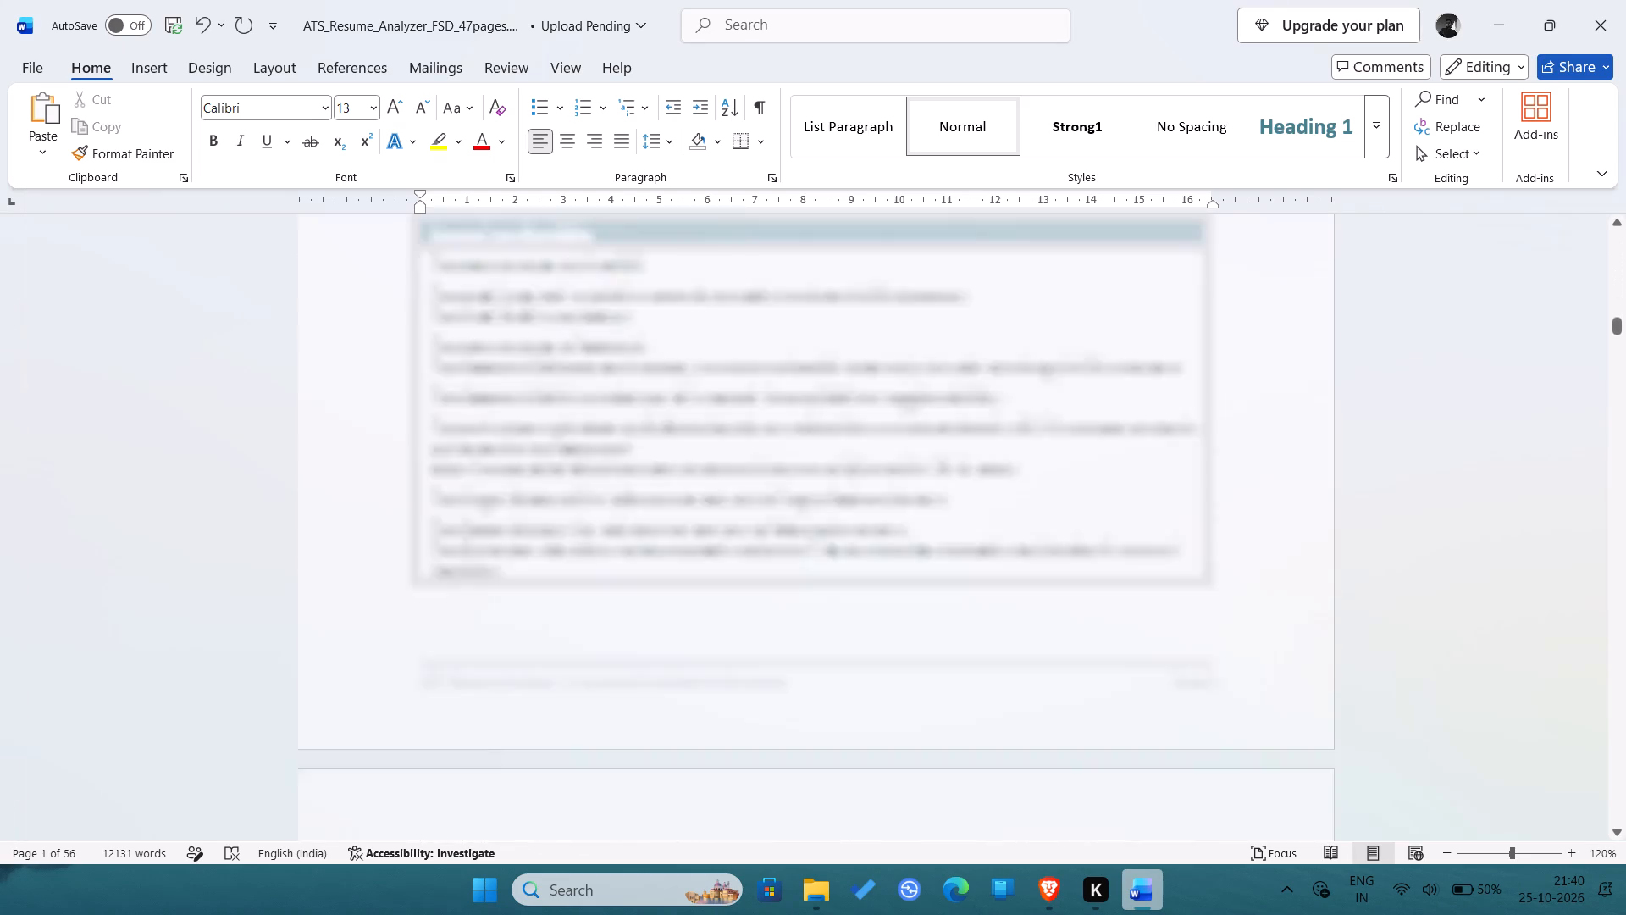
scroll(233, 413, down, 9)
scroll(233, 413, up, 1)
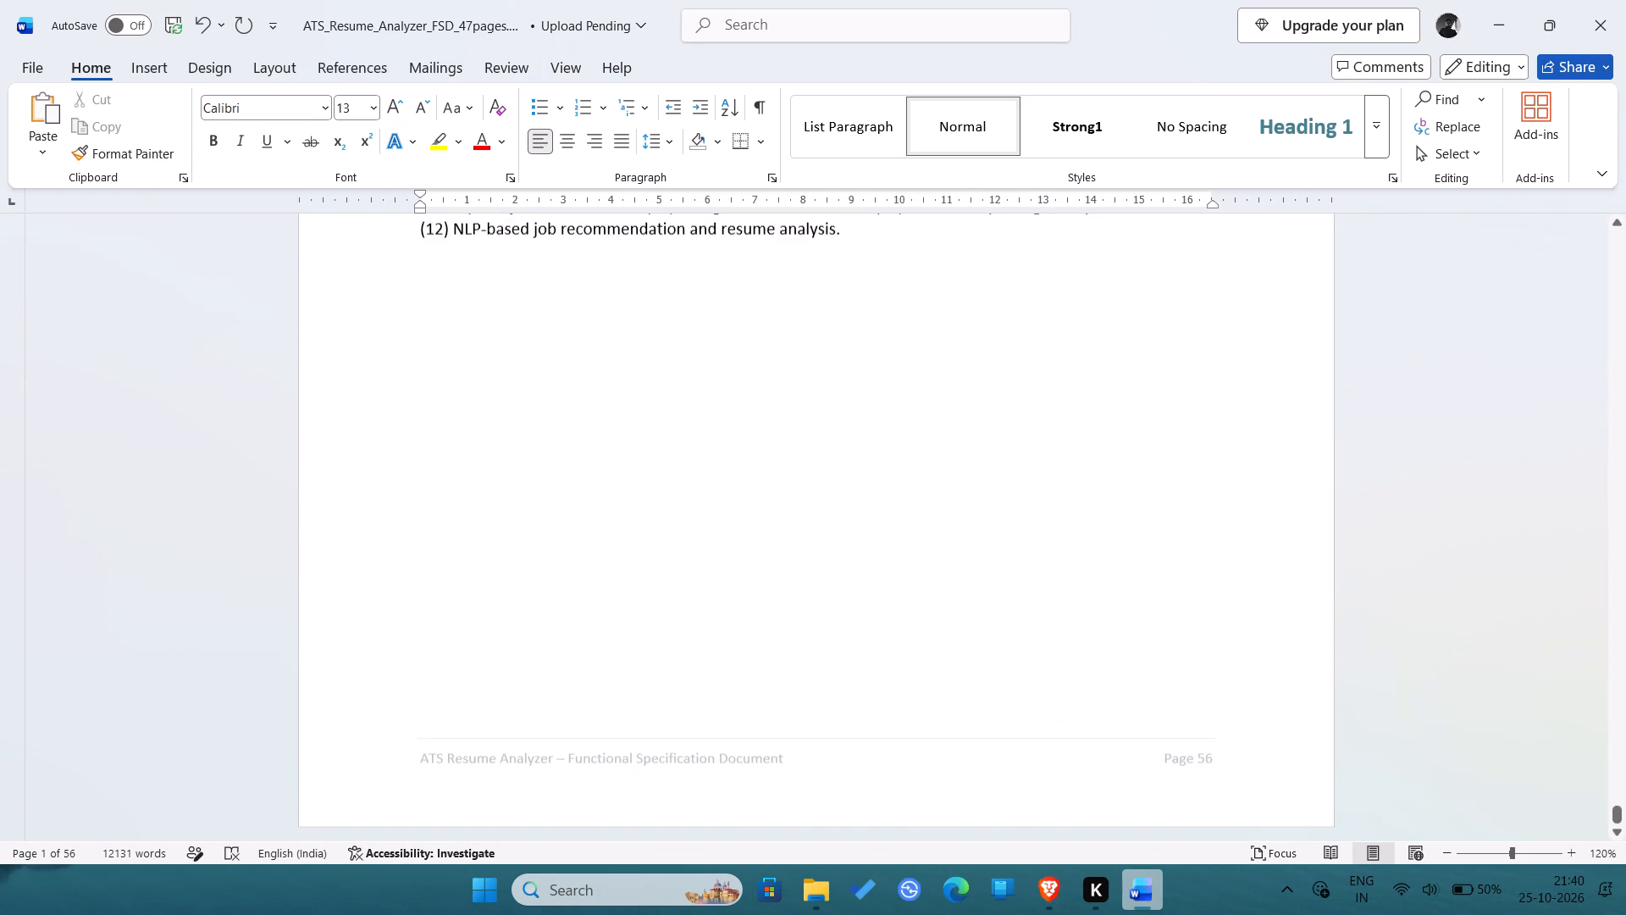
scroll(233, 413, up, 1)
scroll(233, 413, down, 1)
scroll(233, 413, up, 1)
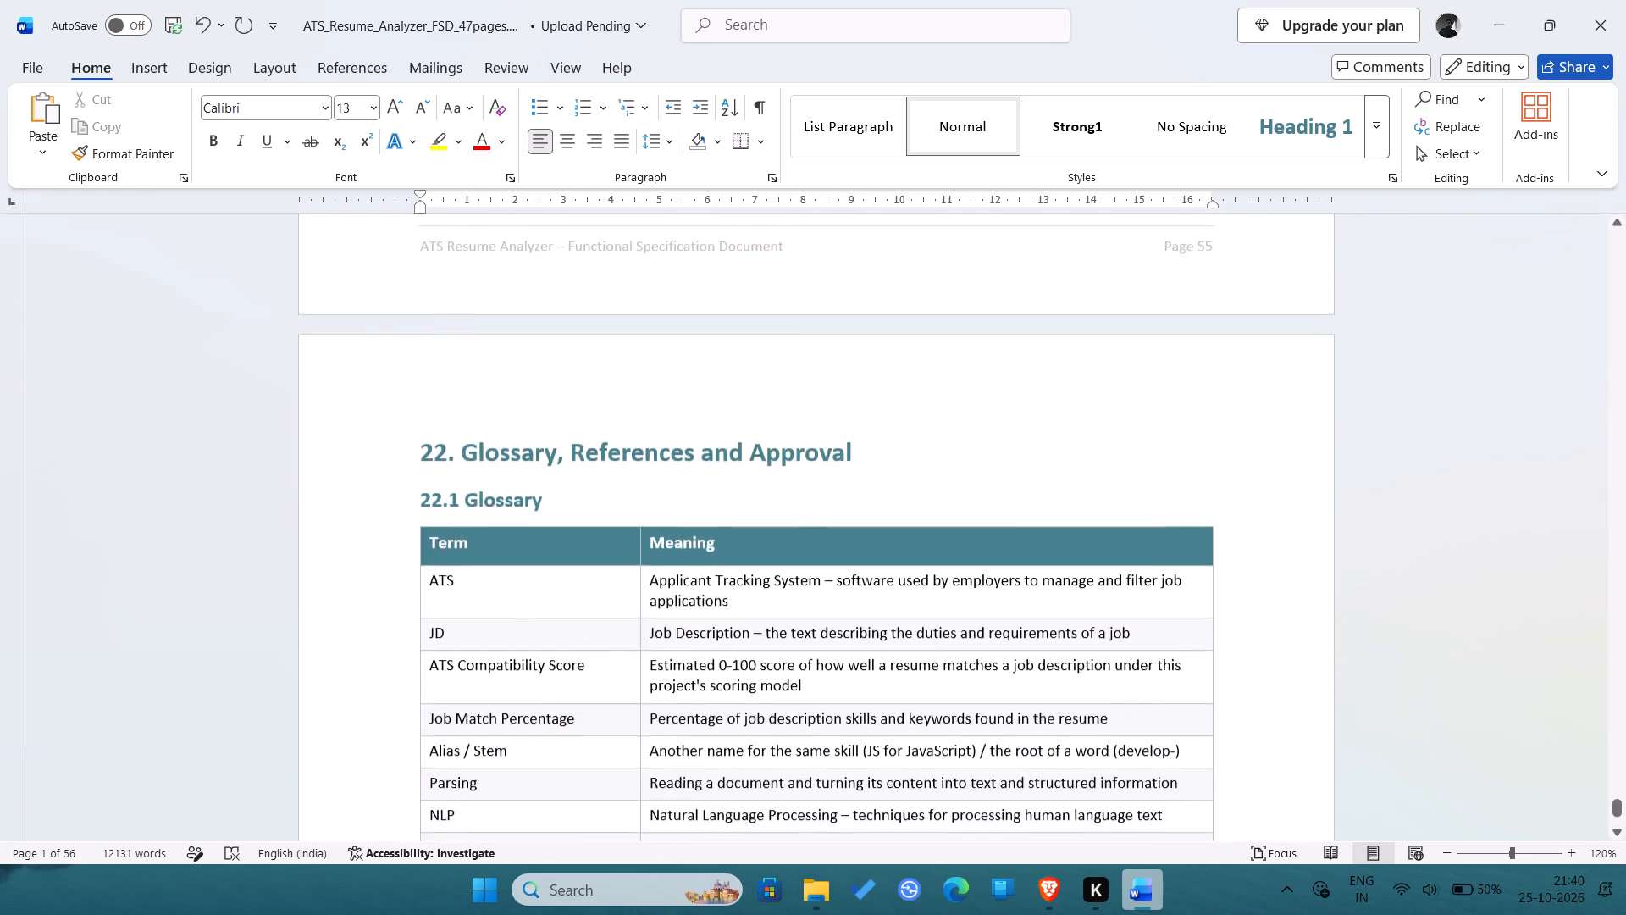
scroll(233, 413, up, 1)
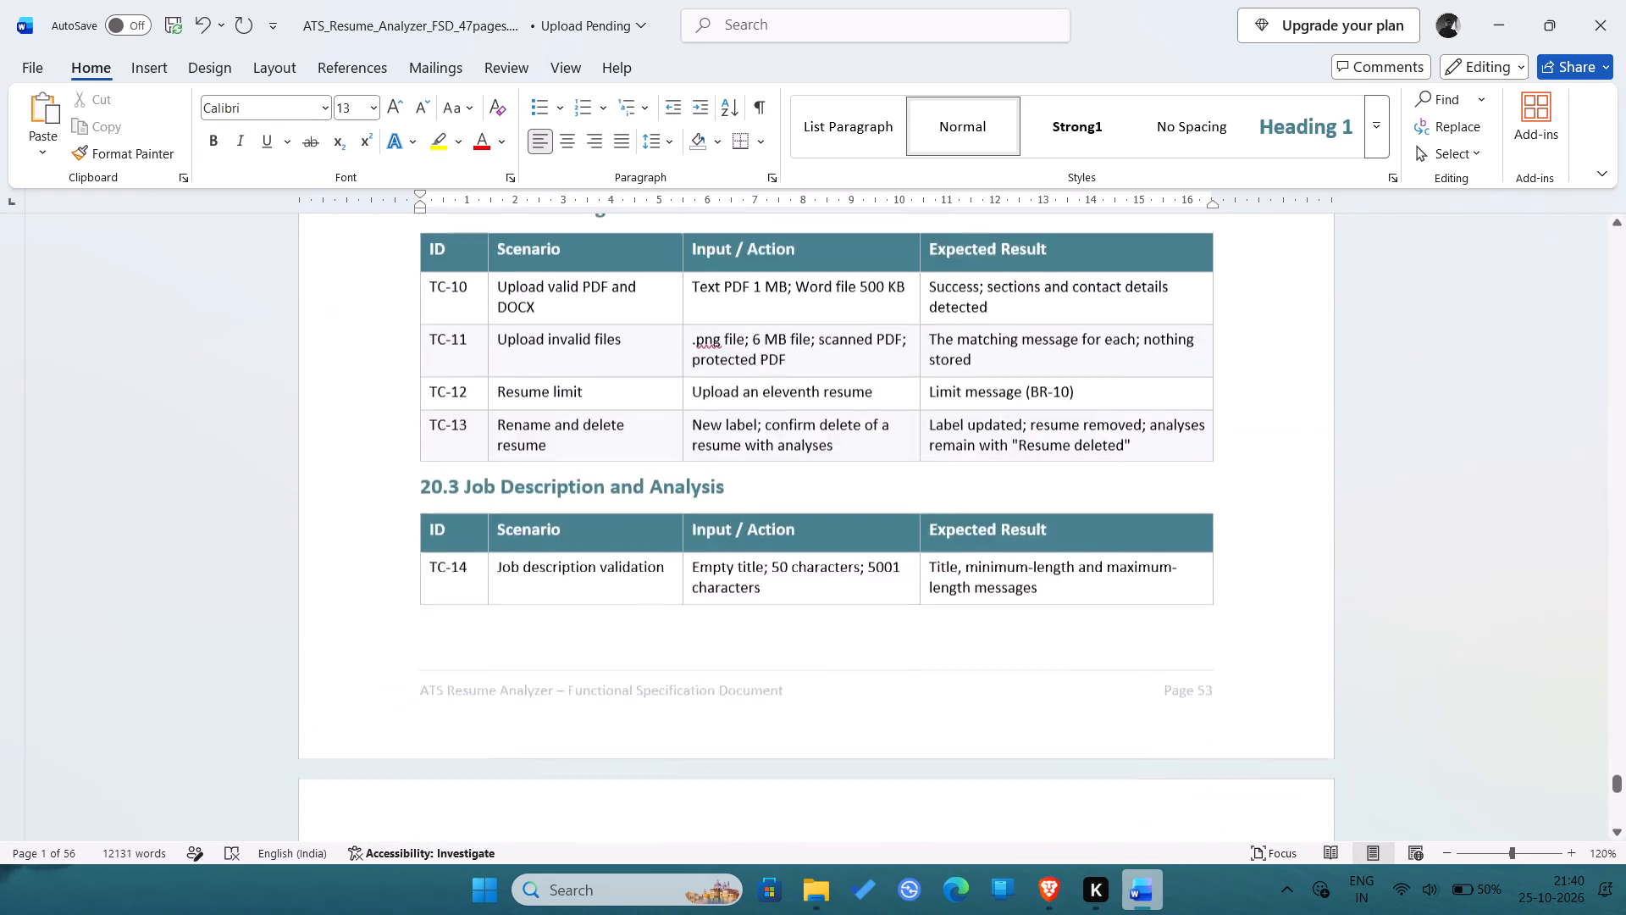
scroll(233, 413, up, 1)
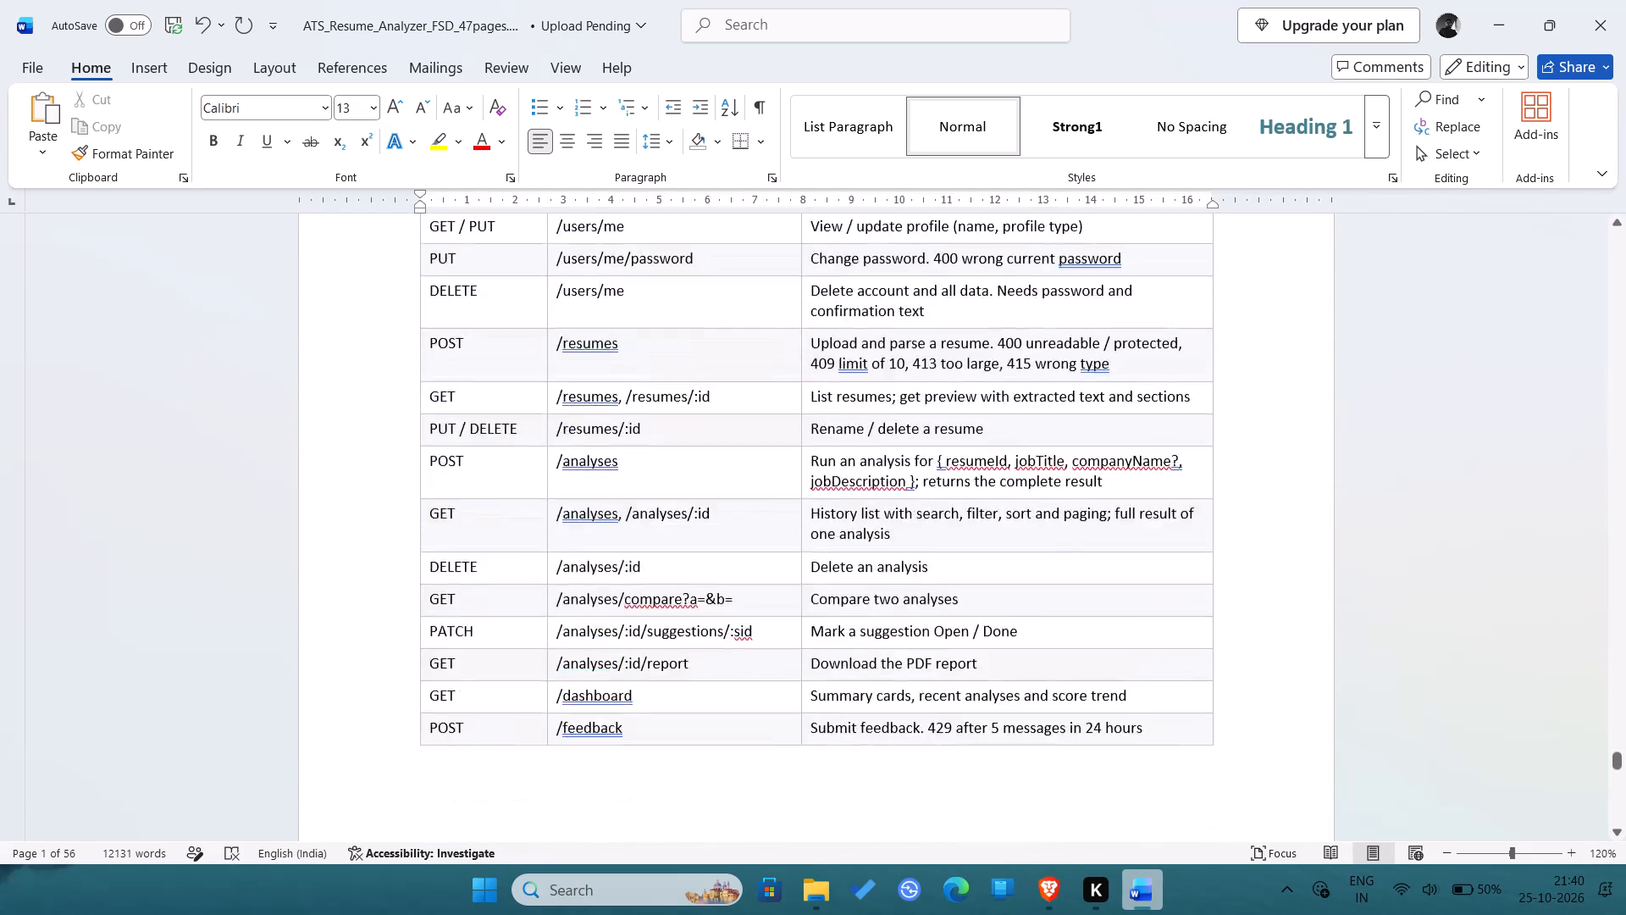
scroll(233, 413, up, 1)
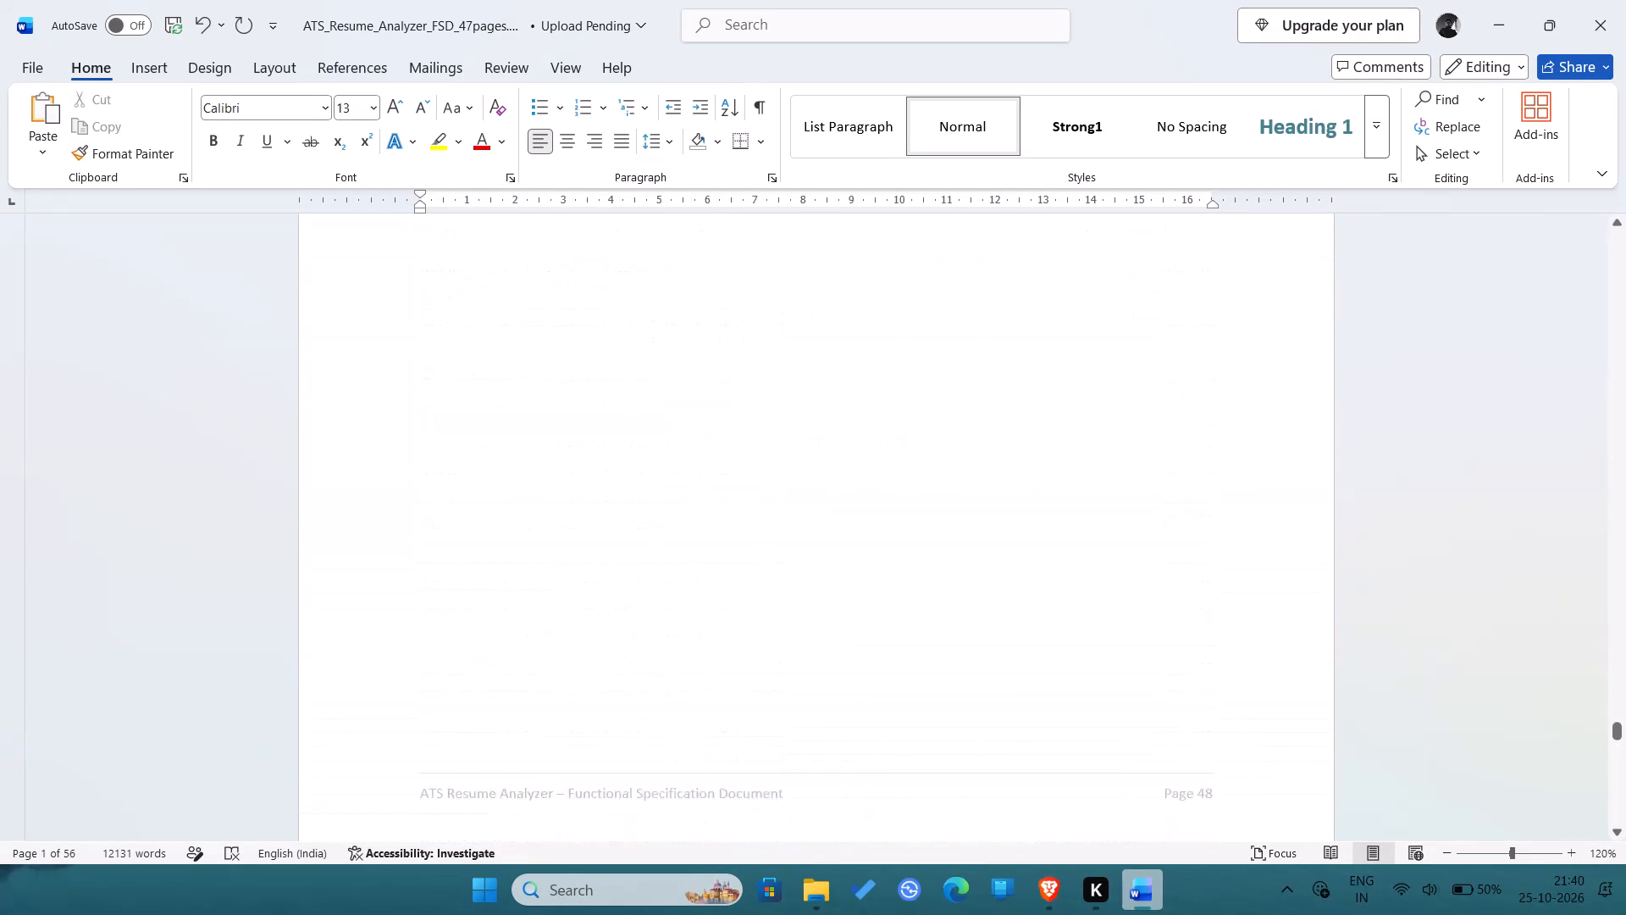
scroll(233, 413, up, 2)
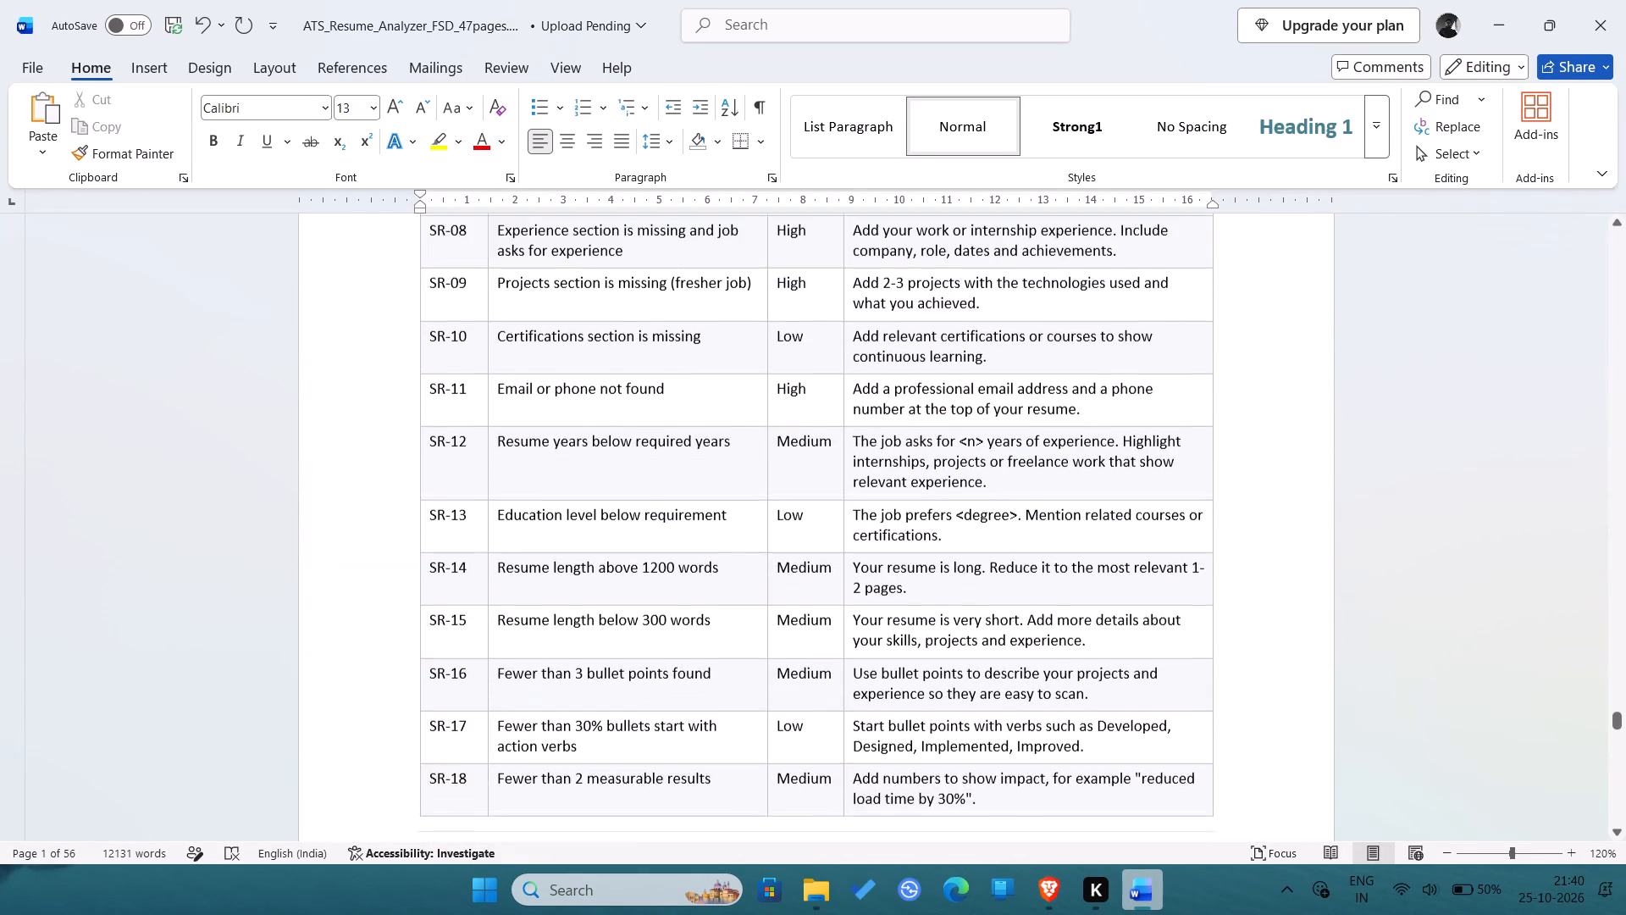
scroll(233, 413, up, 4)
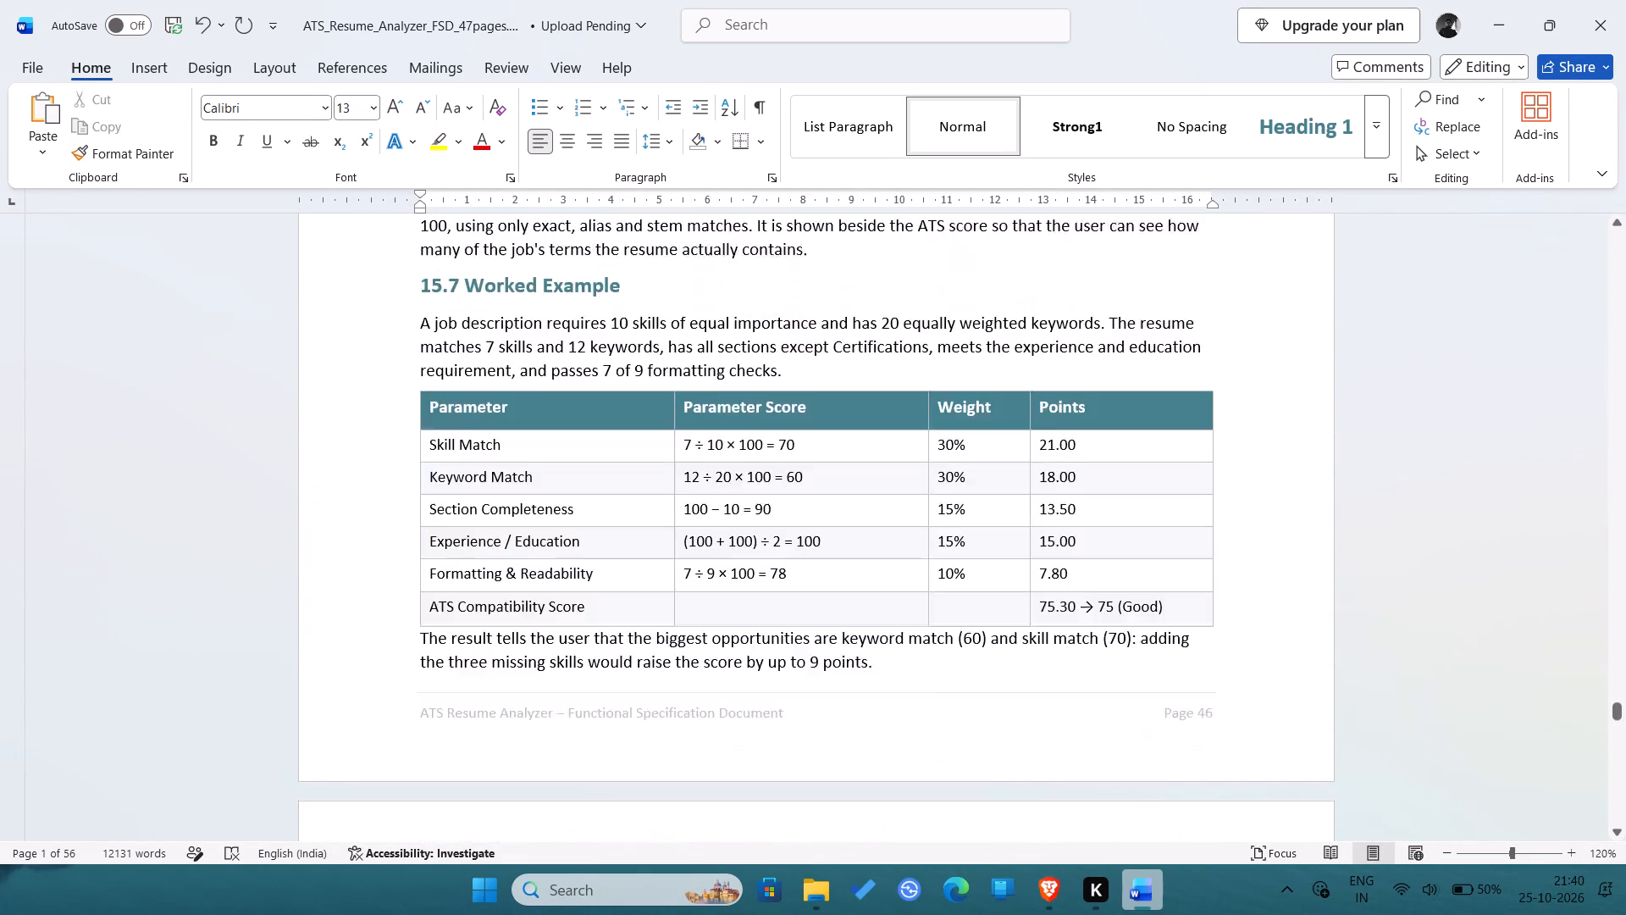
scroll(233, 413, up, 5)
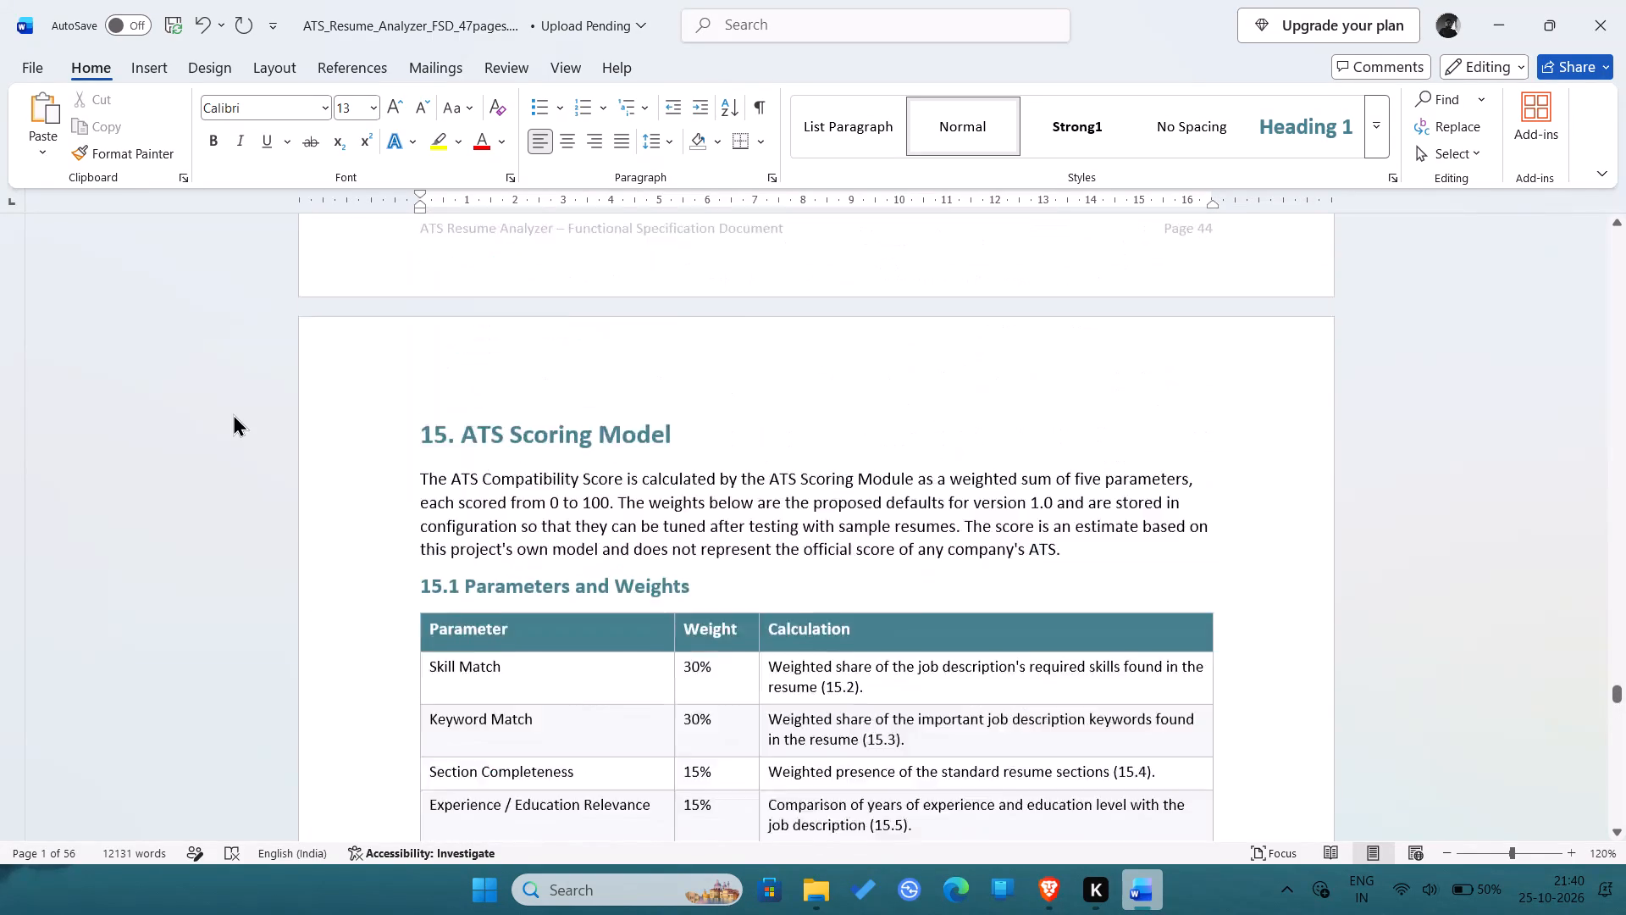
Review the specification from the requirement extraction rules in section 14 back through Business Rules to Common Screens in section 12.
scroll(233, 413, up, 3)
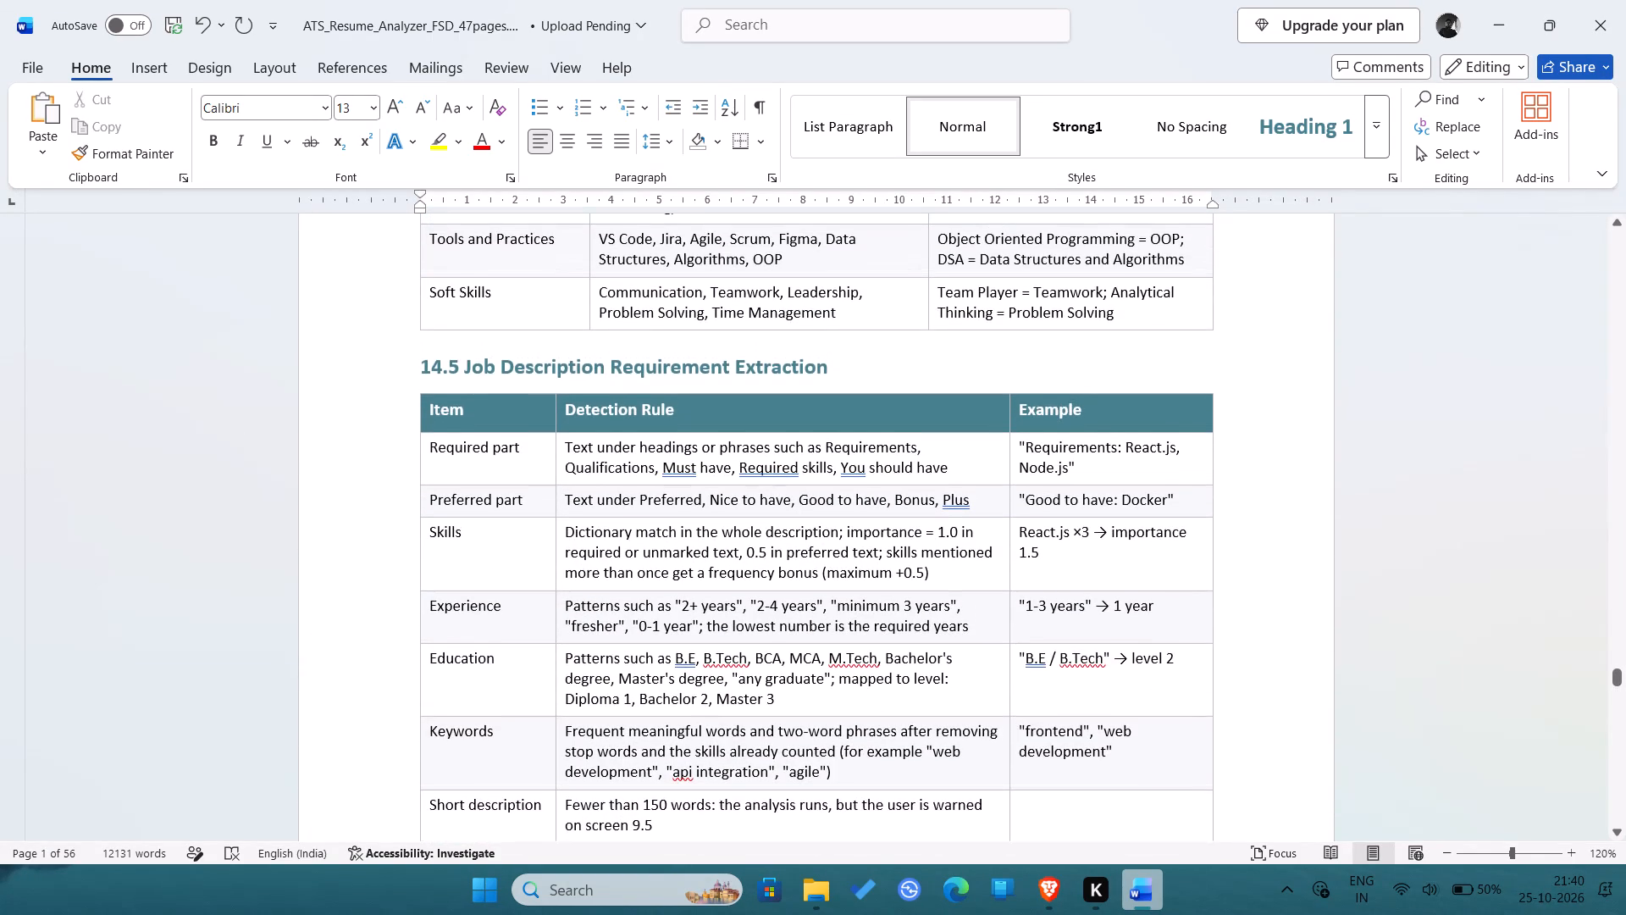
scroll(233, 413, up, 1)
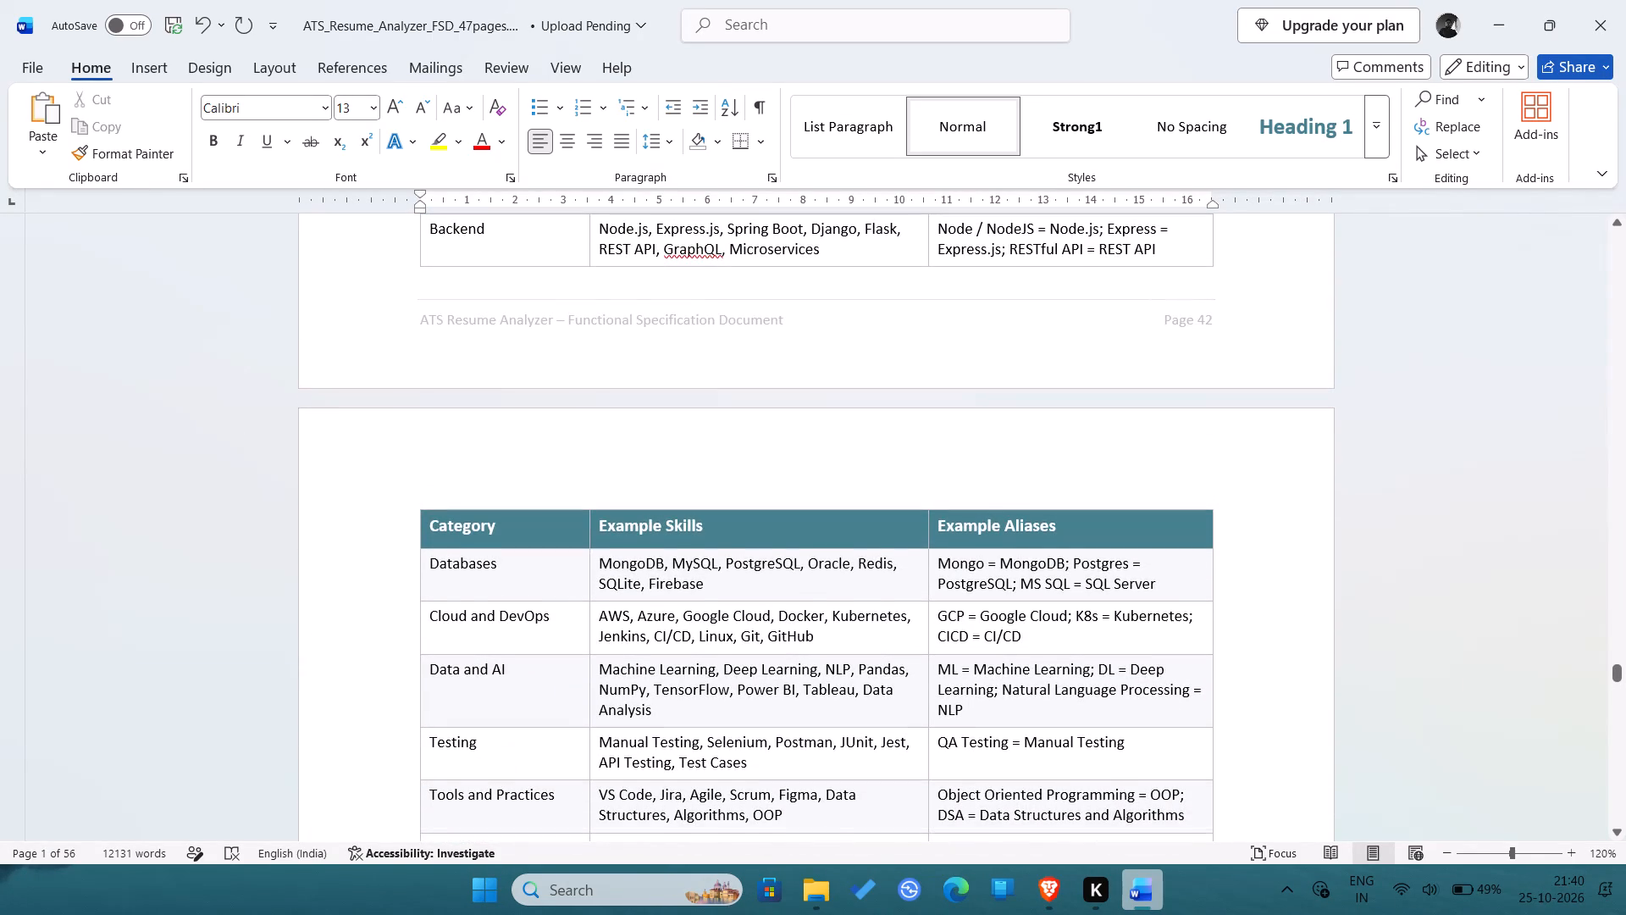
scroll(233, 413, up, 5)
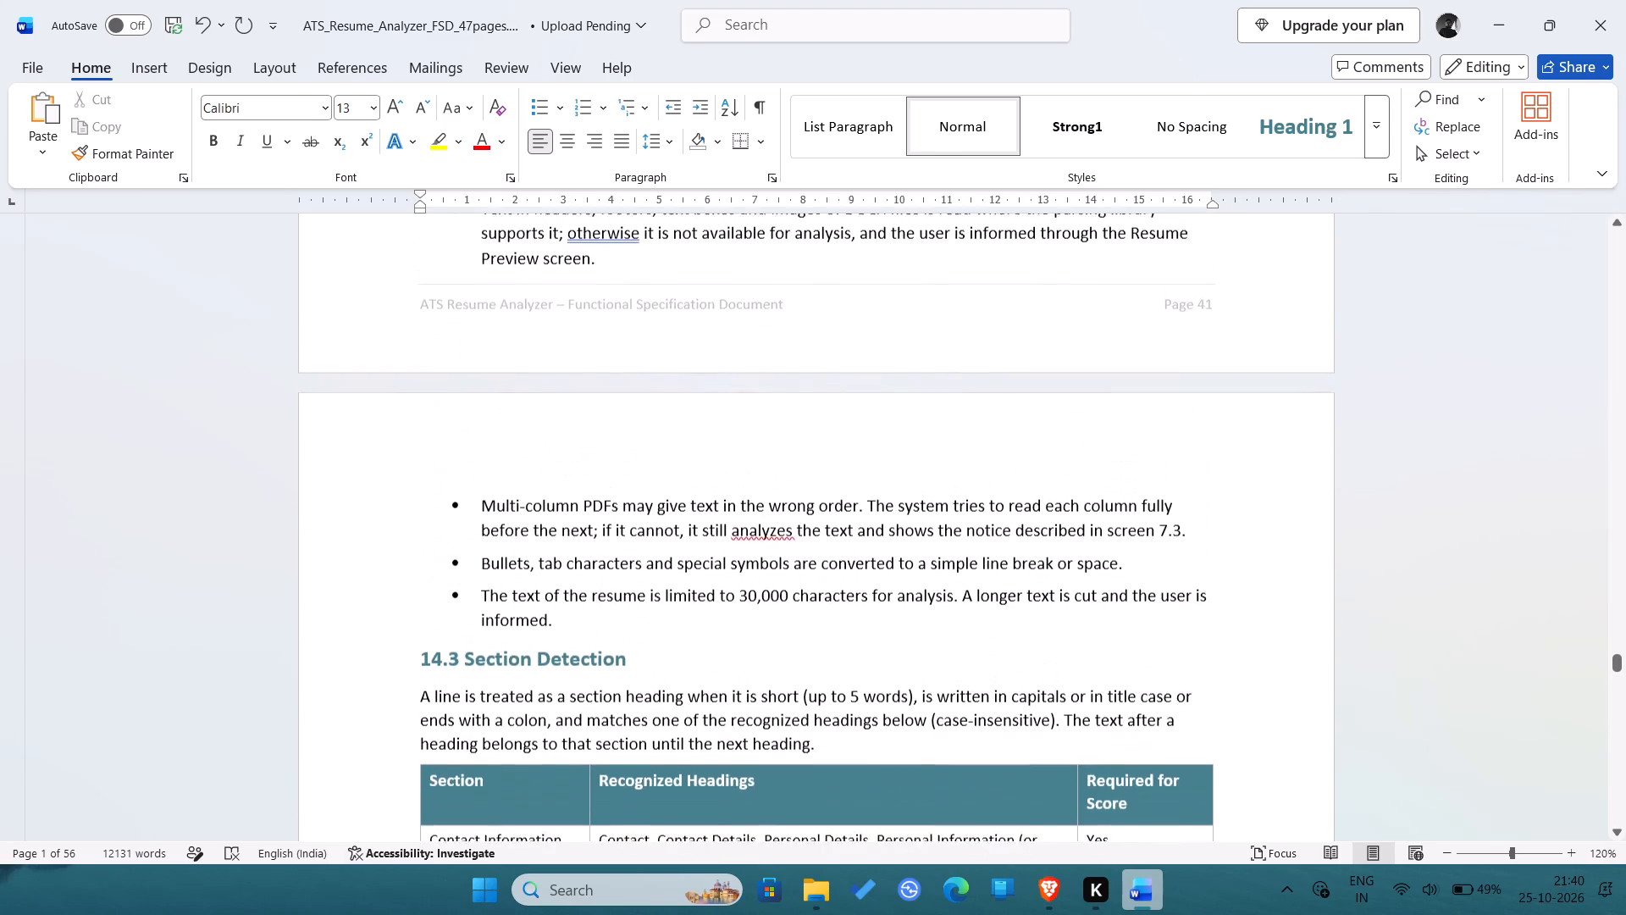
scroll(233, 413, up, 1)
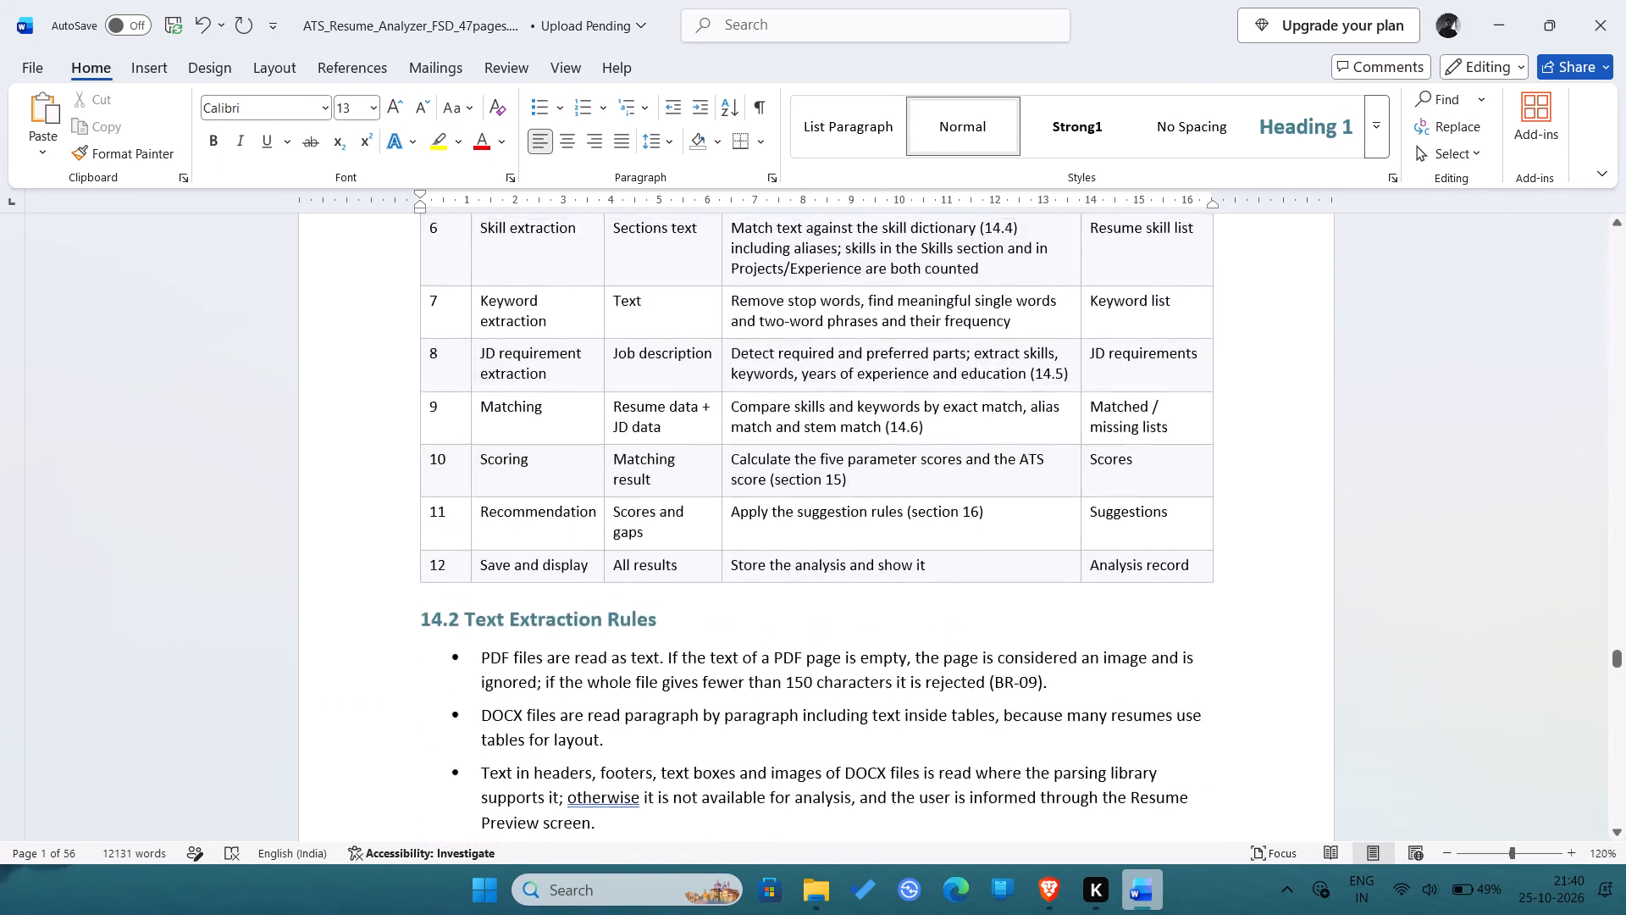
scroll(233, 413, up, 3)
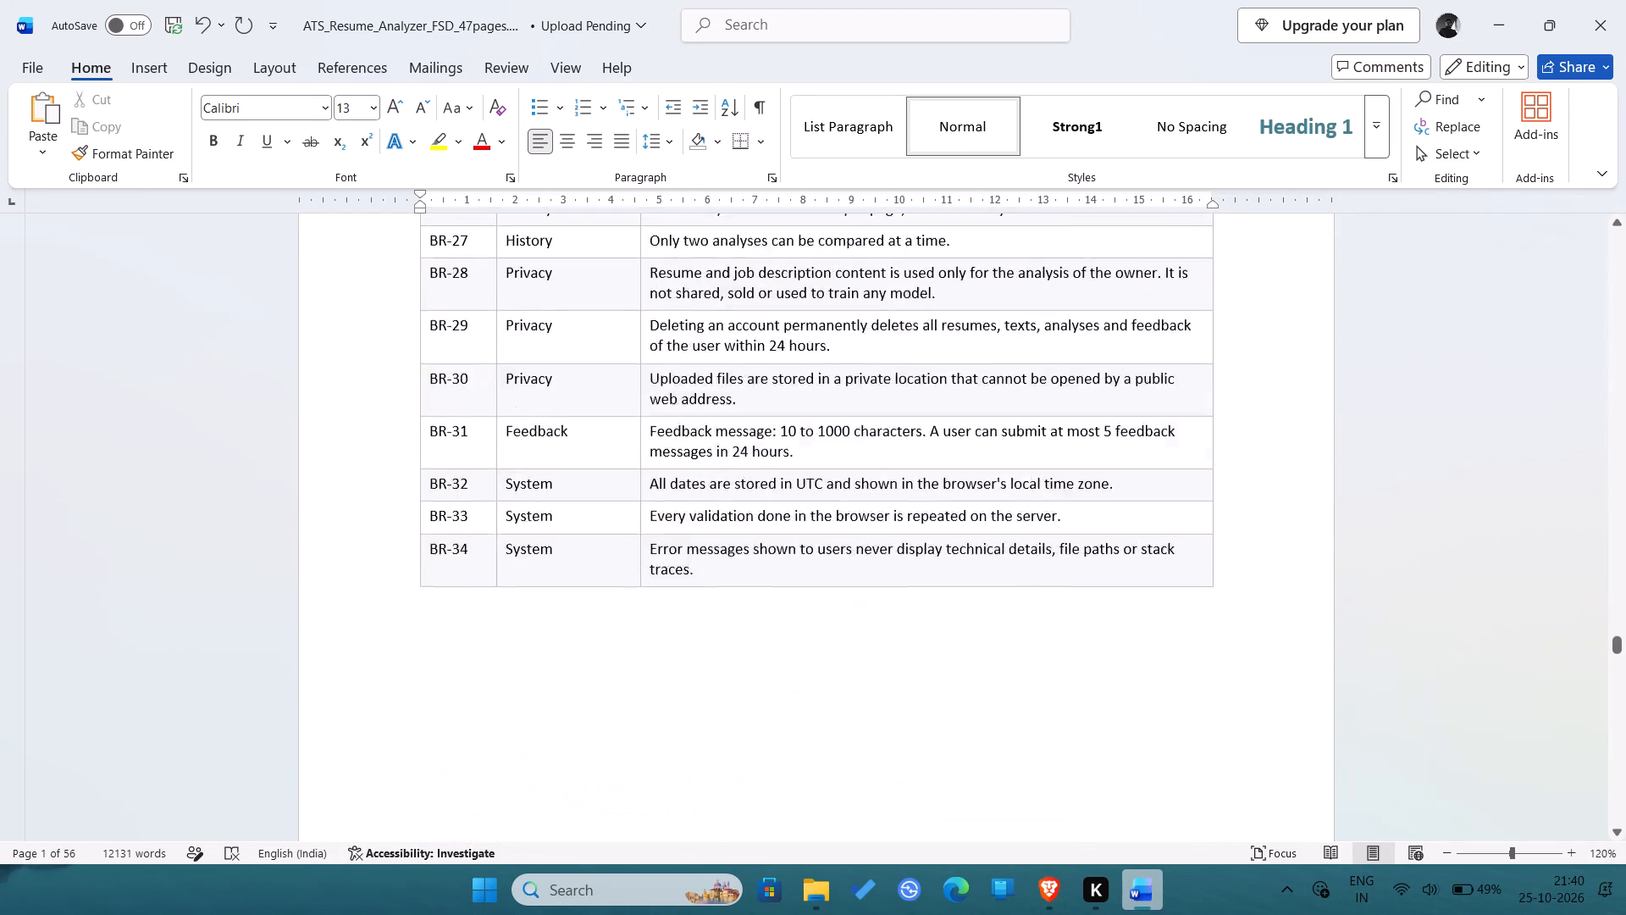
scroll(233, 413, up, 3)
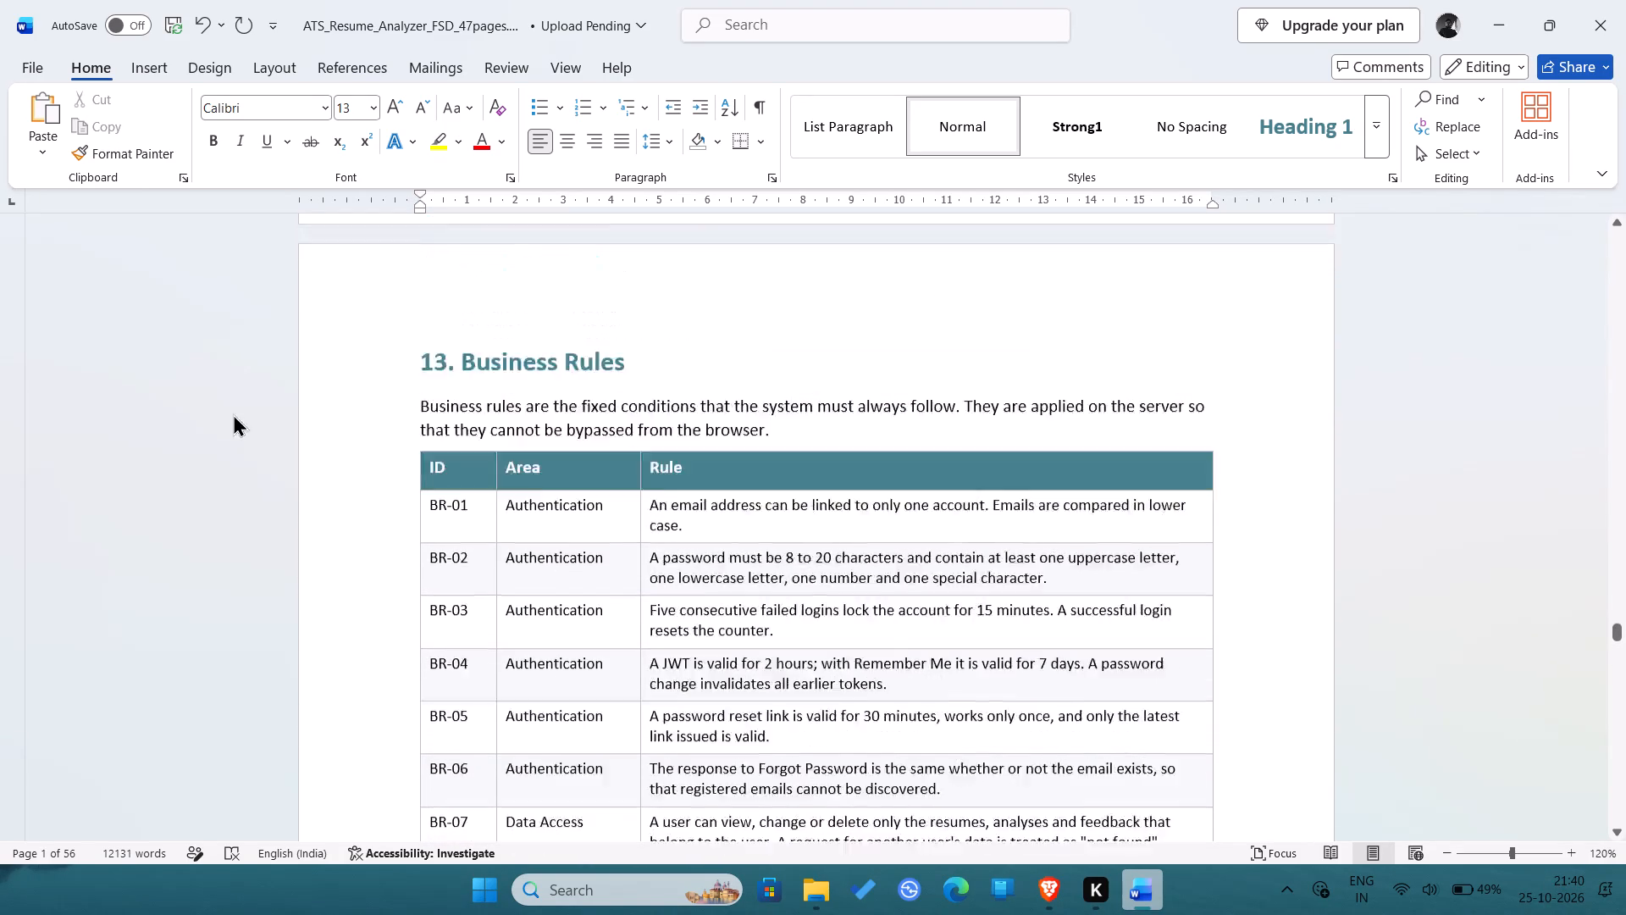
scroll(233, 413, up, 3)
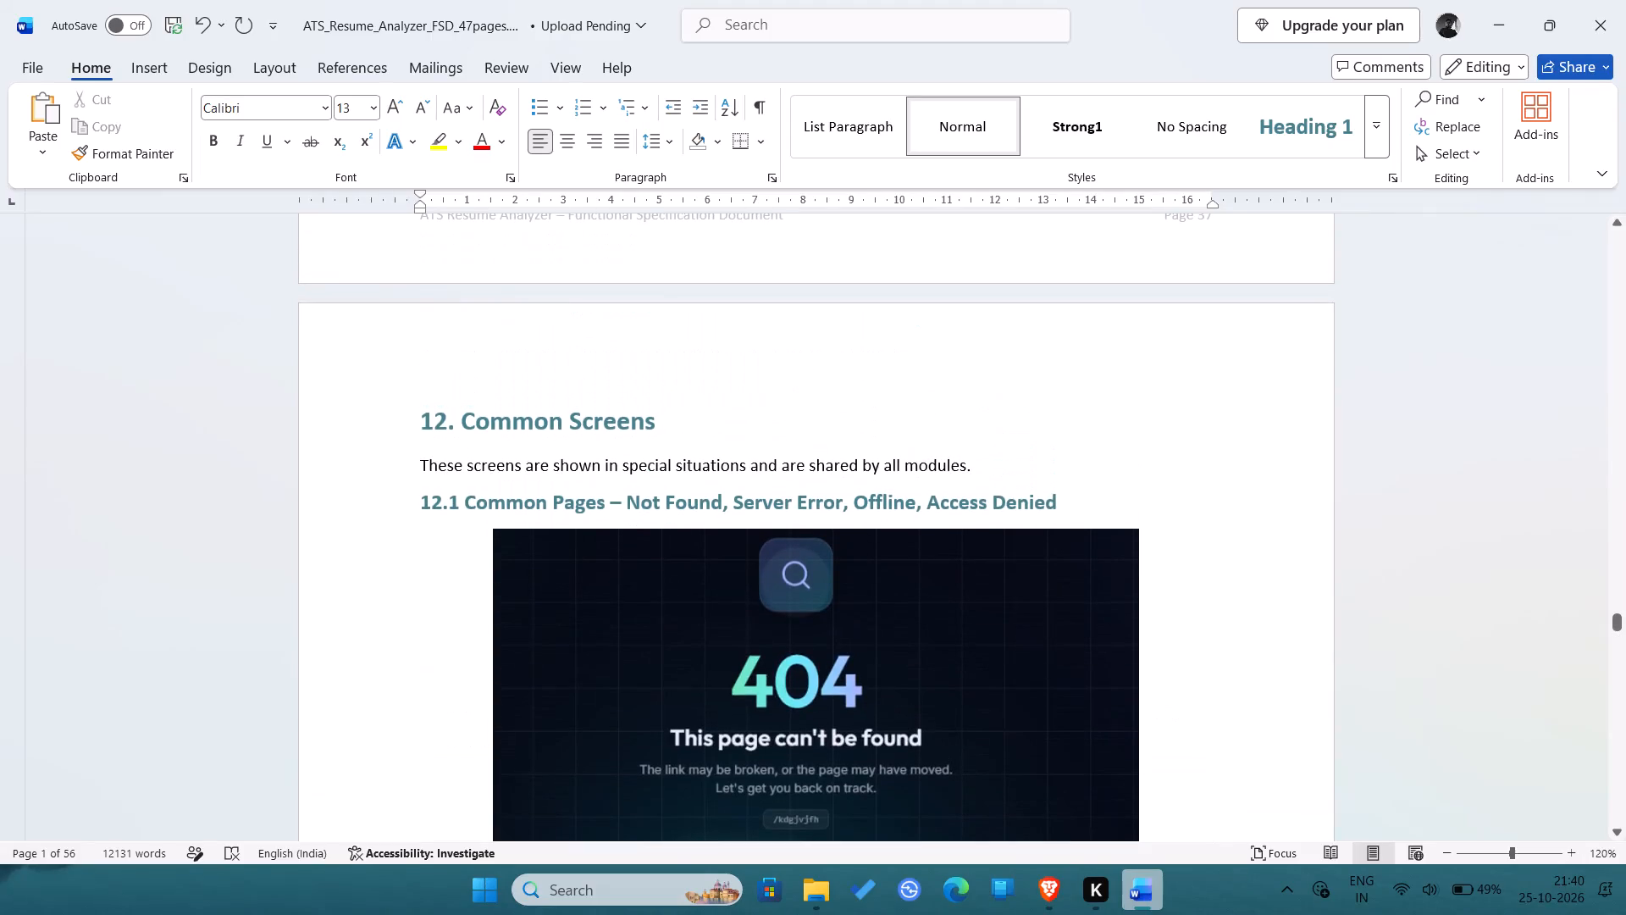
Start saving a copy of the specification in Downloads, taking the file name from the existing Final_frs_report.pdf.
click(30, 64)
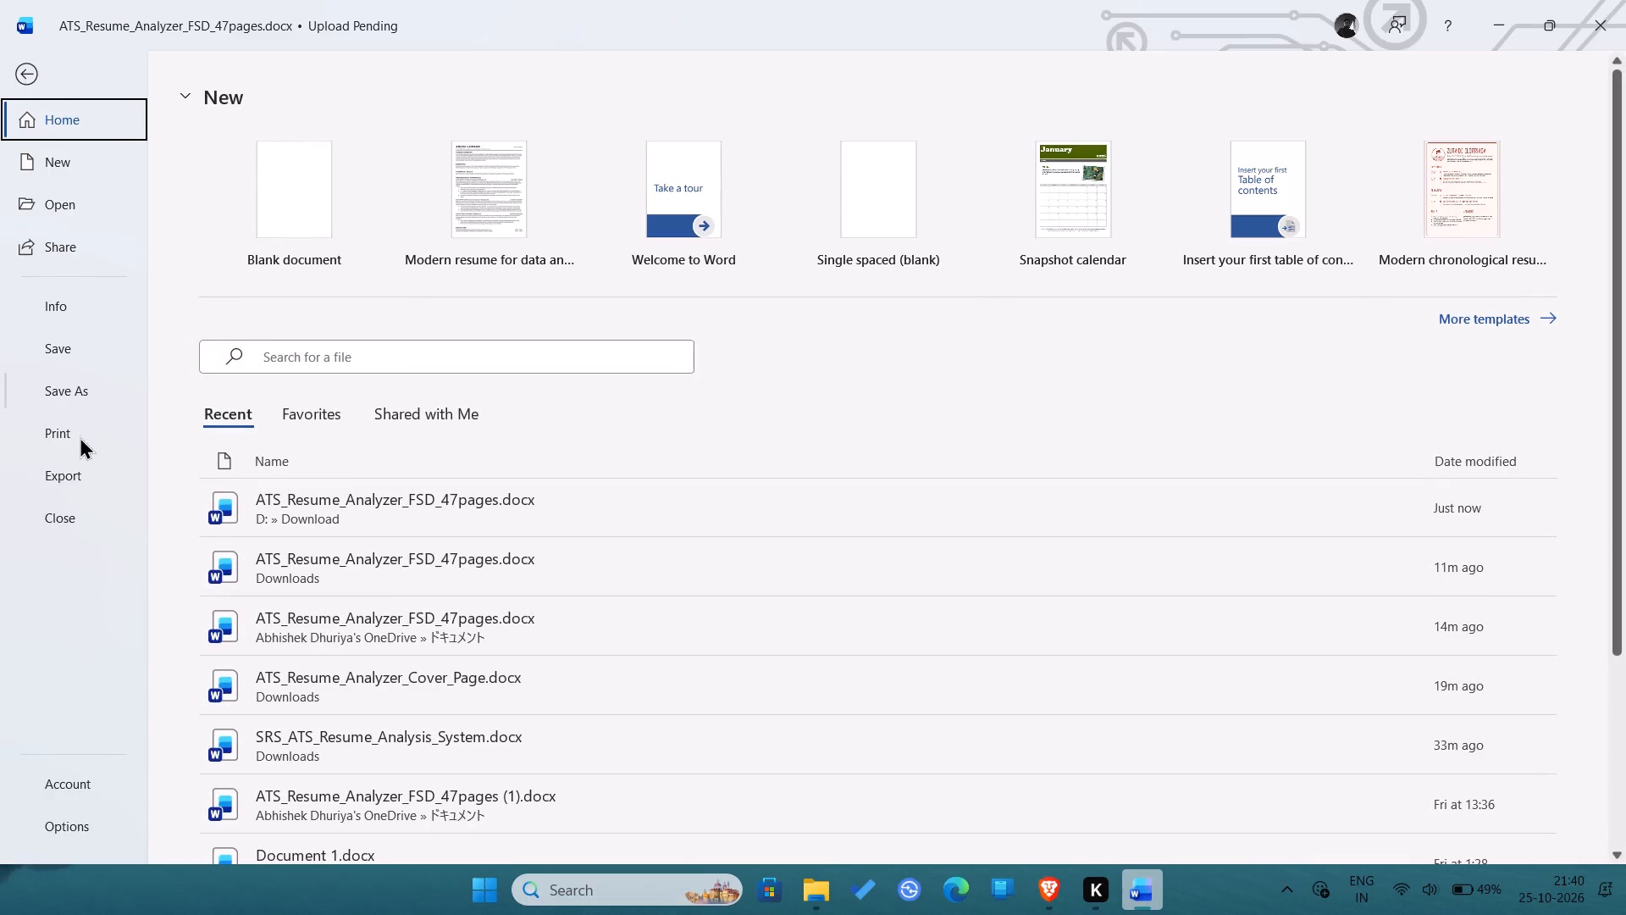
click(77, 387)
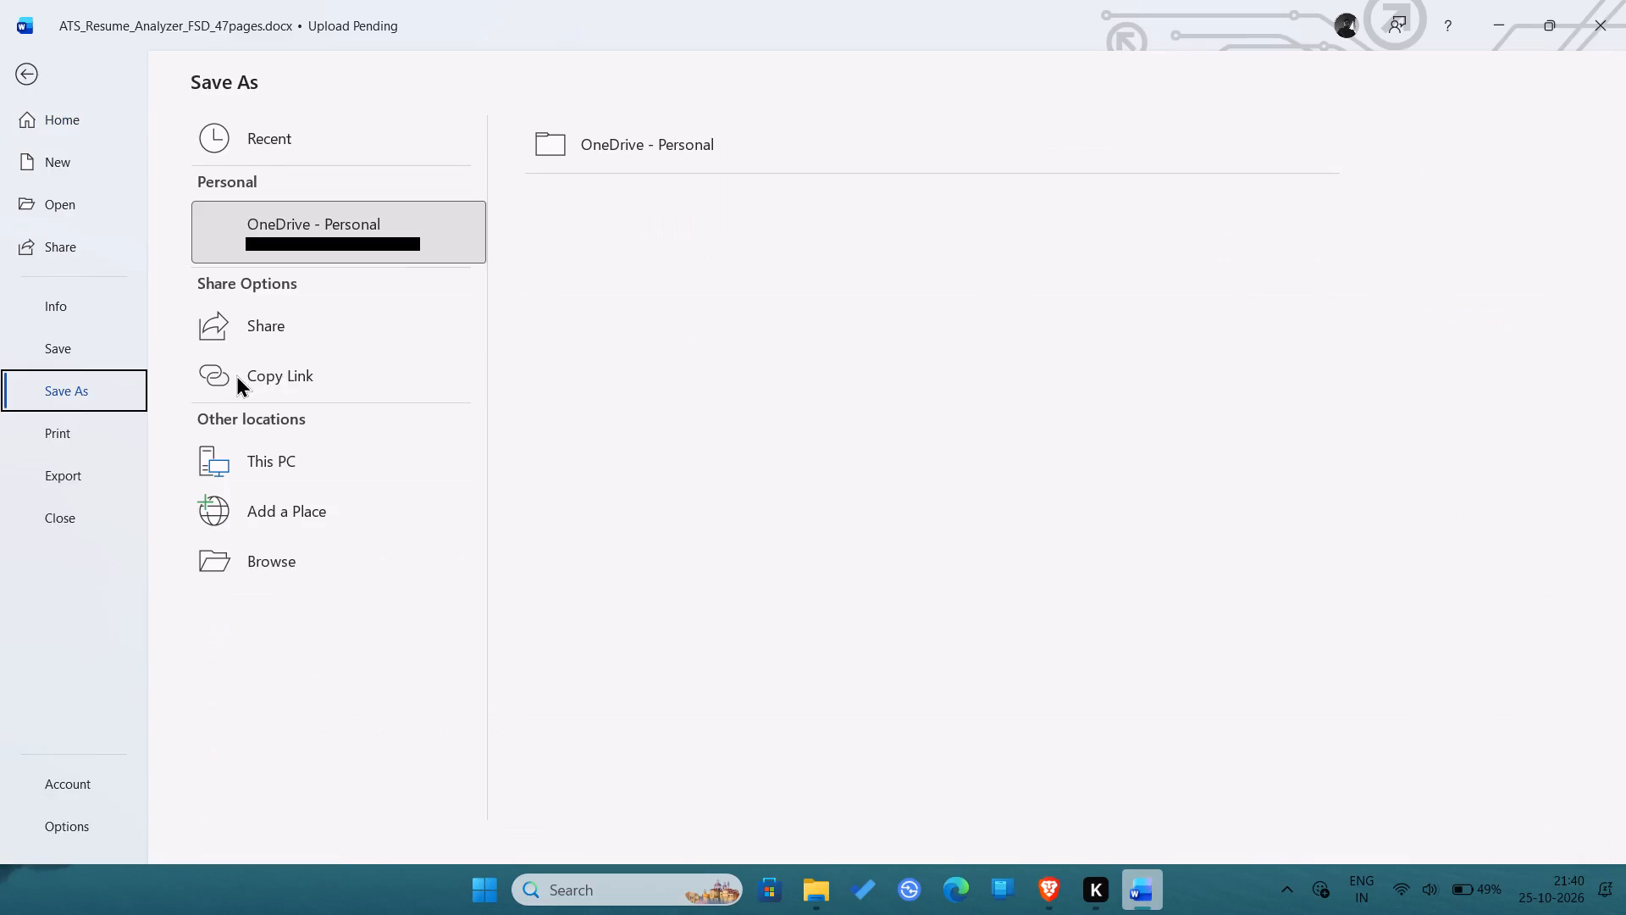
click(339, 466)
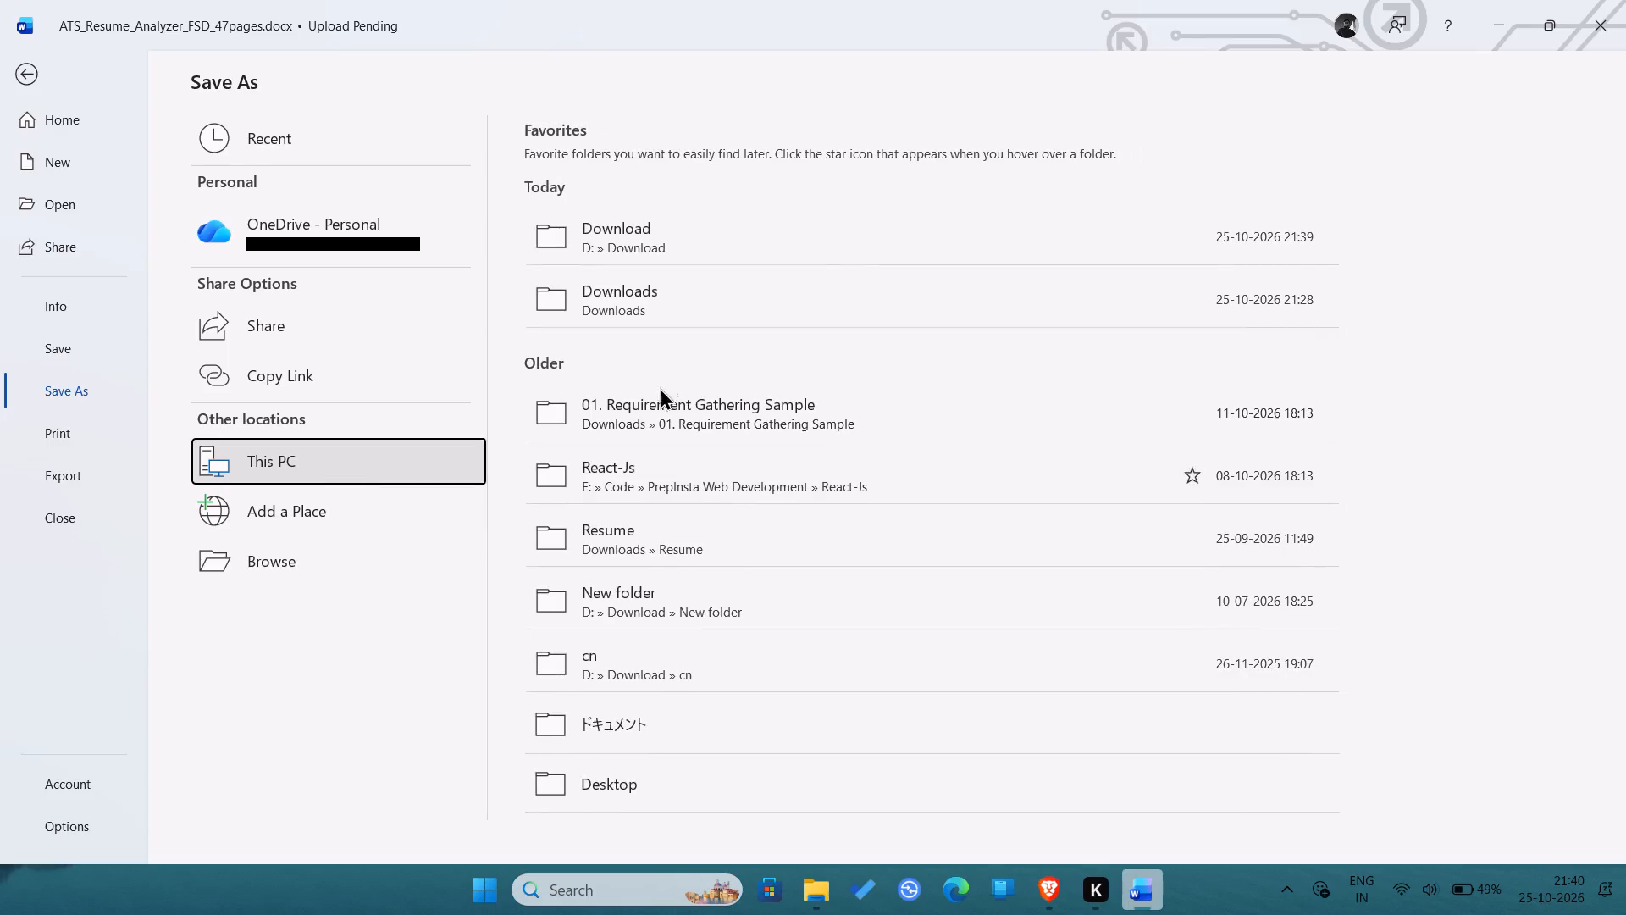
click(630, 297)
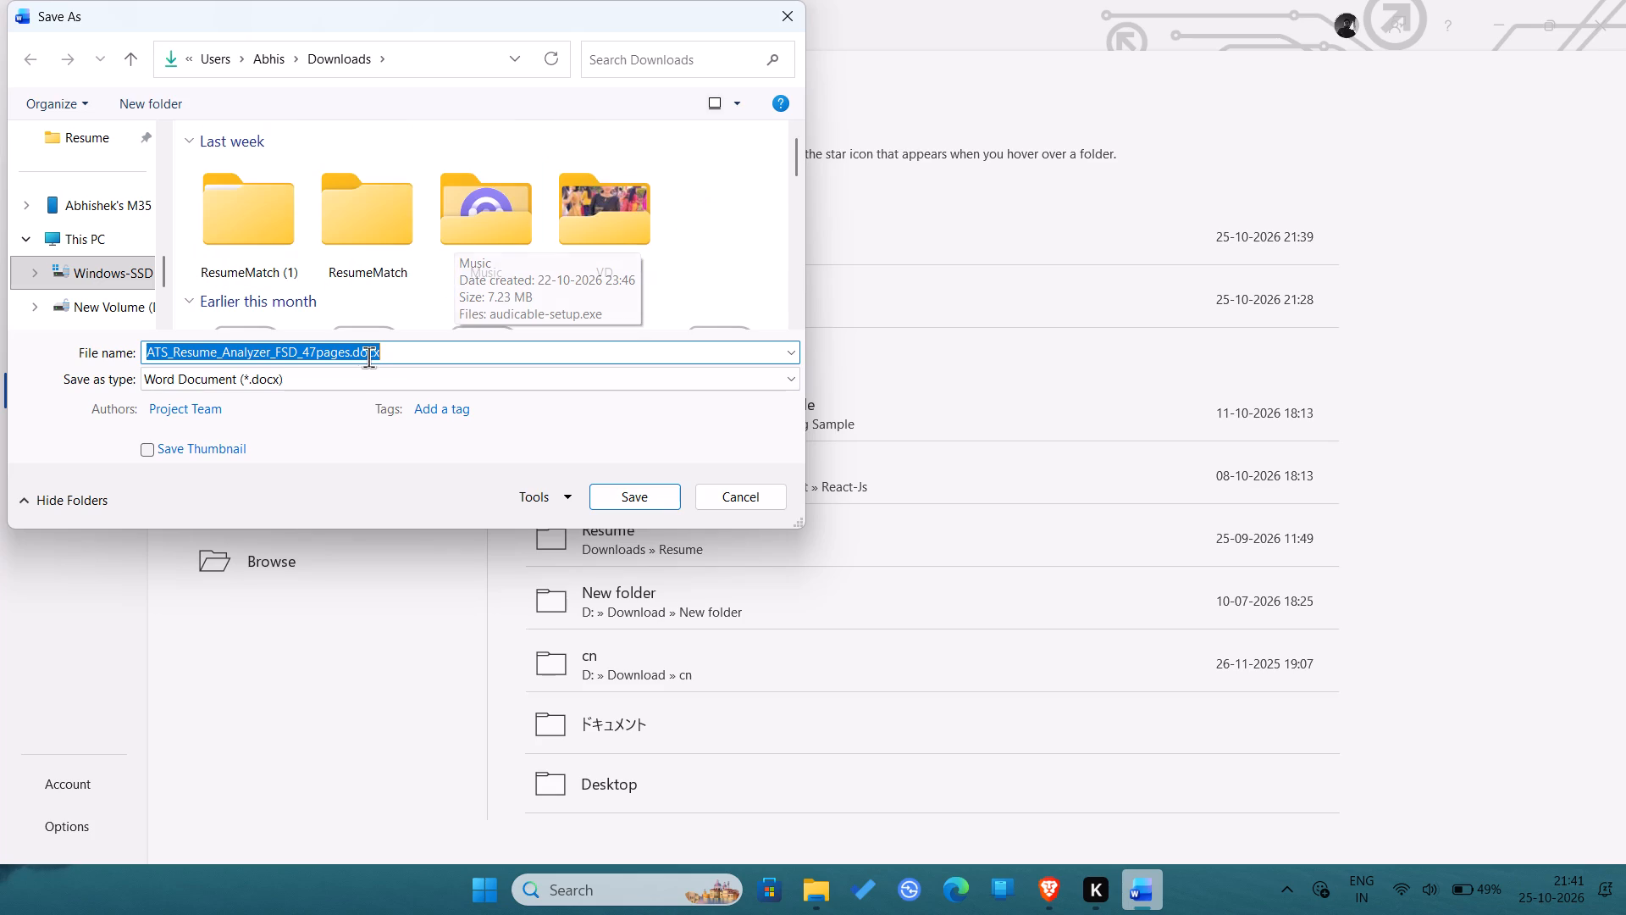
click(341, 375)
click(265, 501)
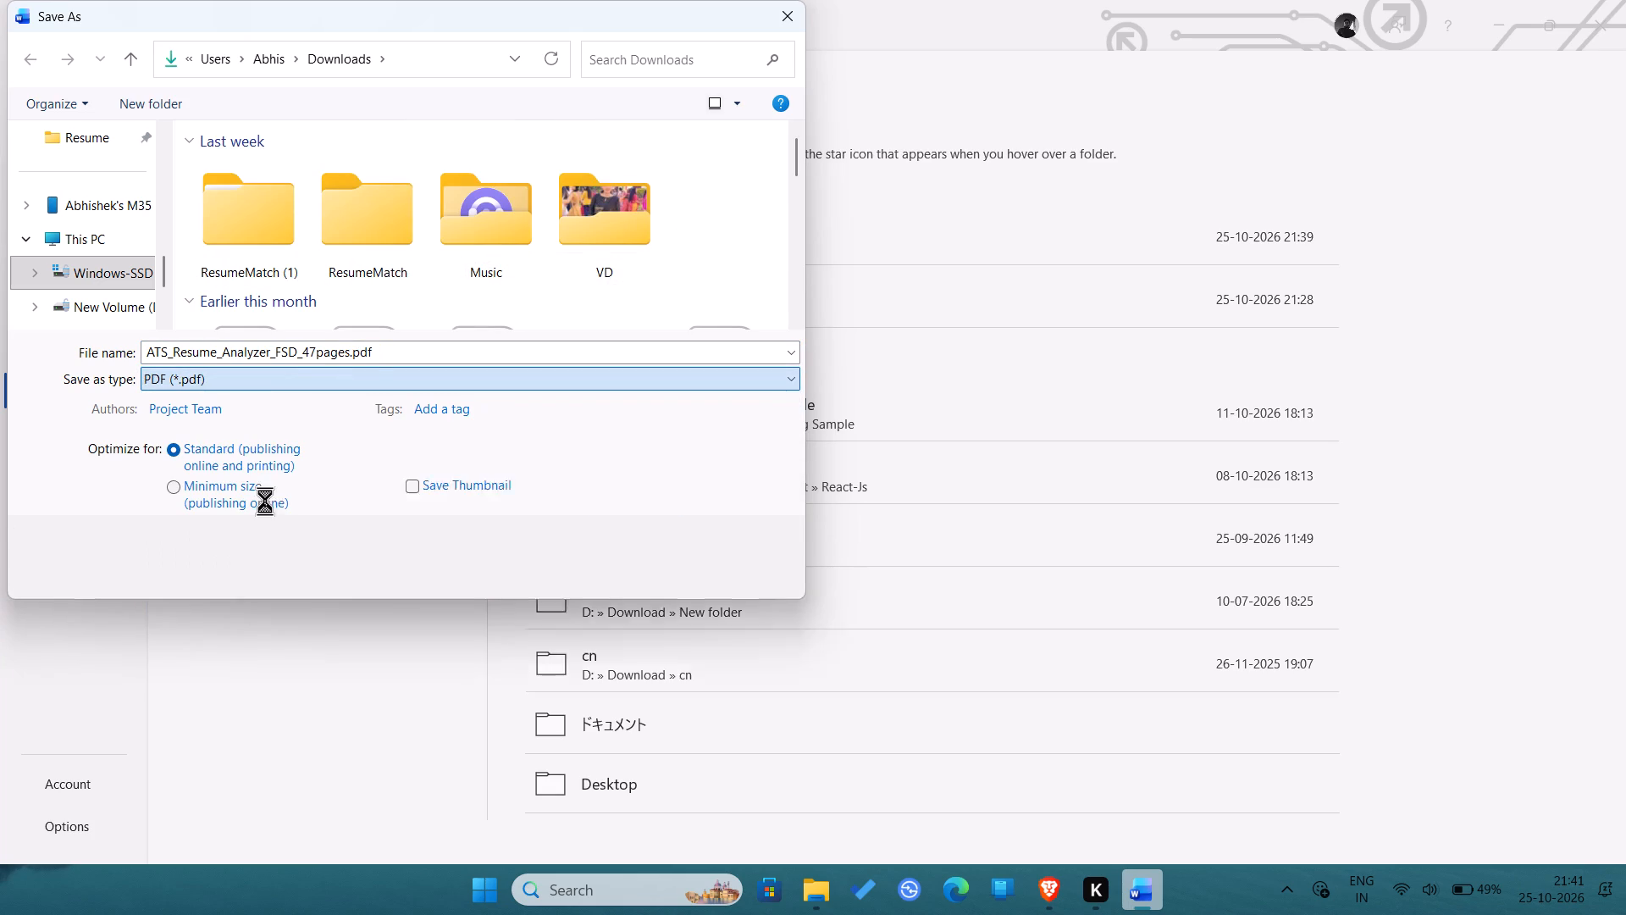
click(268, 243)
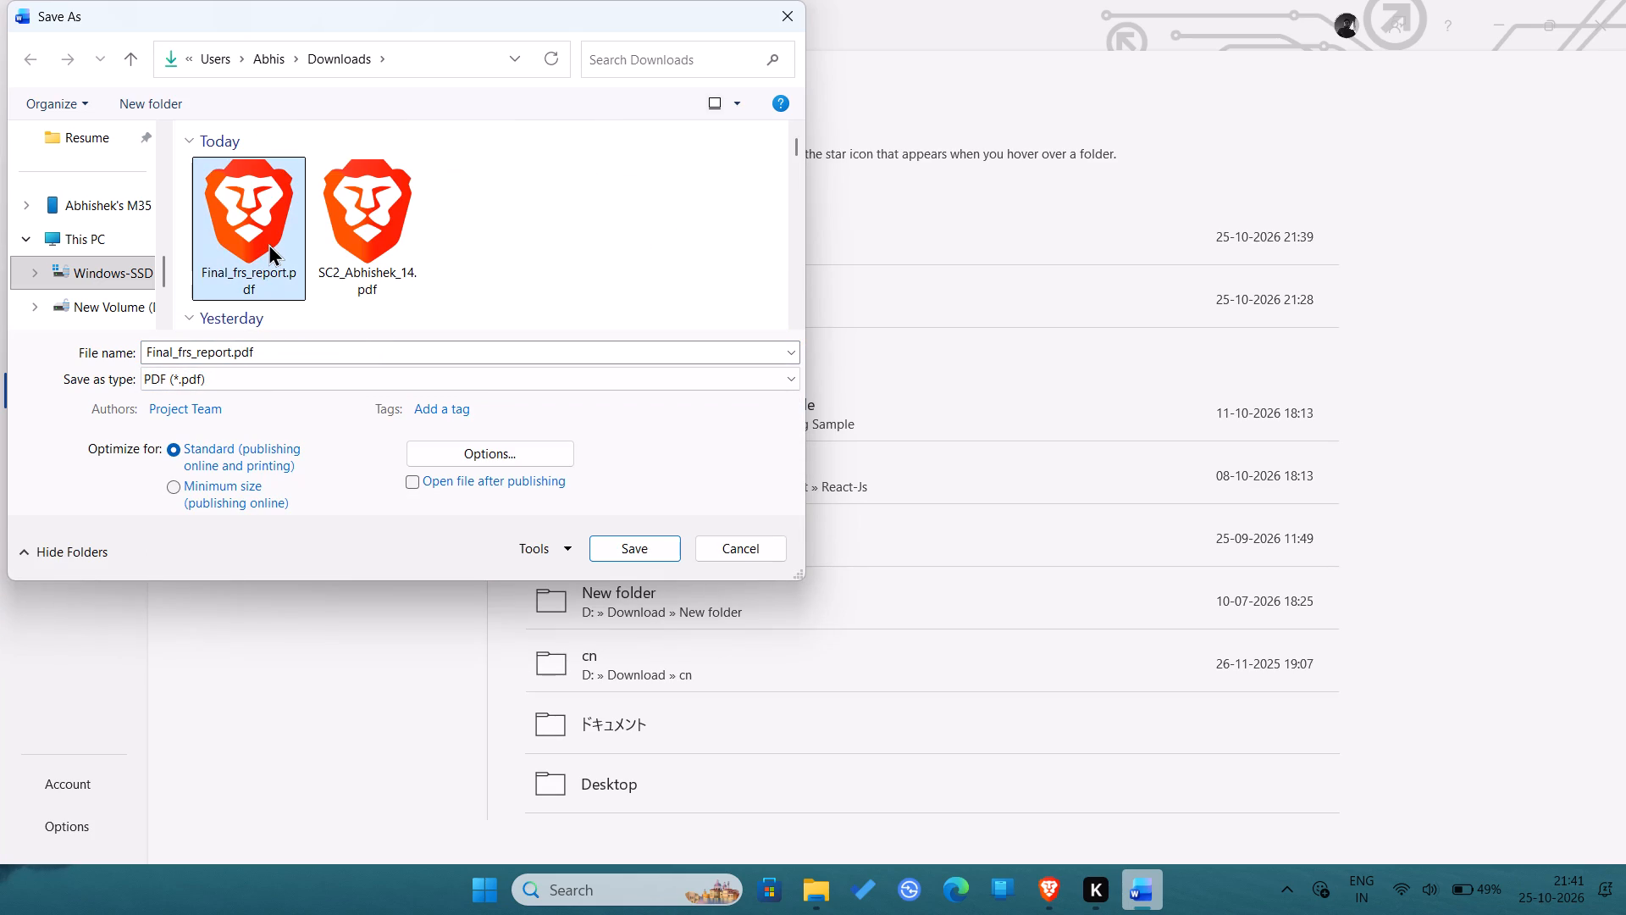
key(F2)
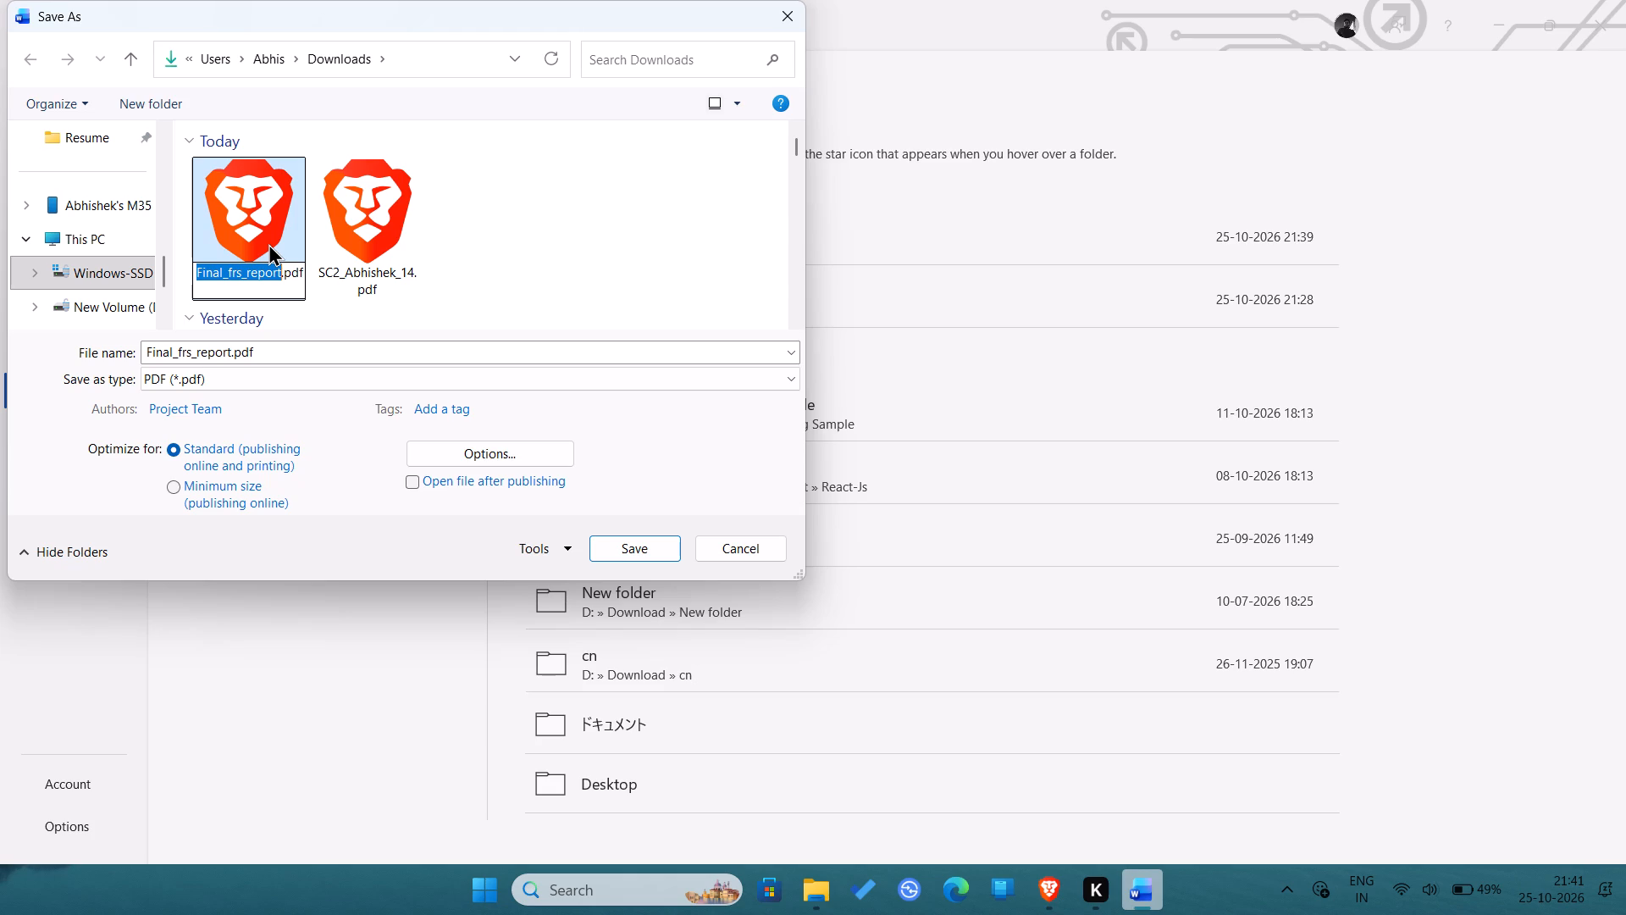
key(ctrl+a)
key(ctrl+c)
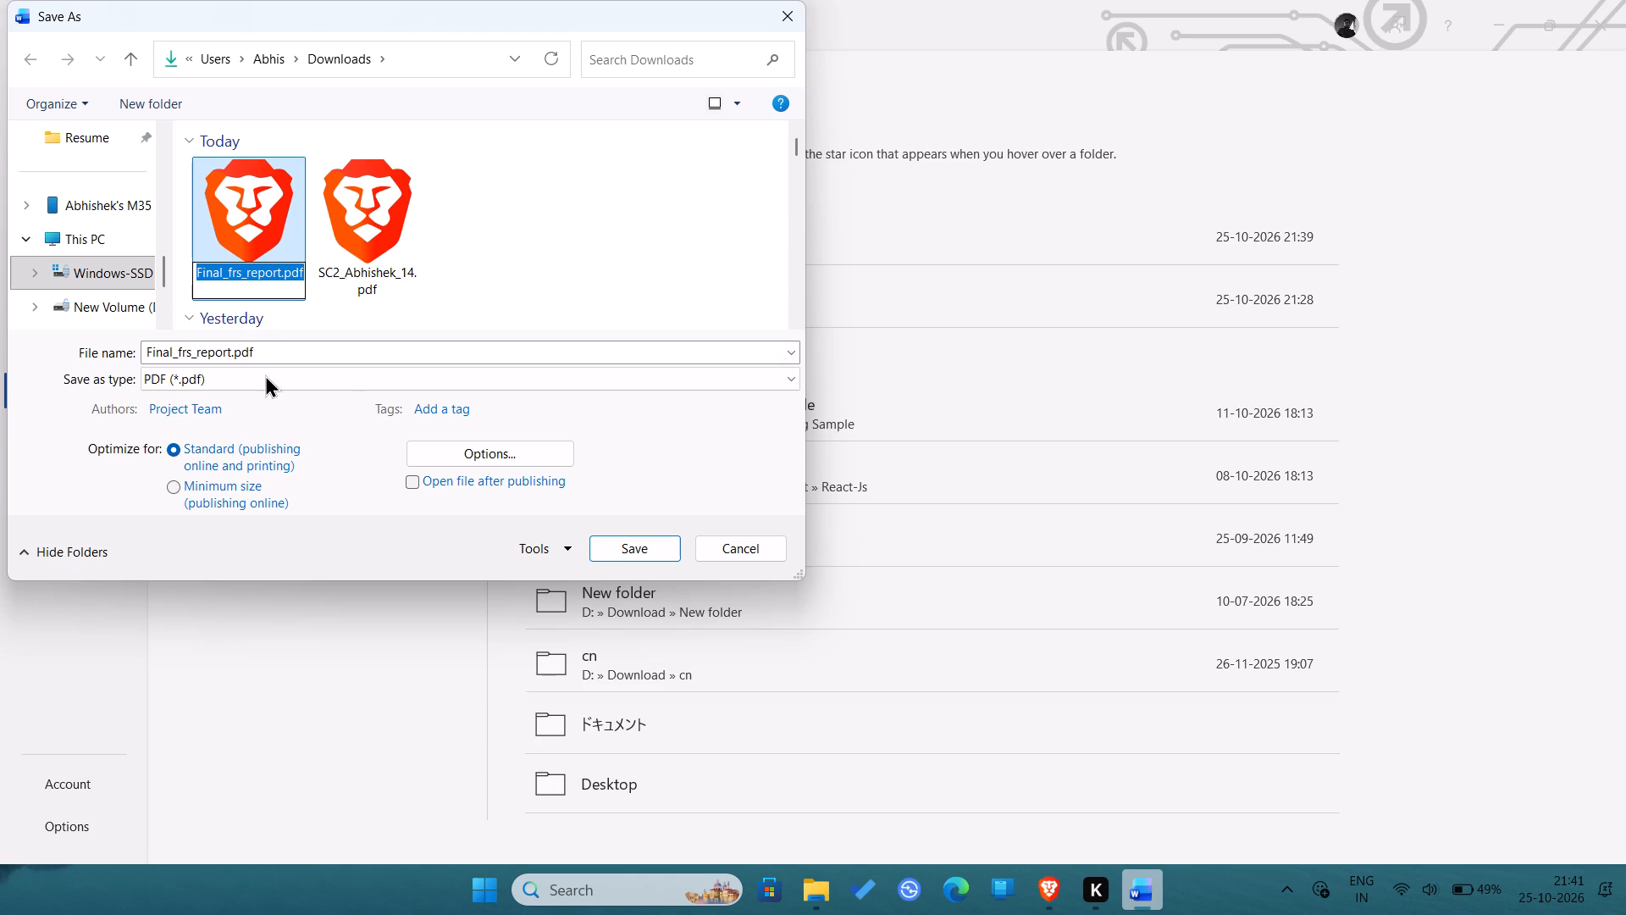
click(255, 378)
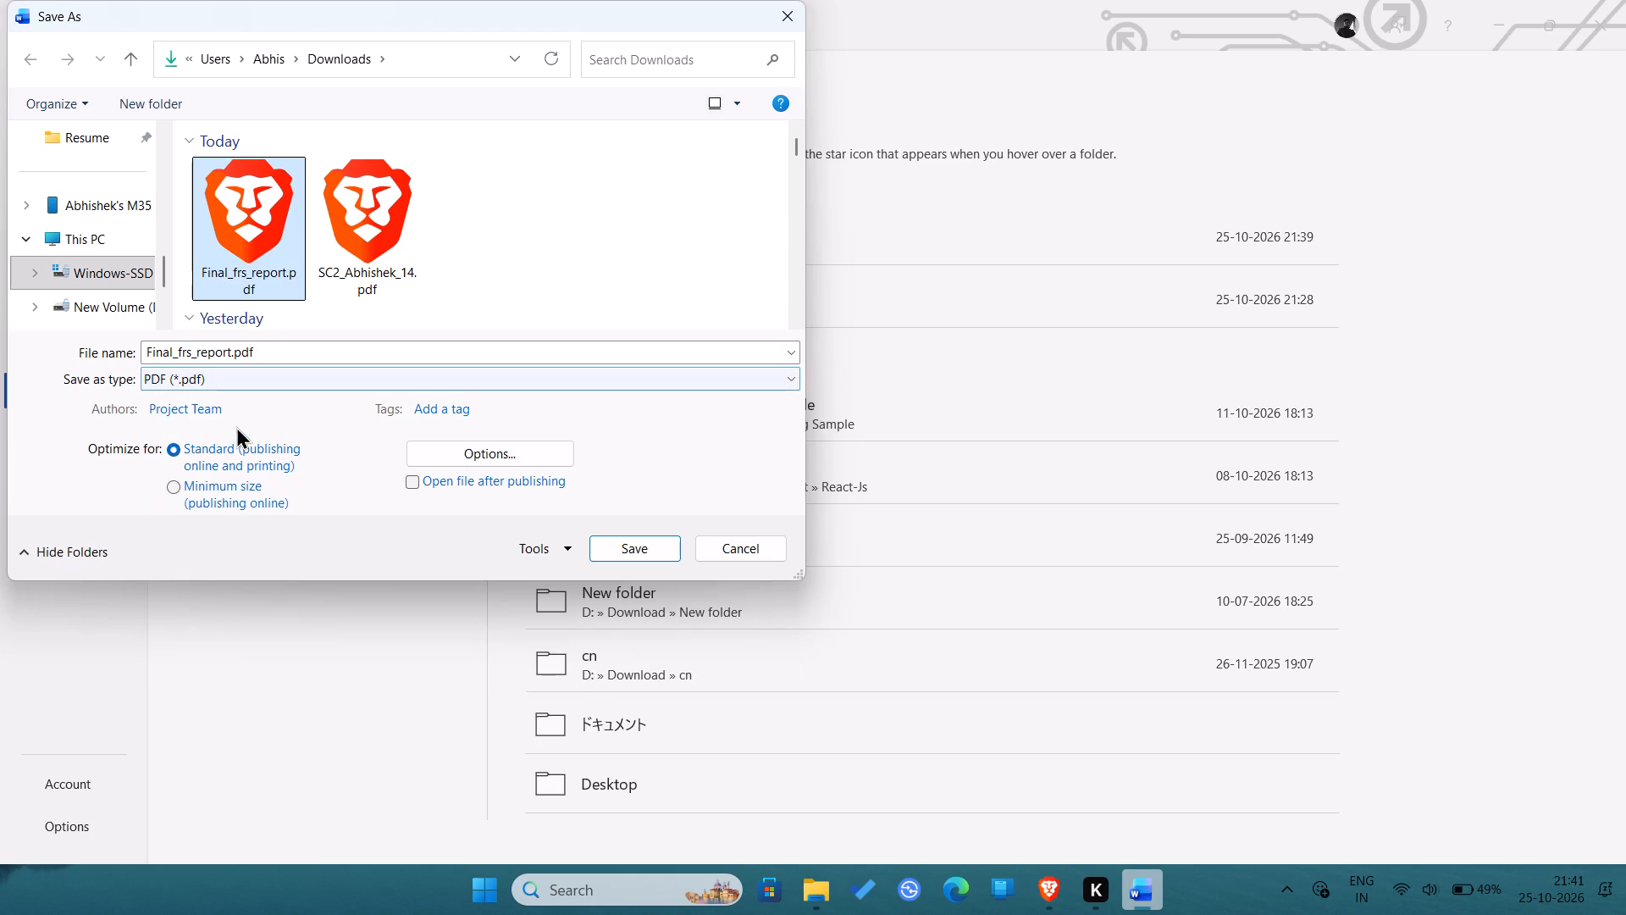
Save the copy in Downloads as a Word Document (*.docx) named Final_frs_Change.docx.
click(226, 376)
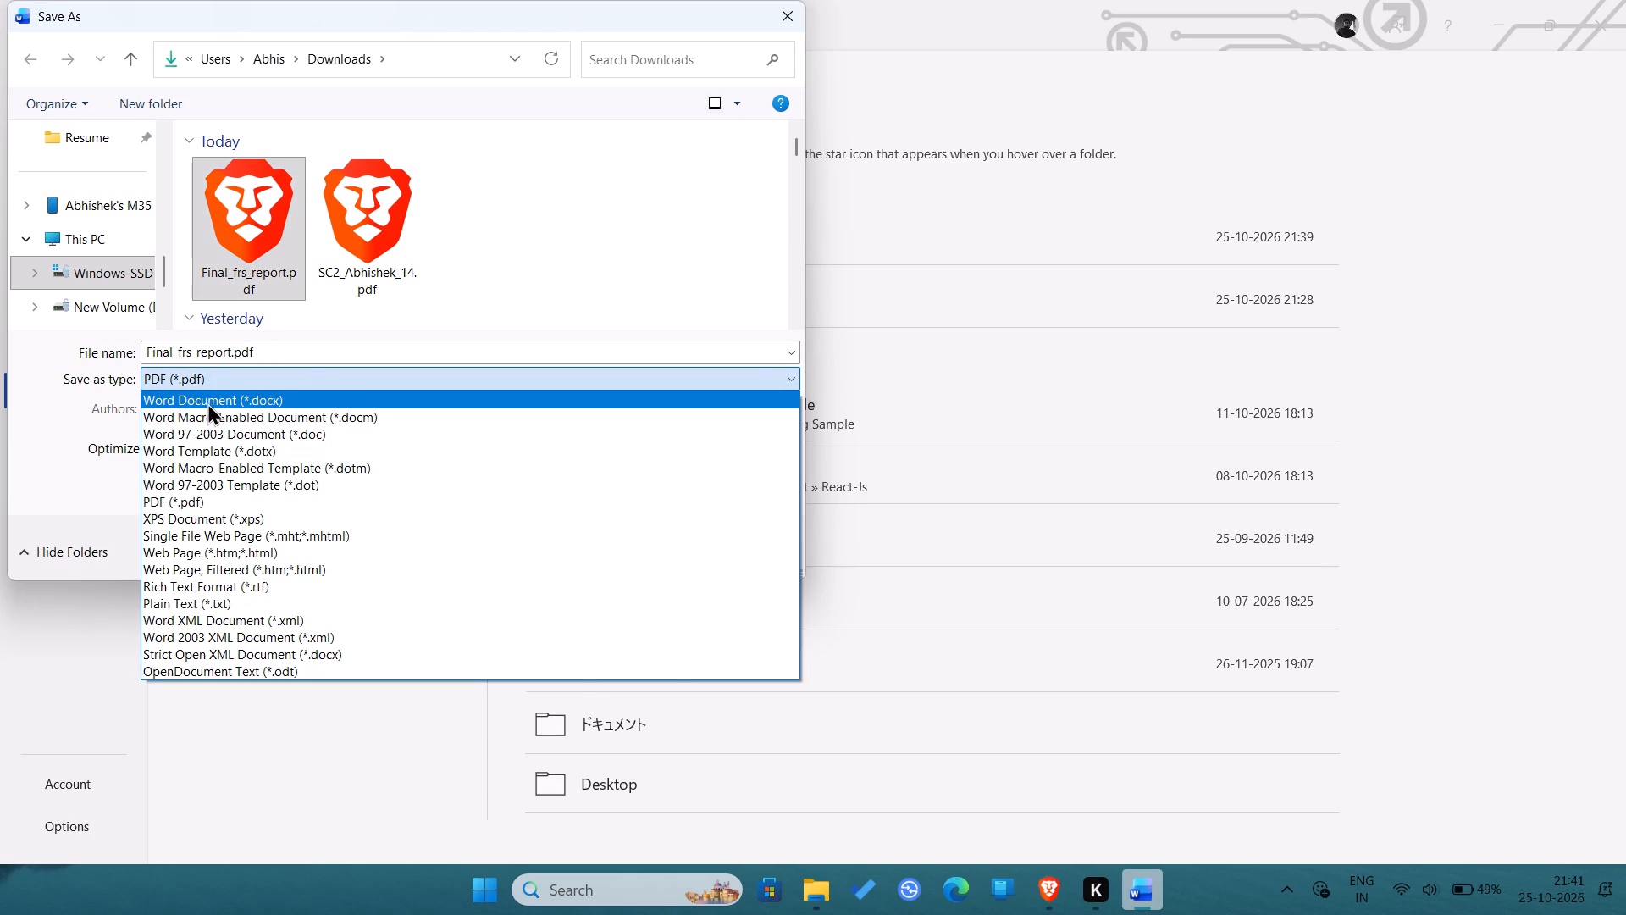
click(207, 401)
click(274, 353)
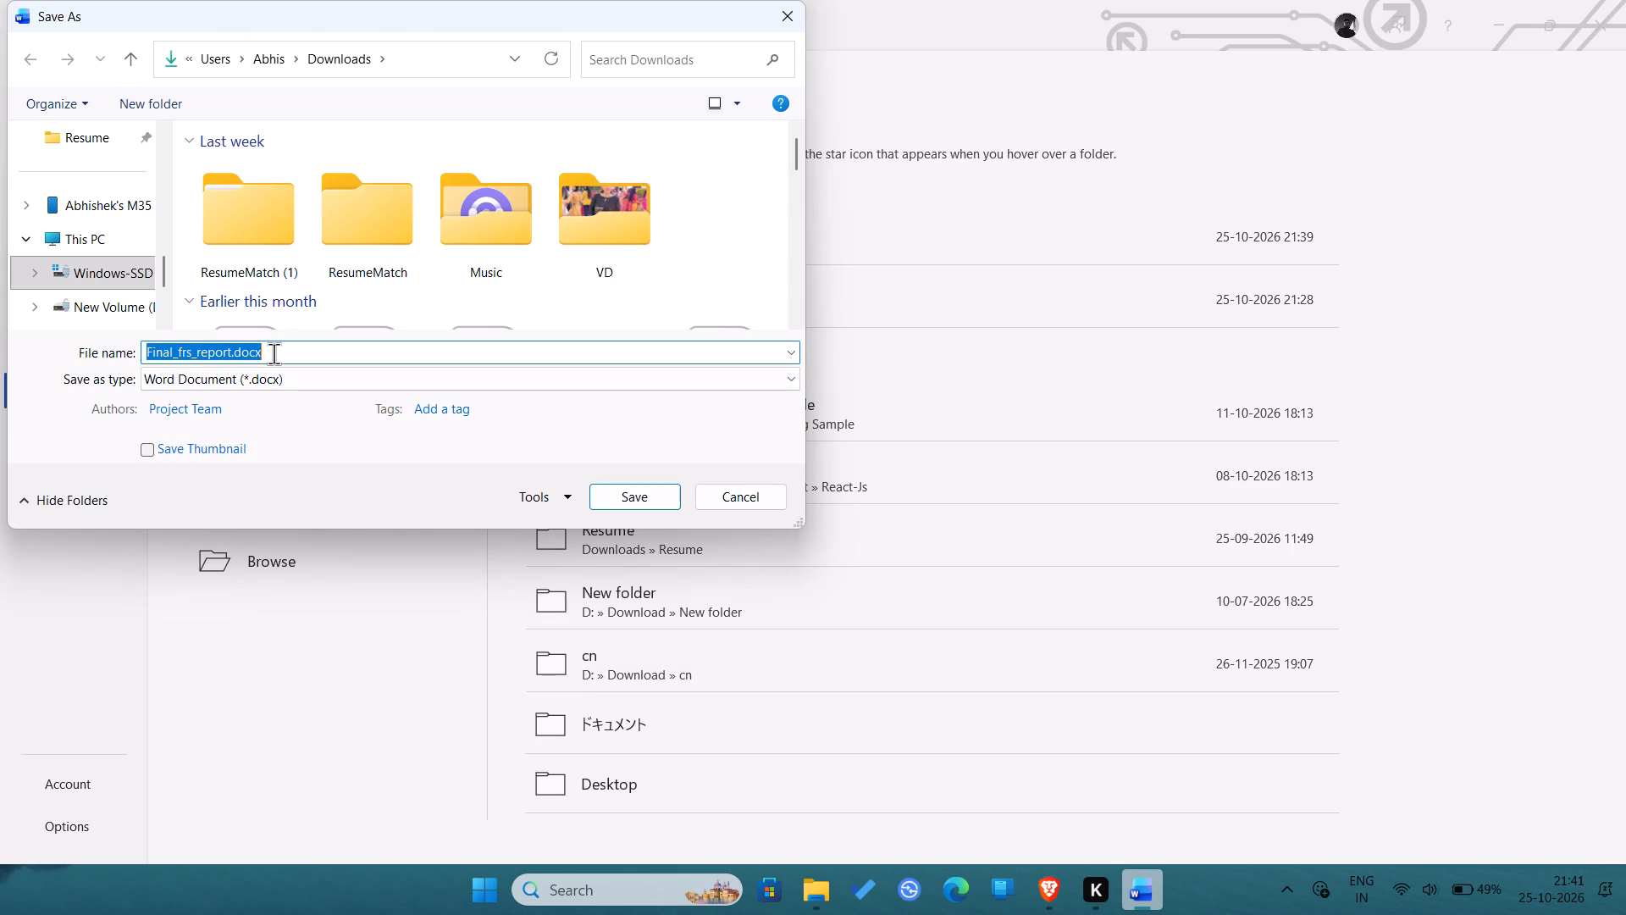
click(241, 349)
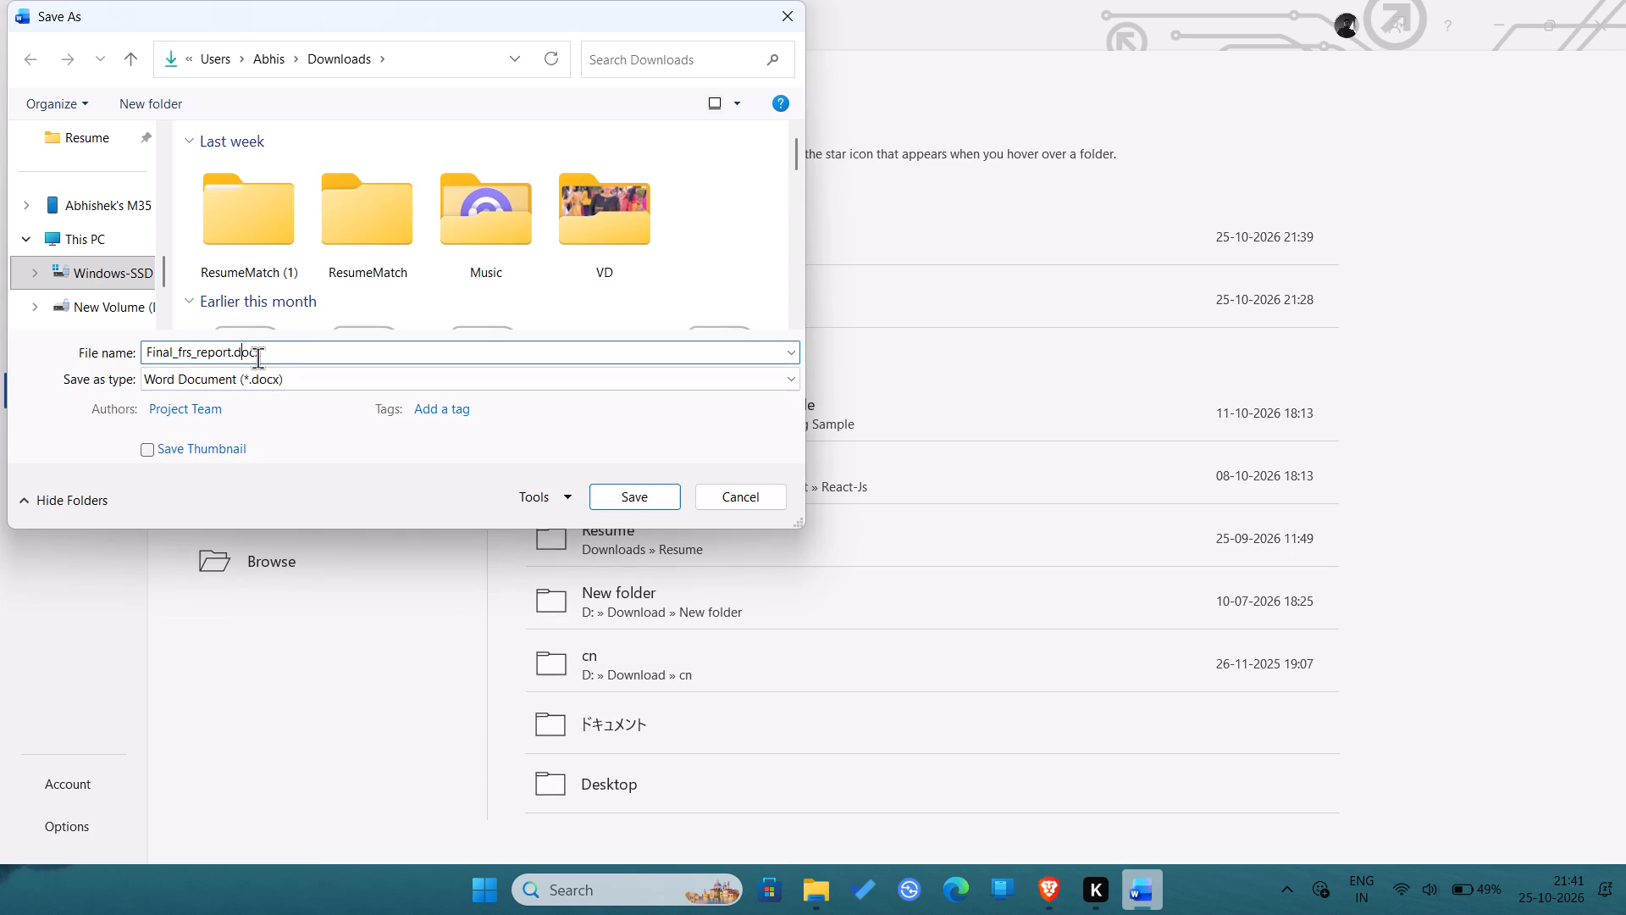
drag(231, 355, 150, 351)
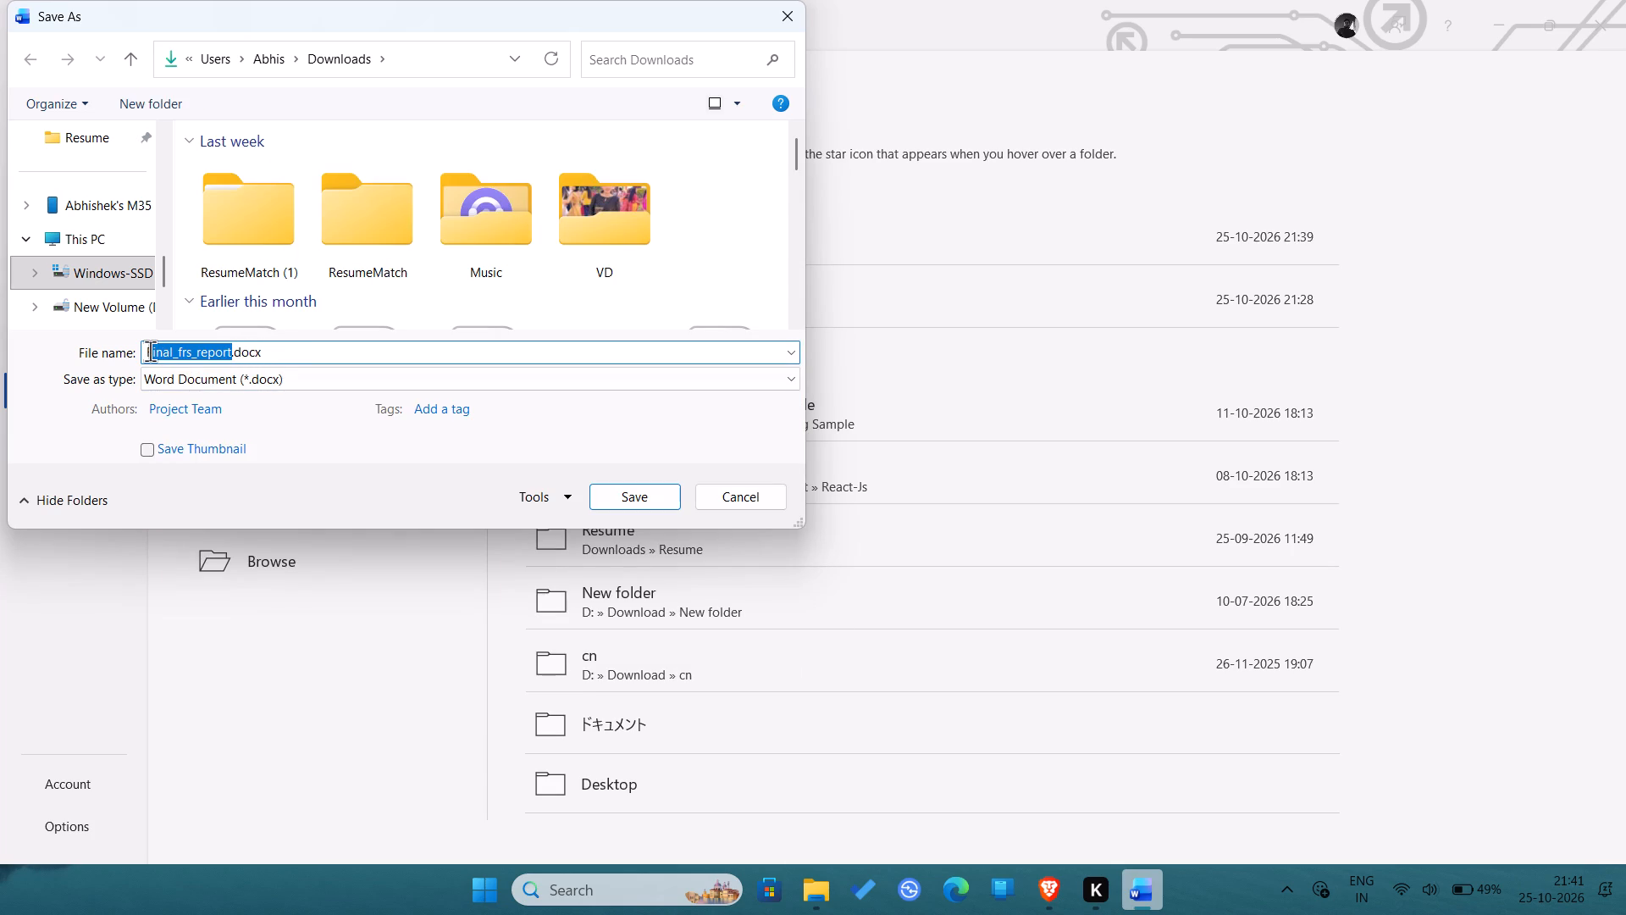
key(Right)
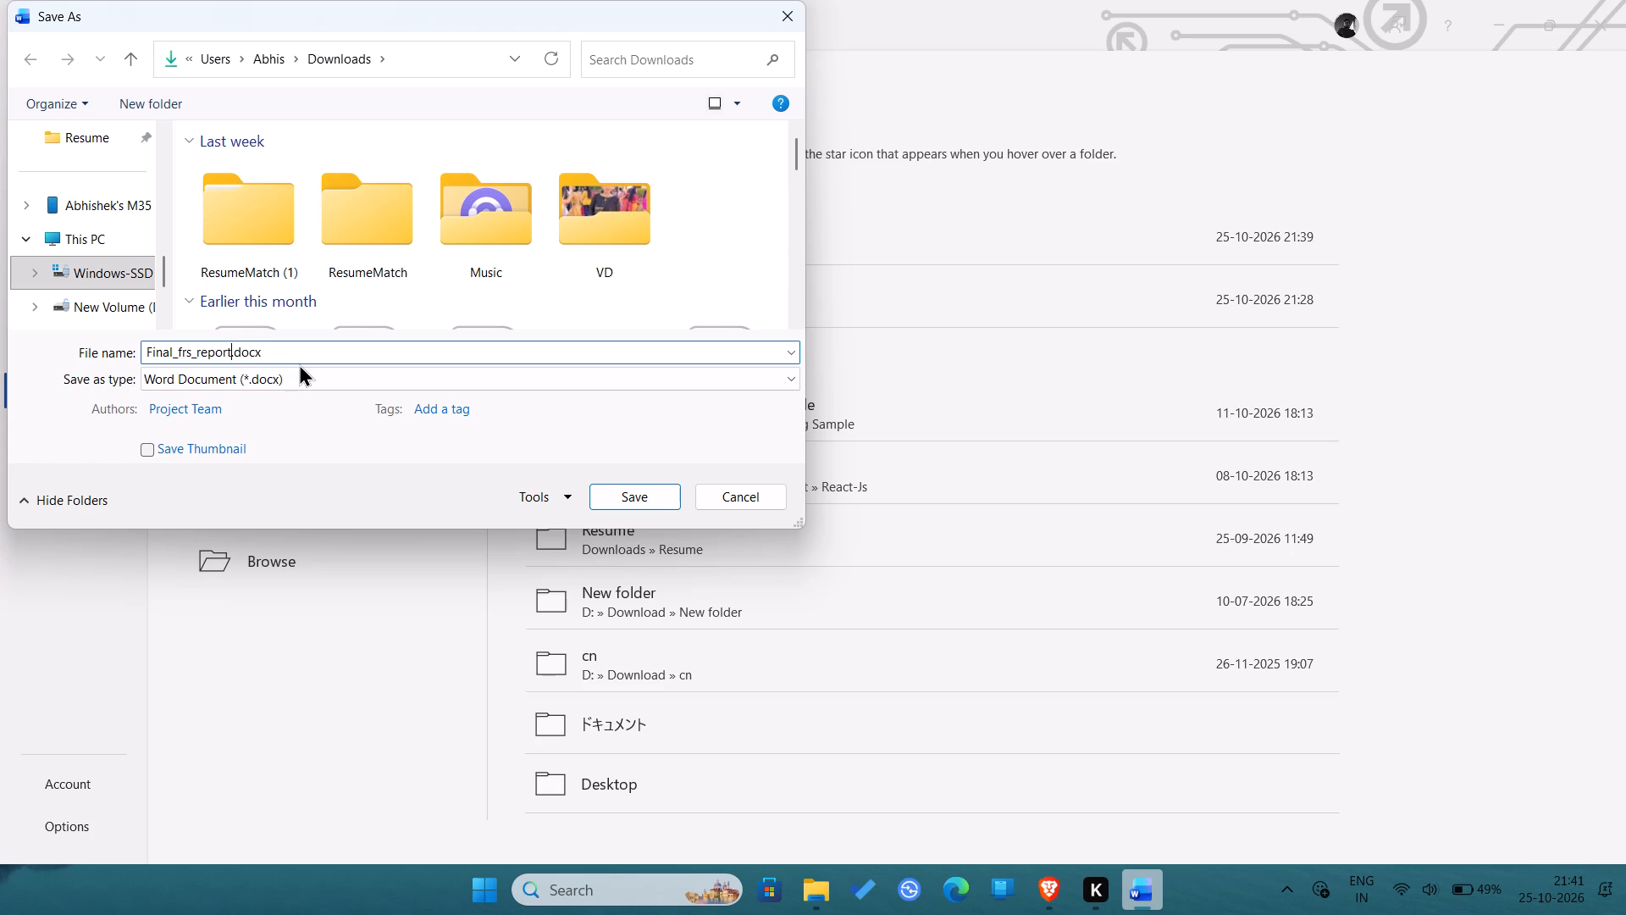
key(BackSpace)
key(BackSpace)
key(BackSpace)
key(BackSpace)
key(BackSpace)
key(BackSpace)
text(Change)
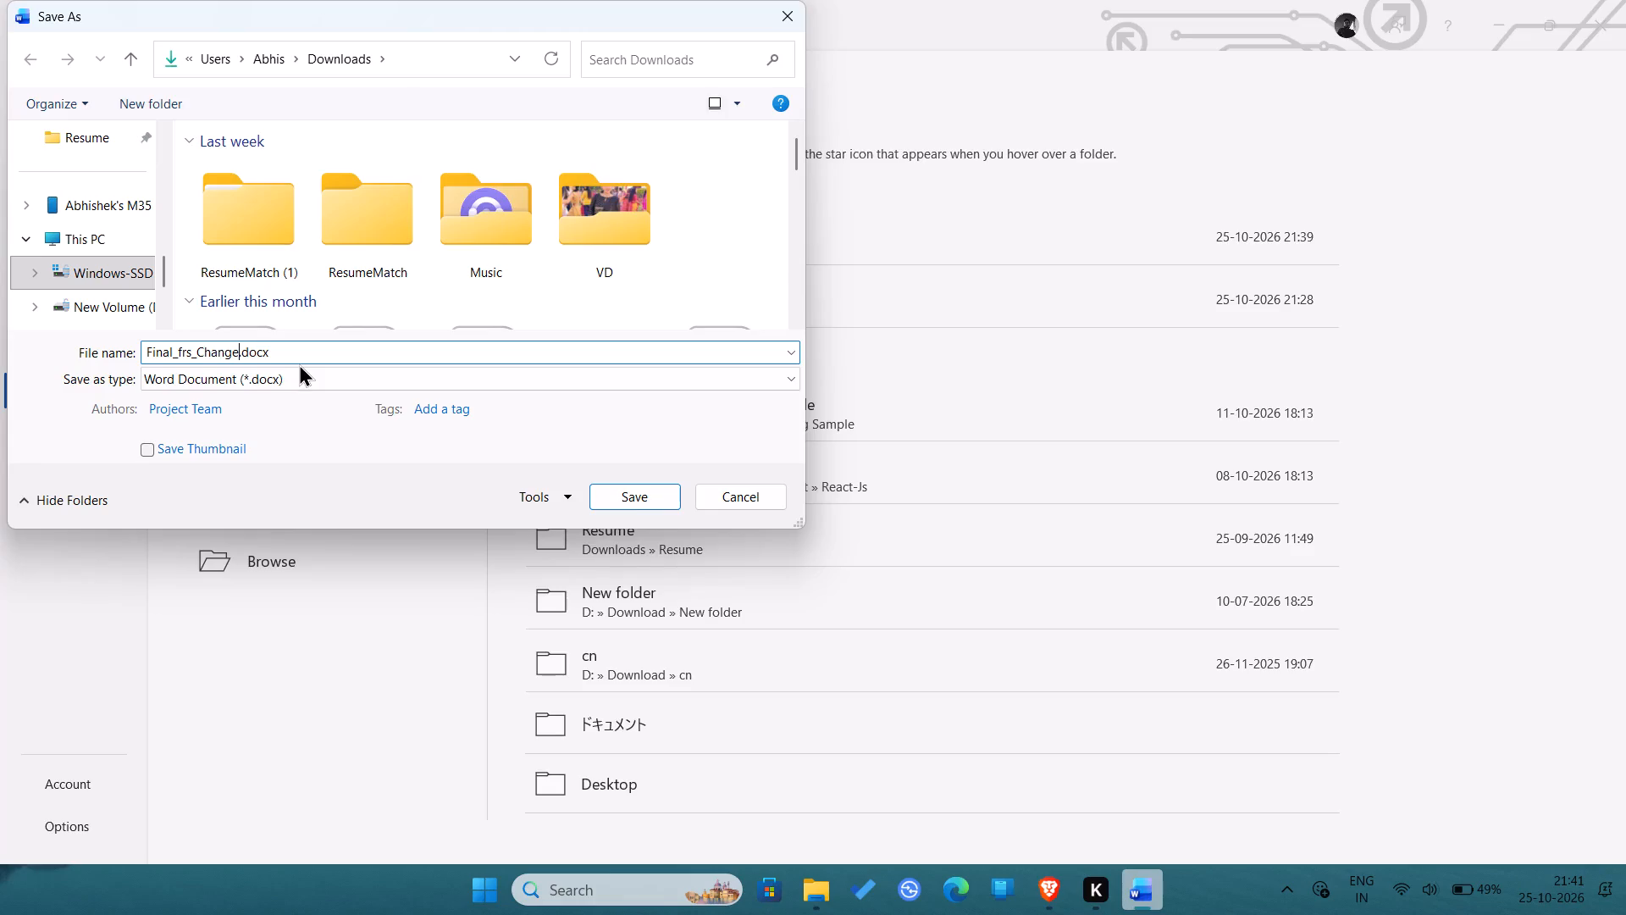
click(637, 493)
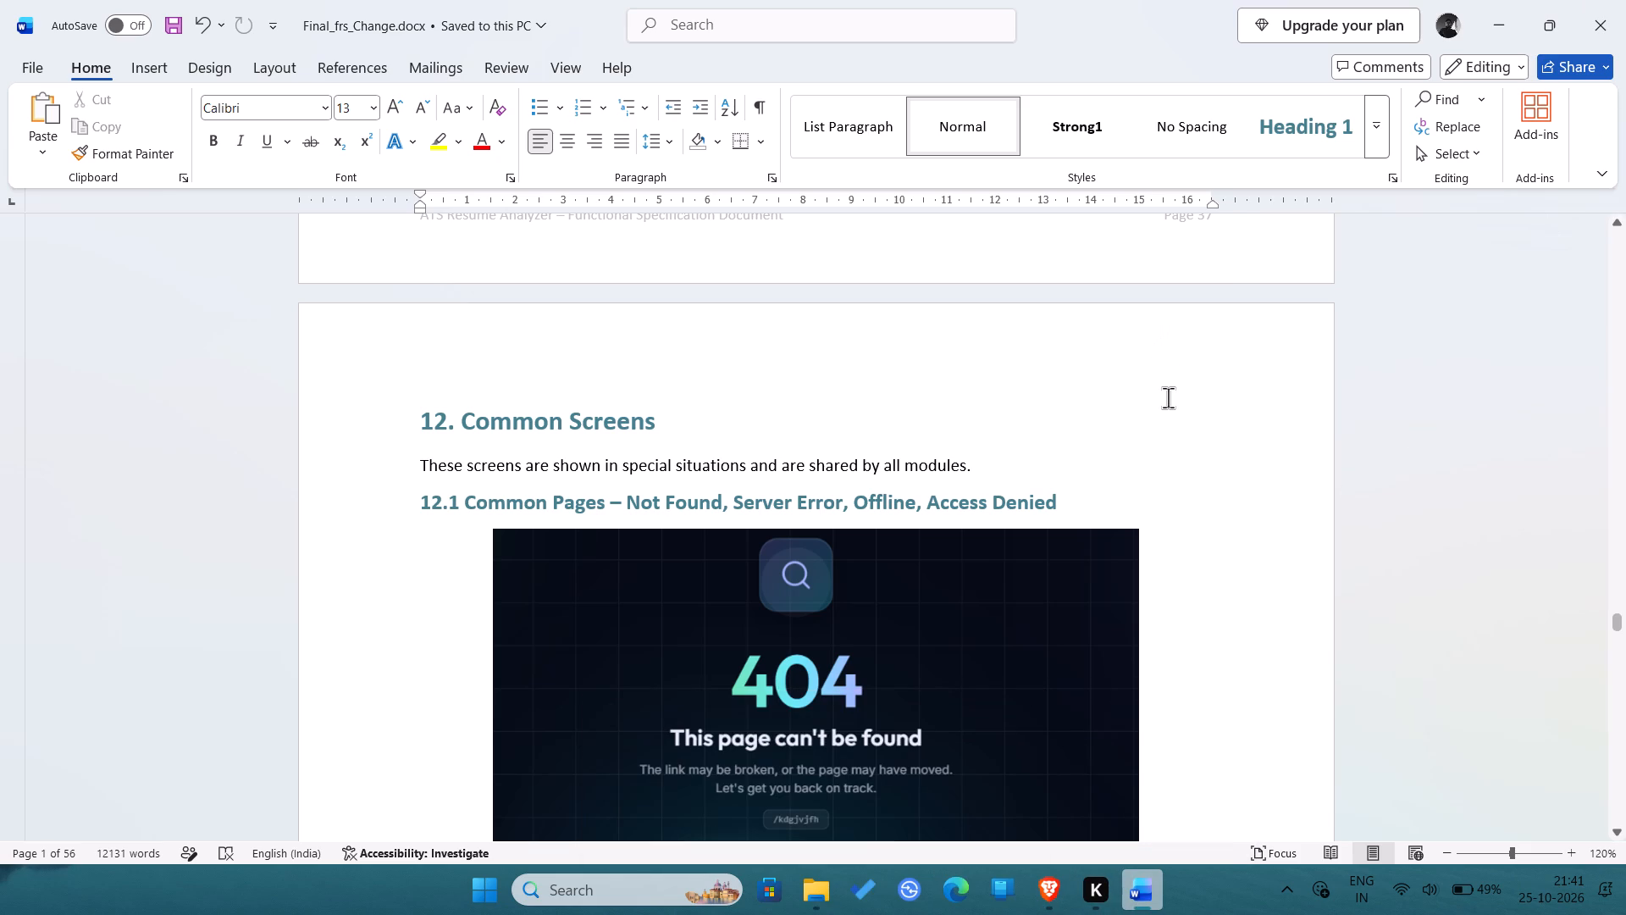
key(ctrl+s)
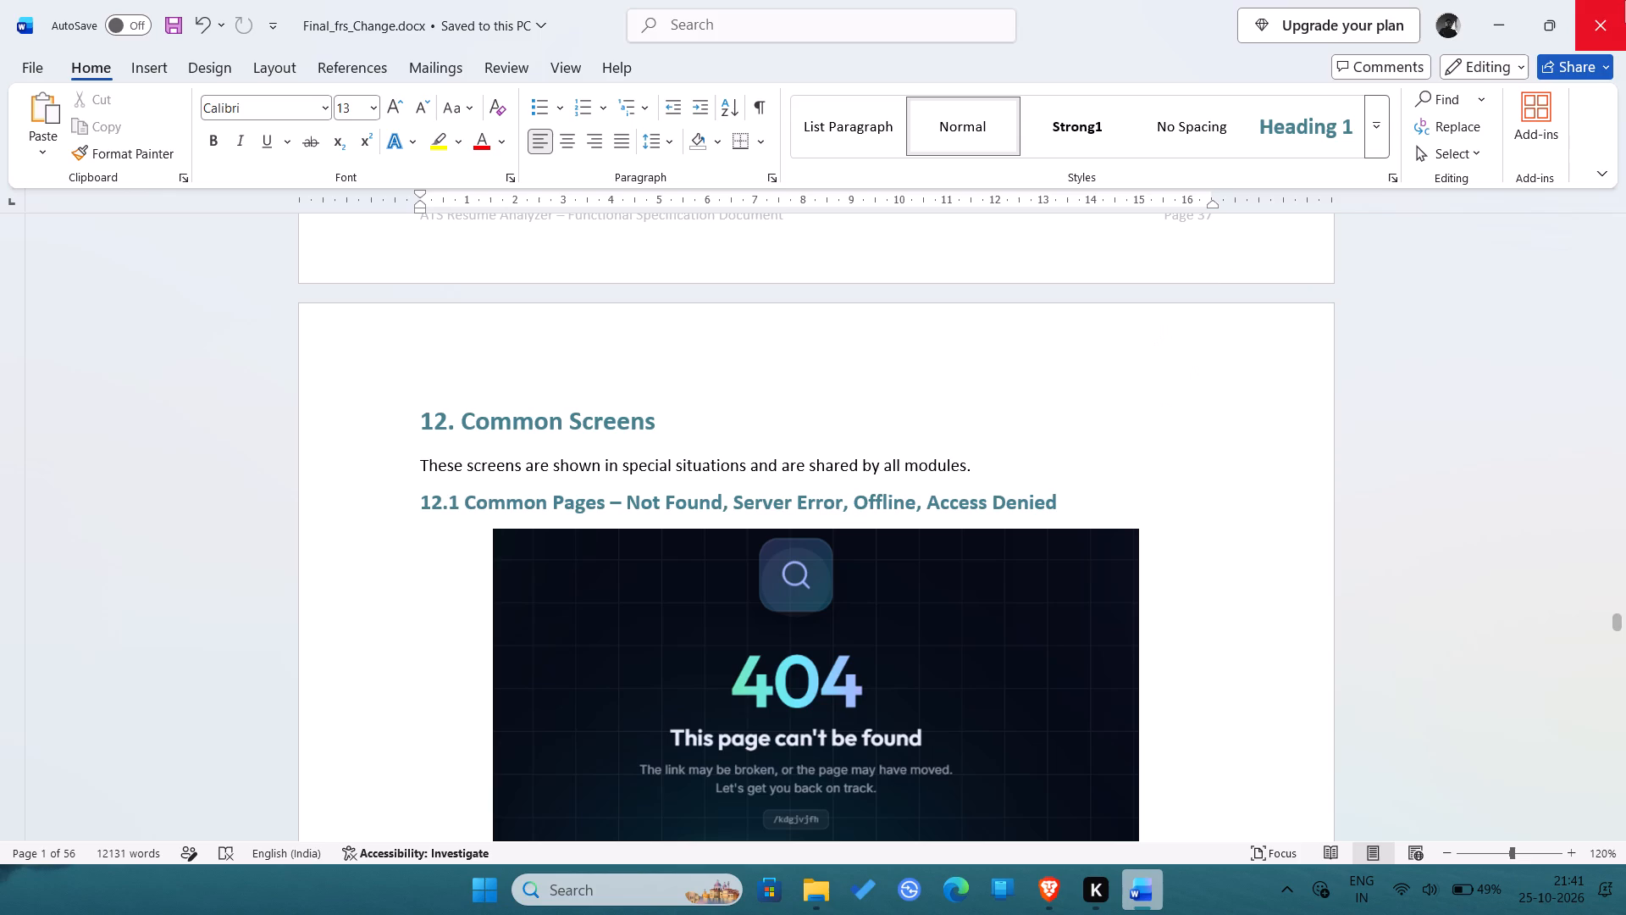
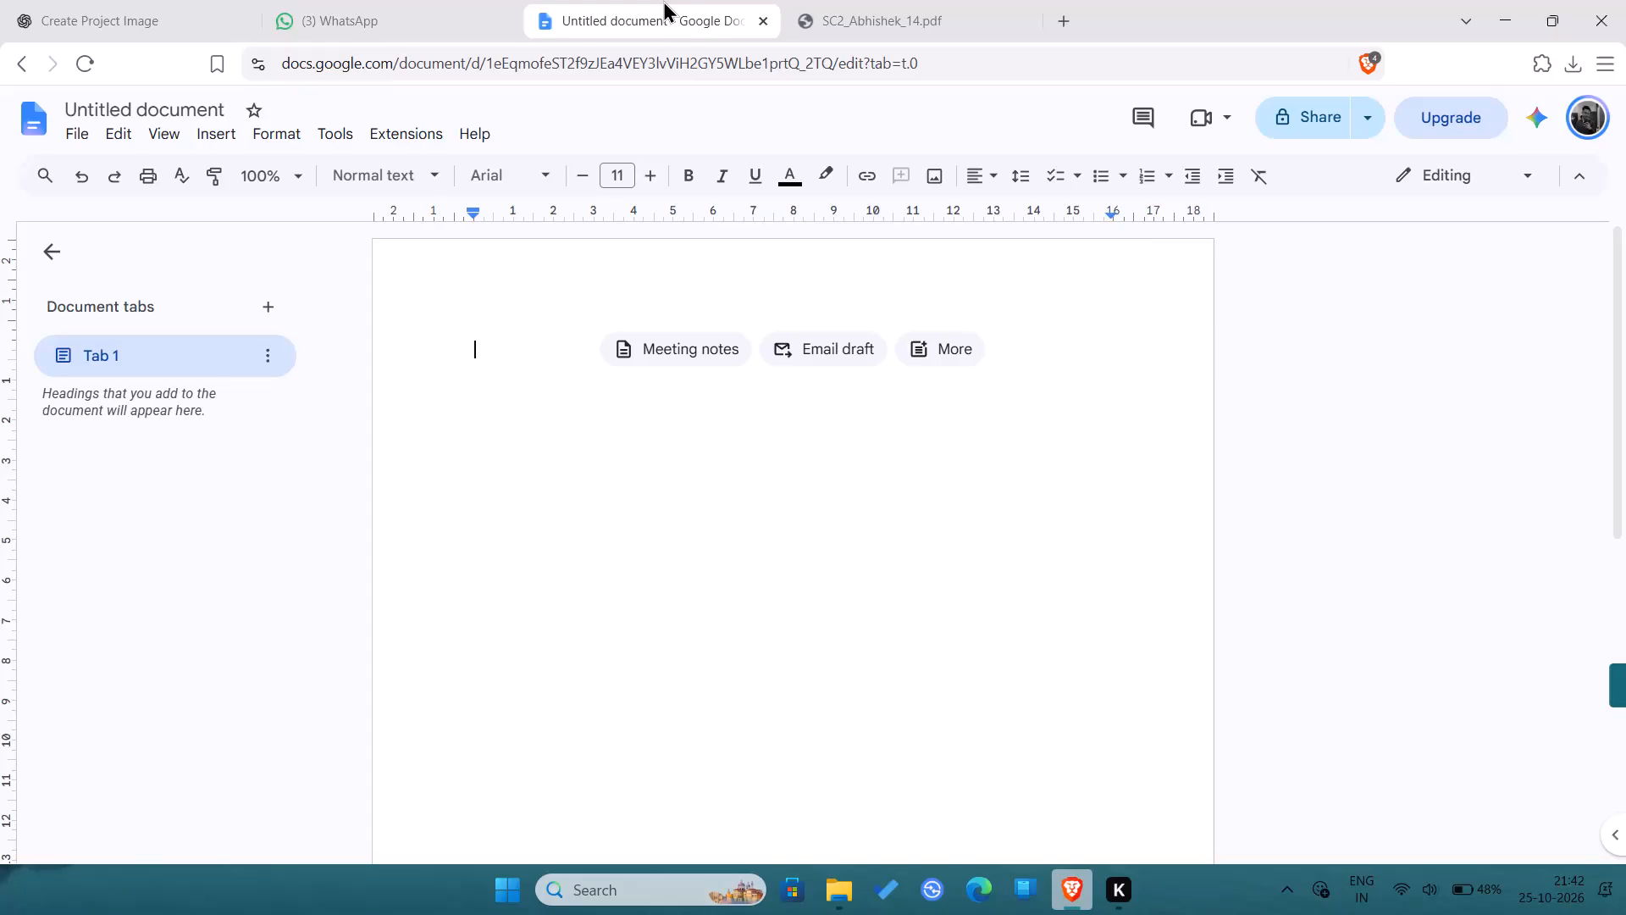
Switch from the blank untitled document to the open SC2 assignment PDF in the browser.
click(830, 0)
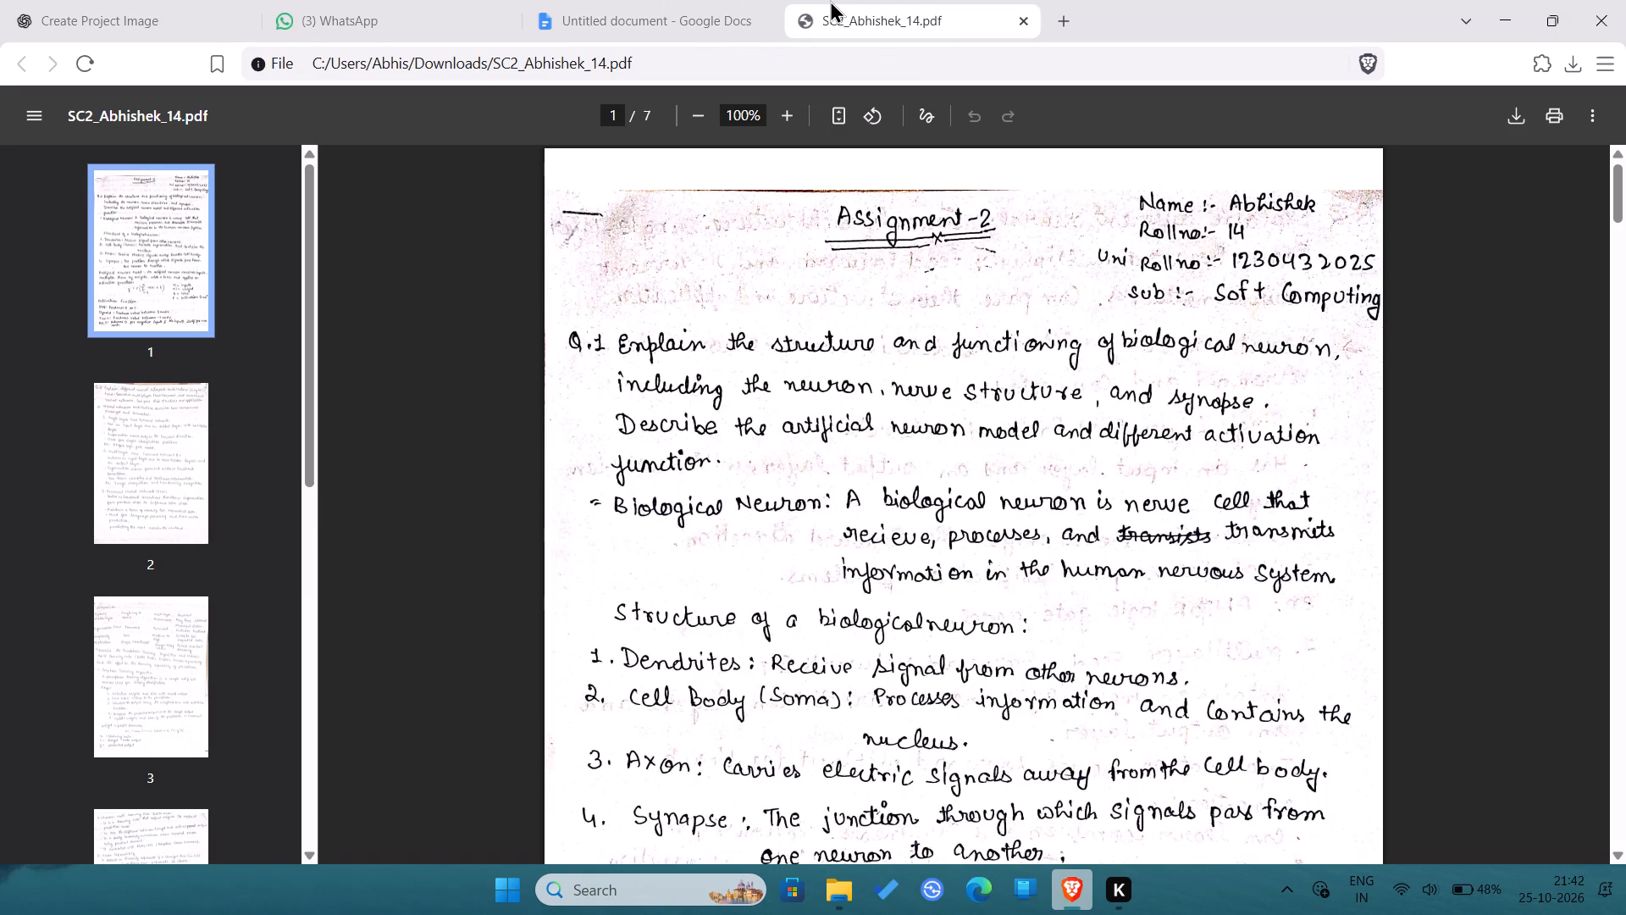
Close the SC2 assignment PDF and return to the blank untitled Google Docs document.
key(ctrl+w)
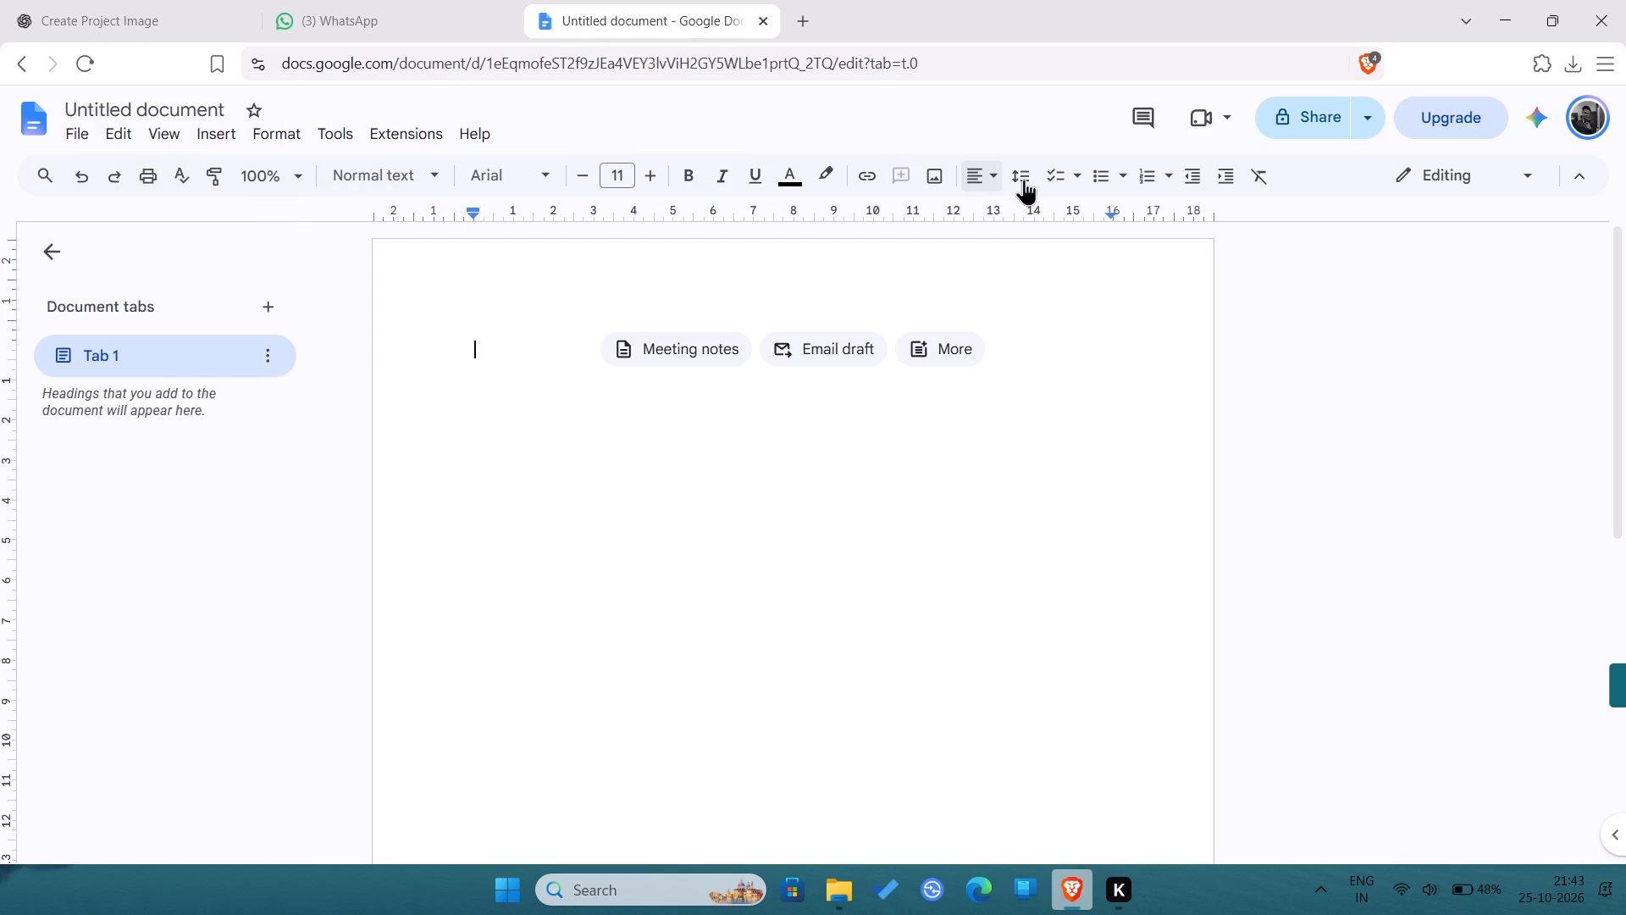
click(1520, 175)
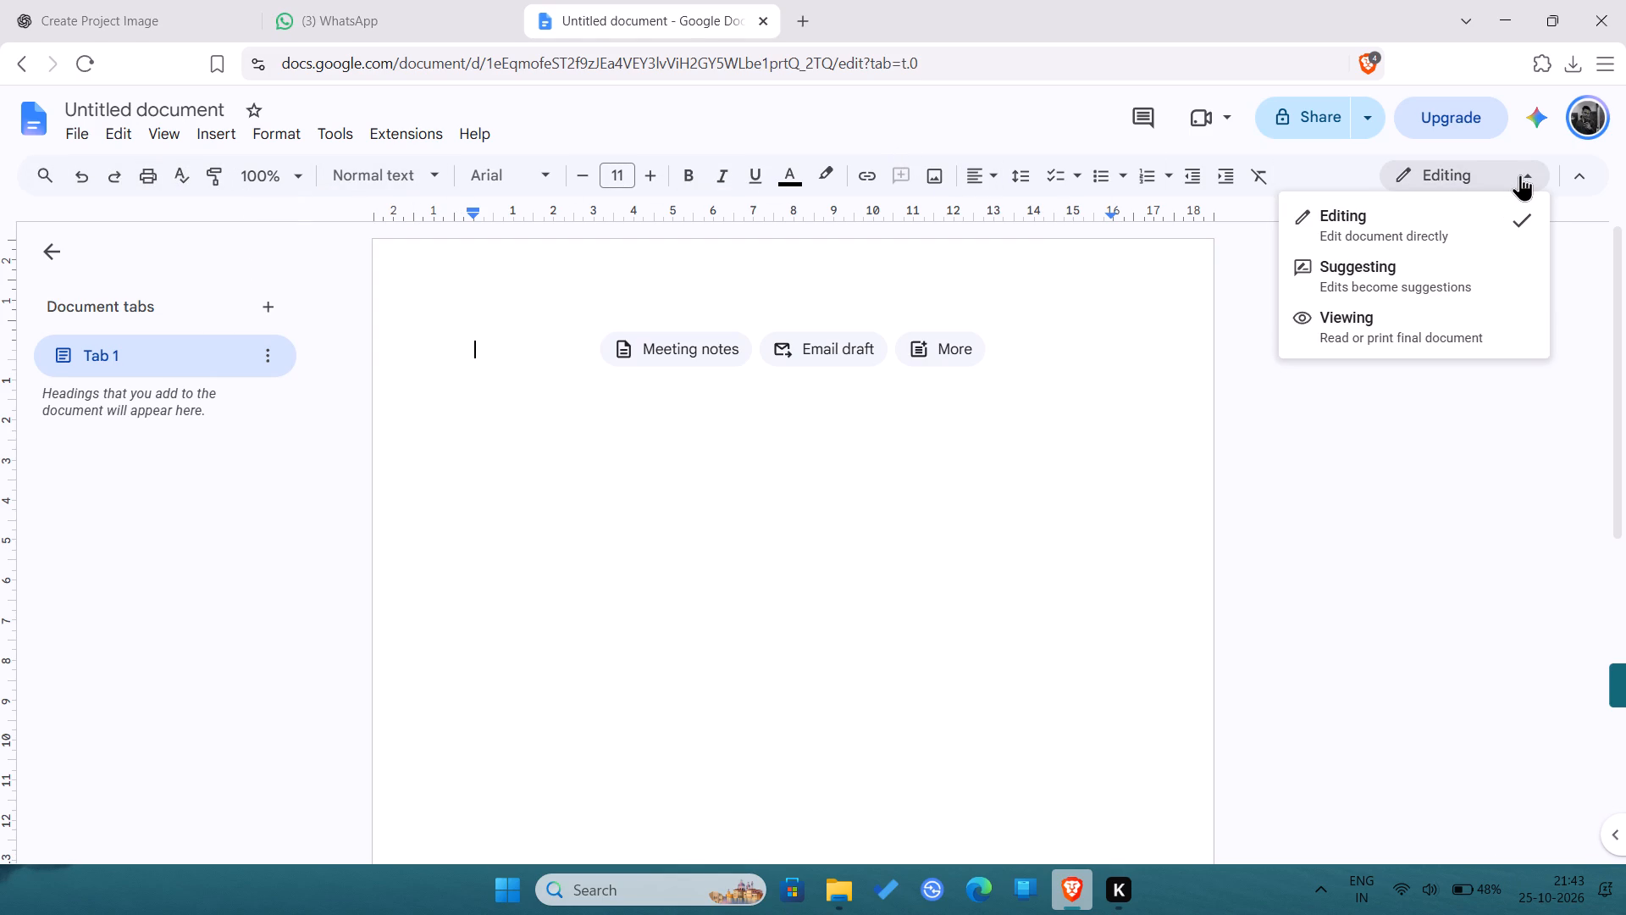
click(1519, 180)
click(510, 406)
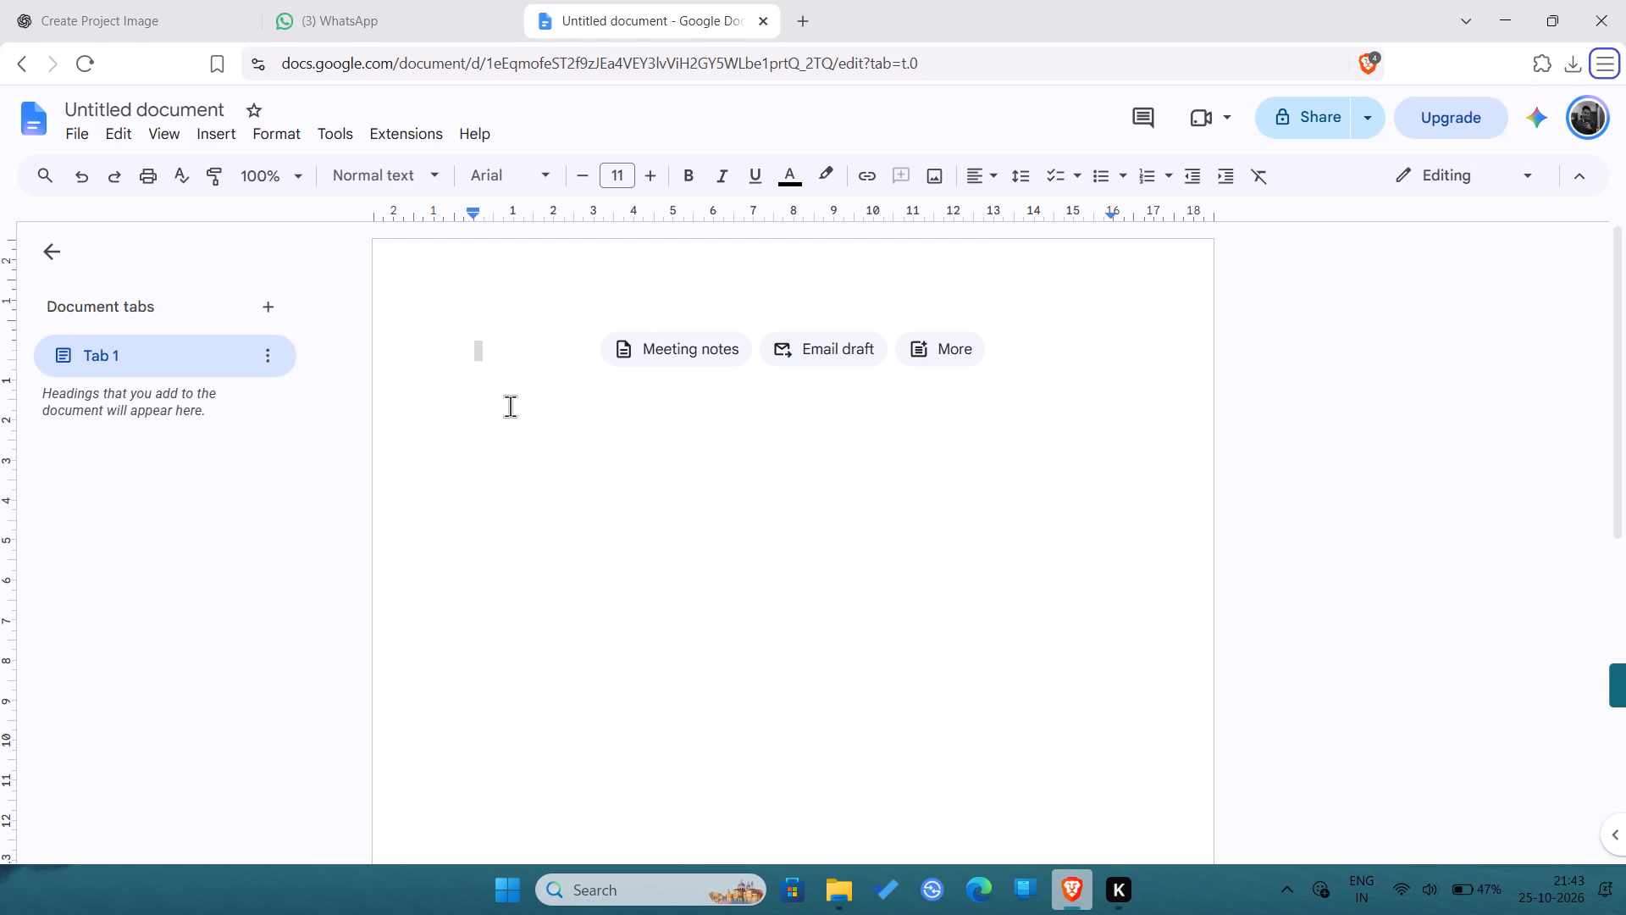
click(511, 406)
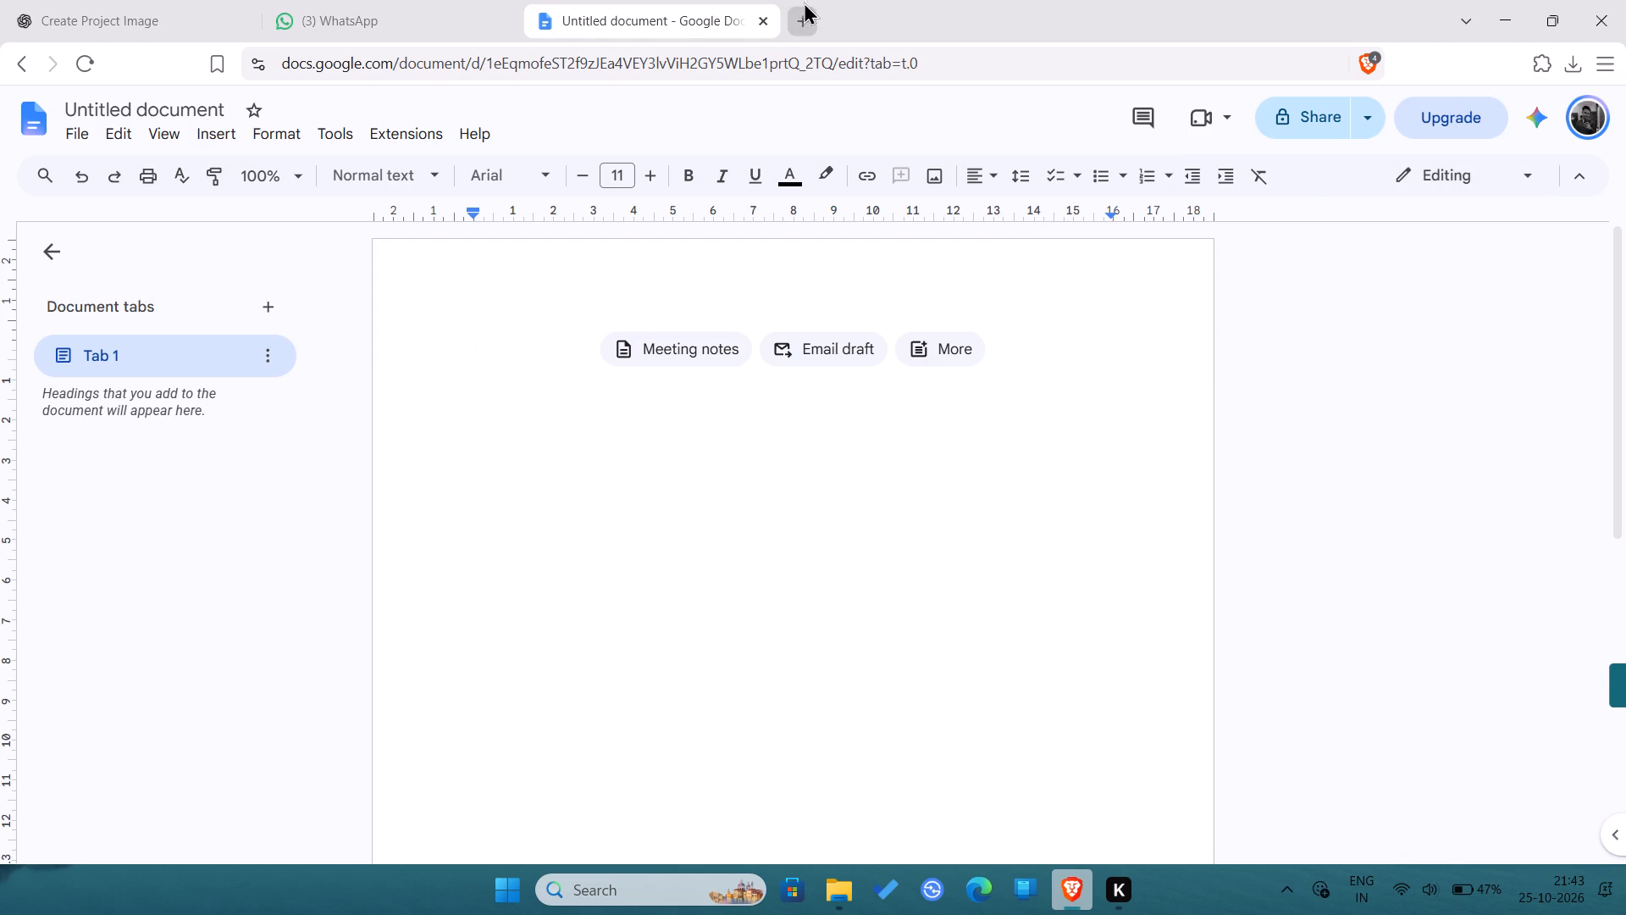
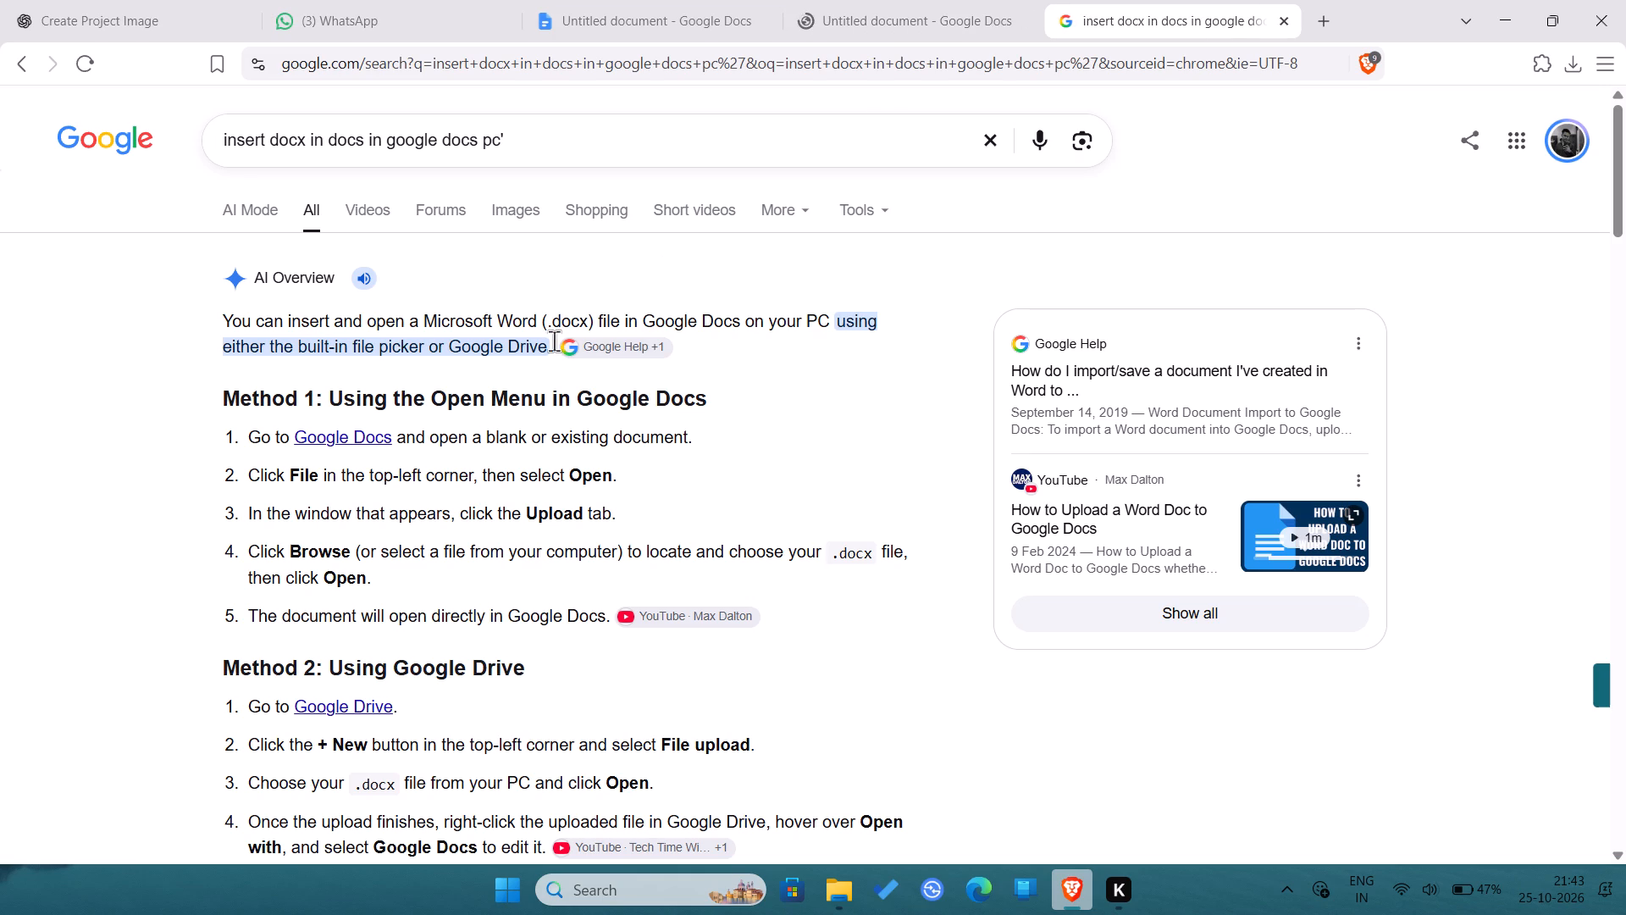
Return from the search results to the first blank untitled Google Docs document.
click(895, 0)
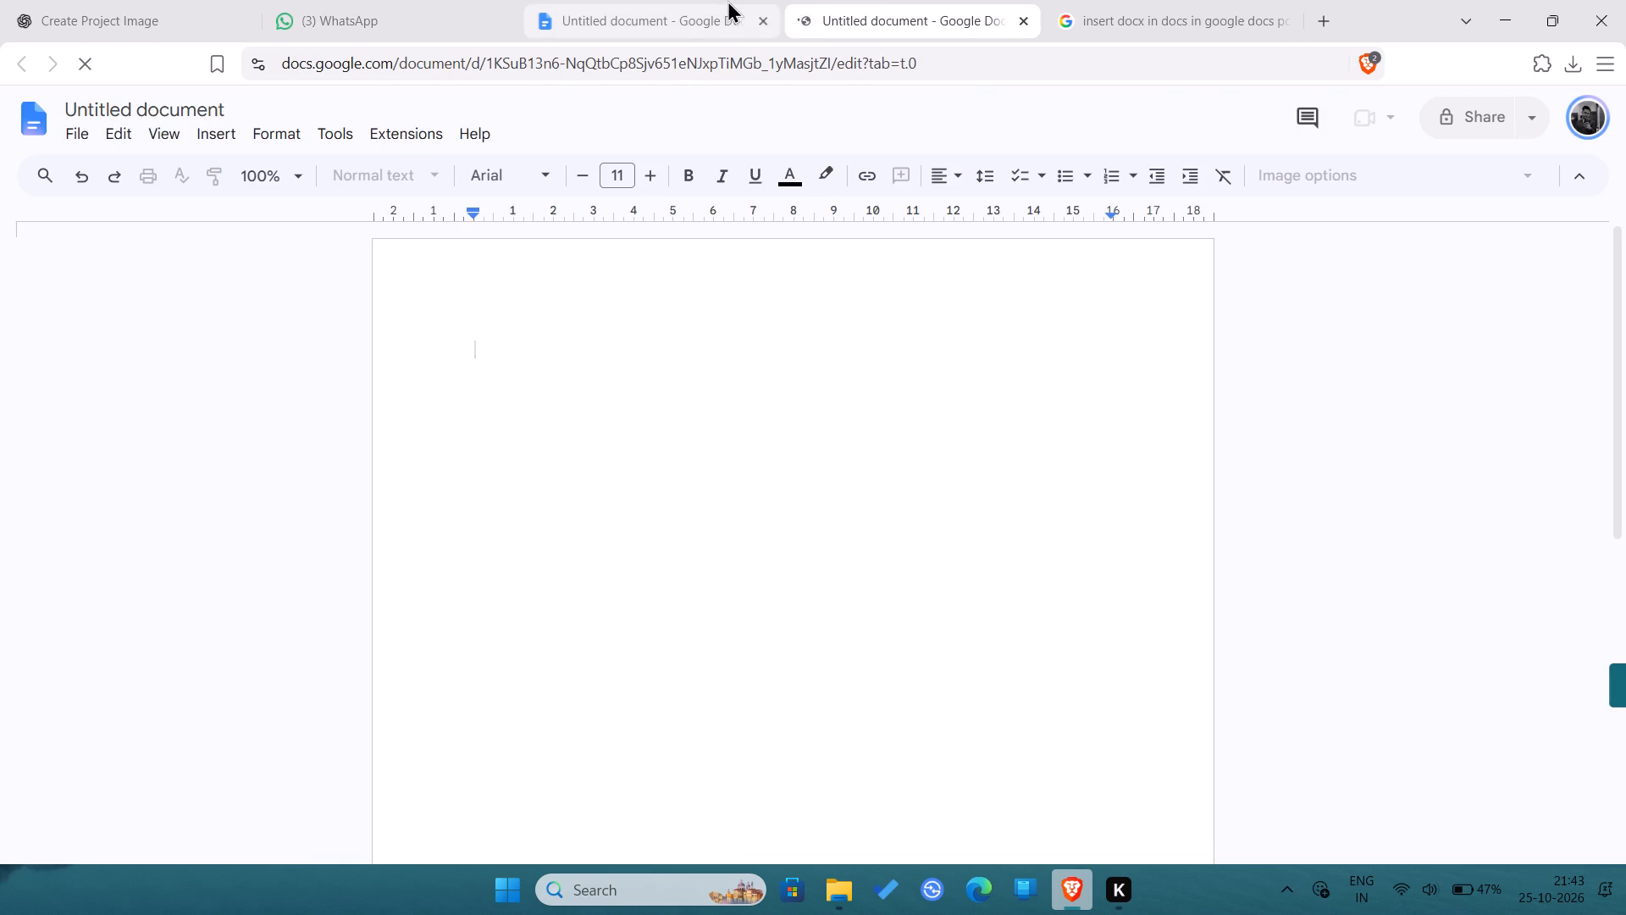
click(727, 0)
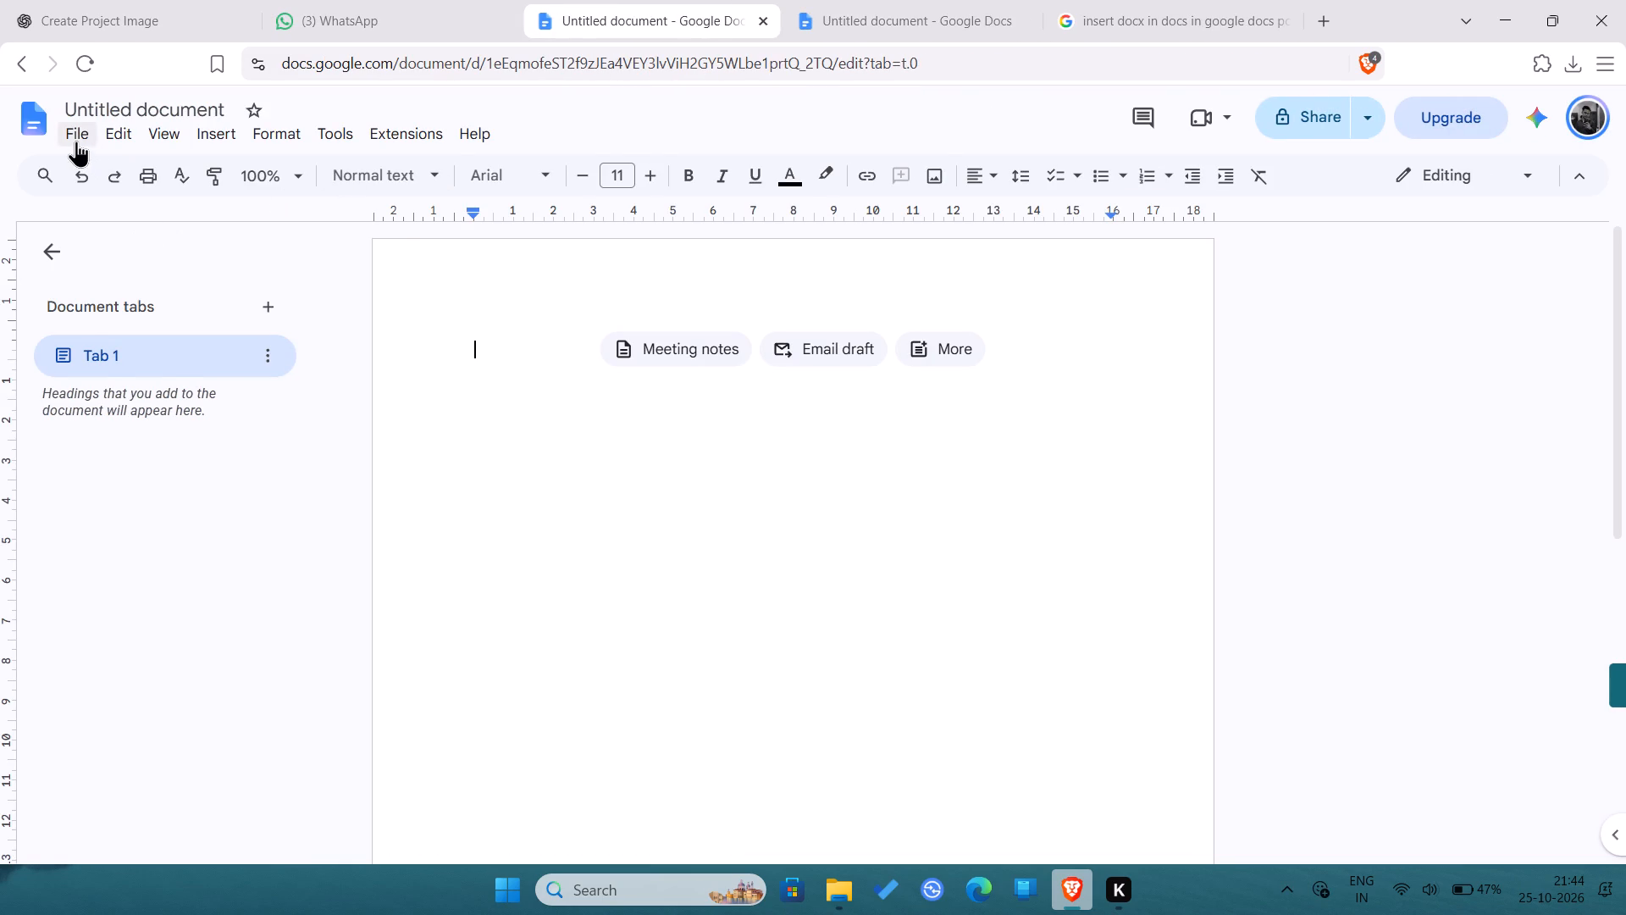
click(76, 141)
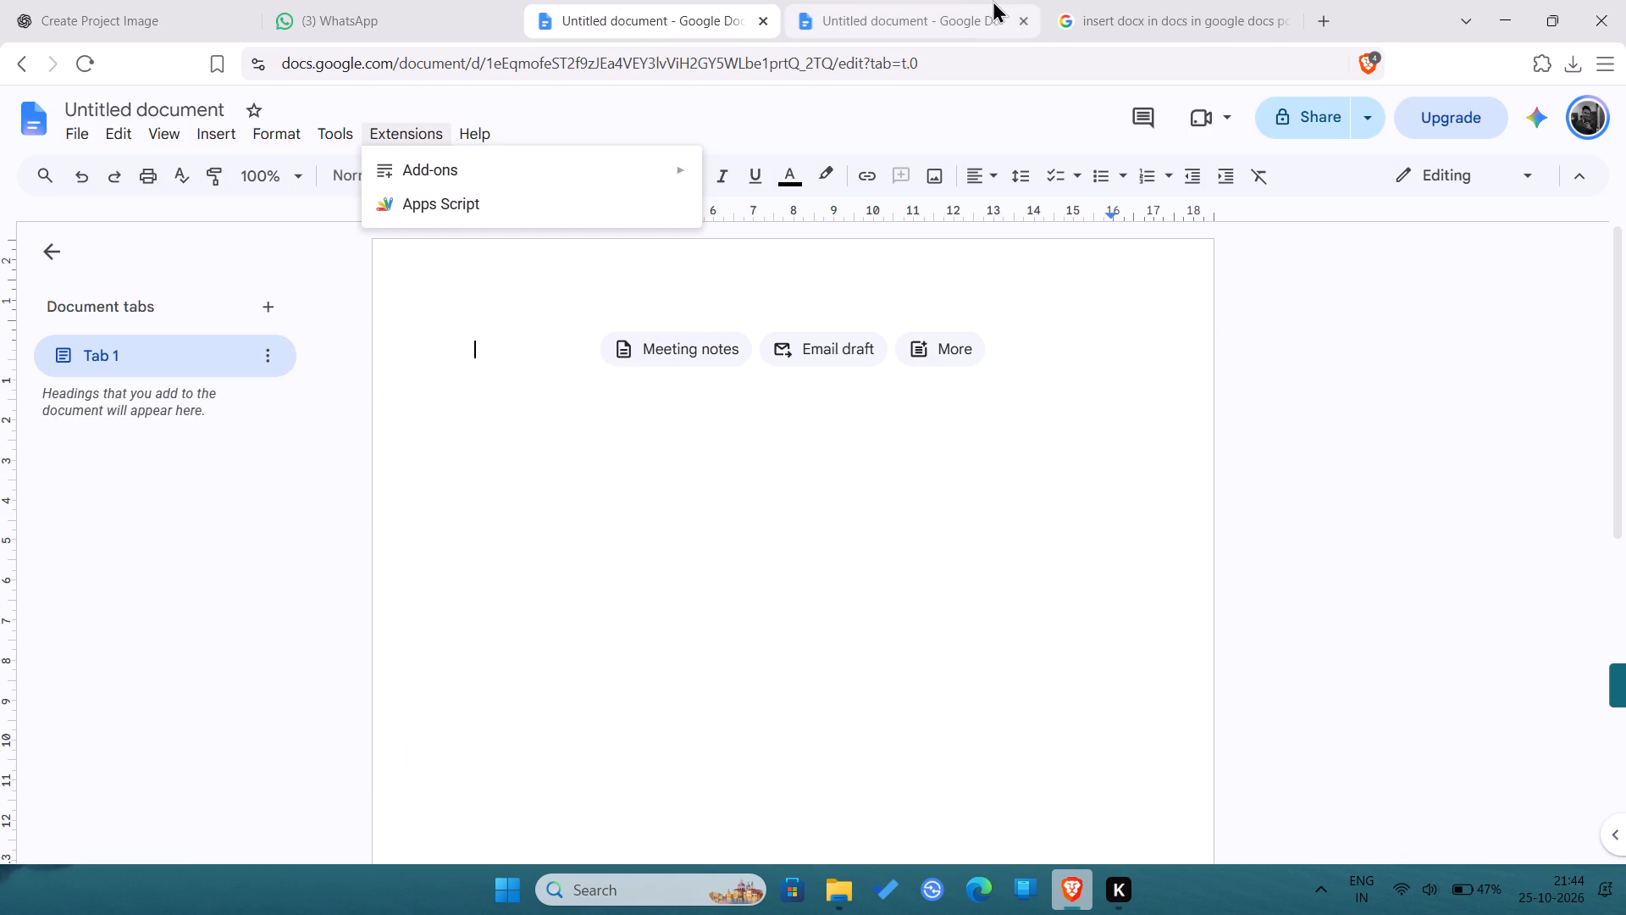
Examine the search results on inserting a docx in Google Docs and open the "Import Word .docx files with Google Docs File Picker" video.
click(1095, 0)
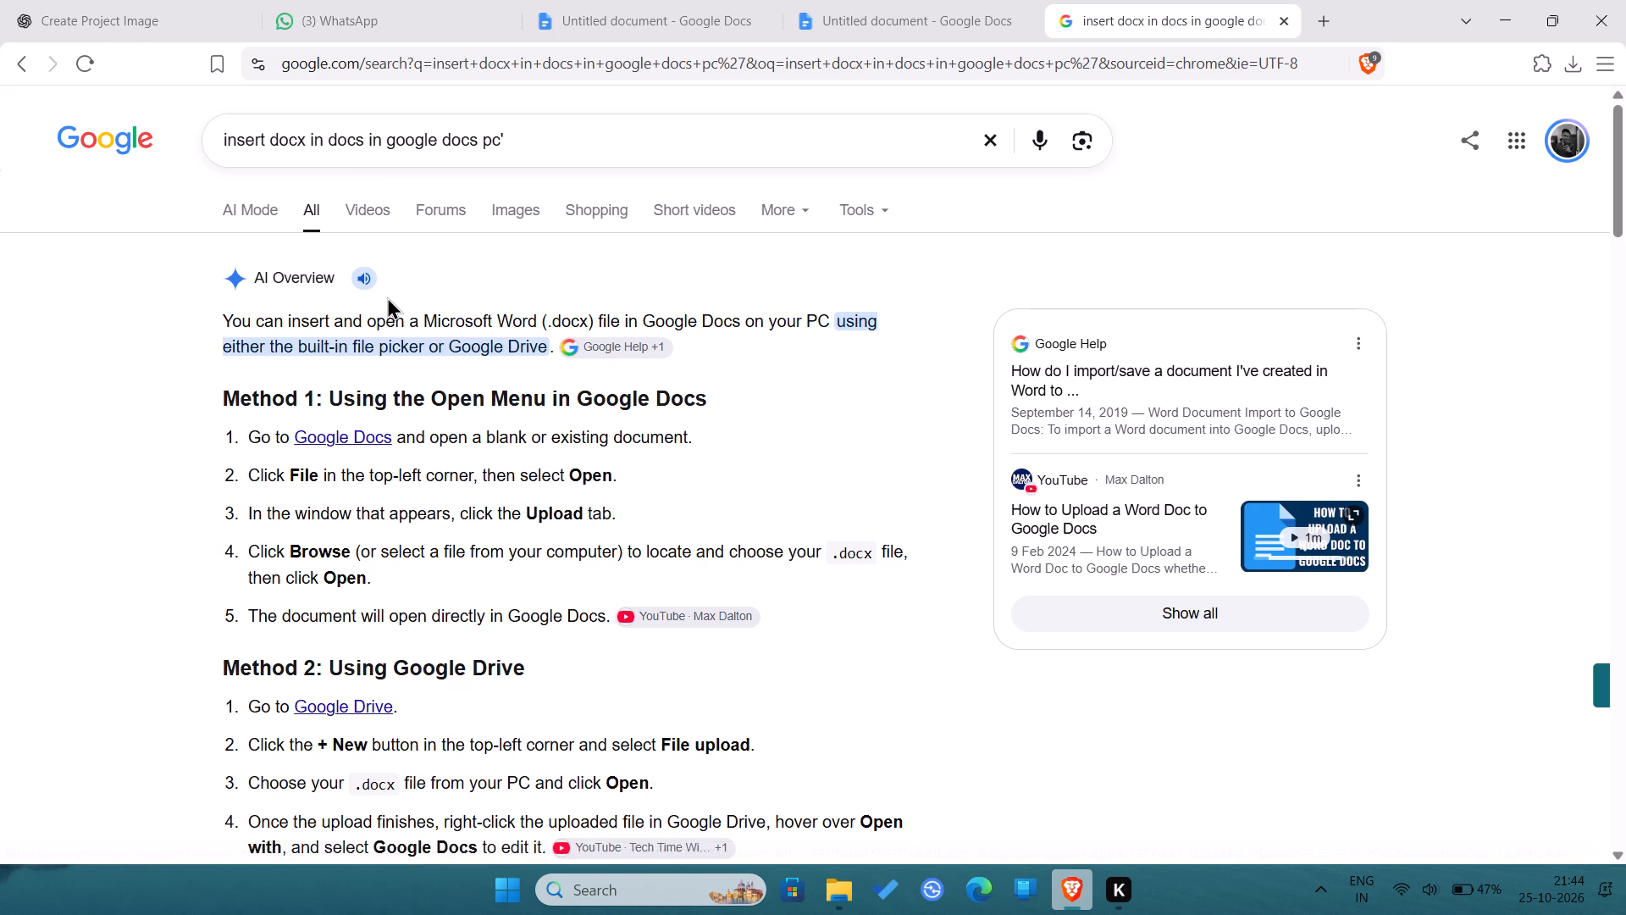
scroll(412, 328, down, 1)
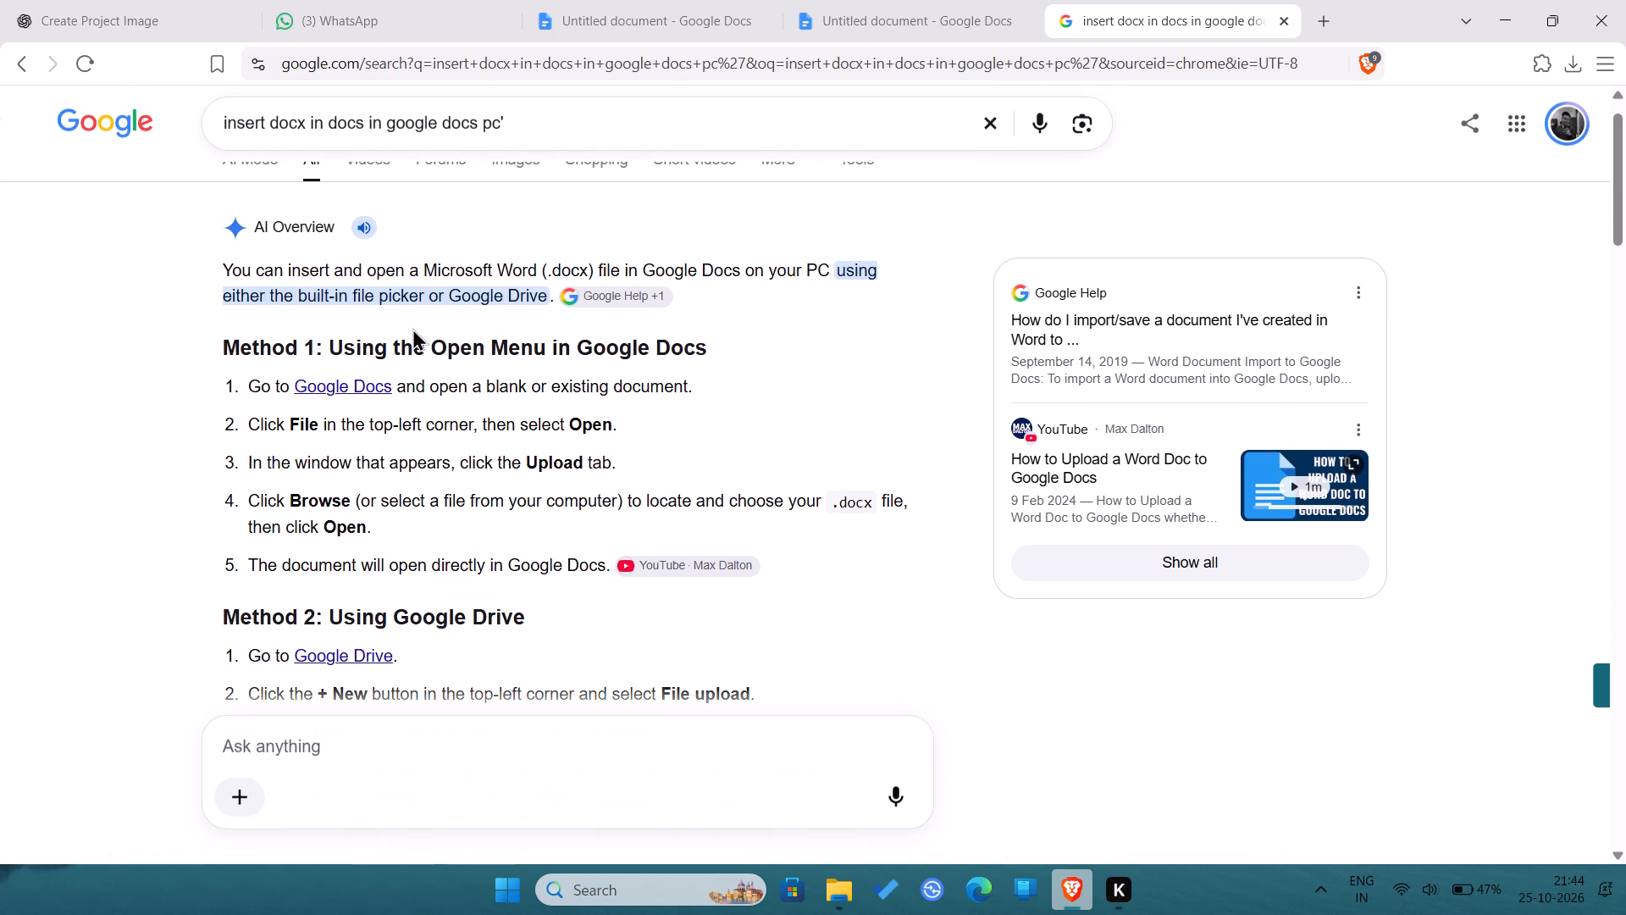
scroll(672, 474, down, 1)
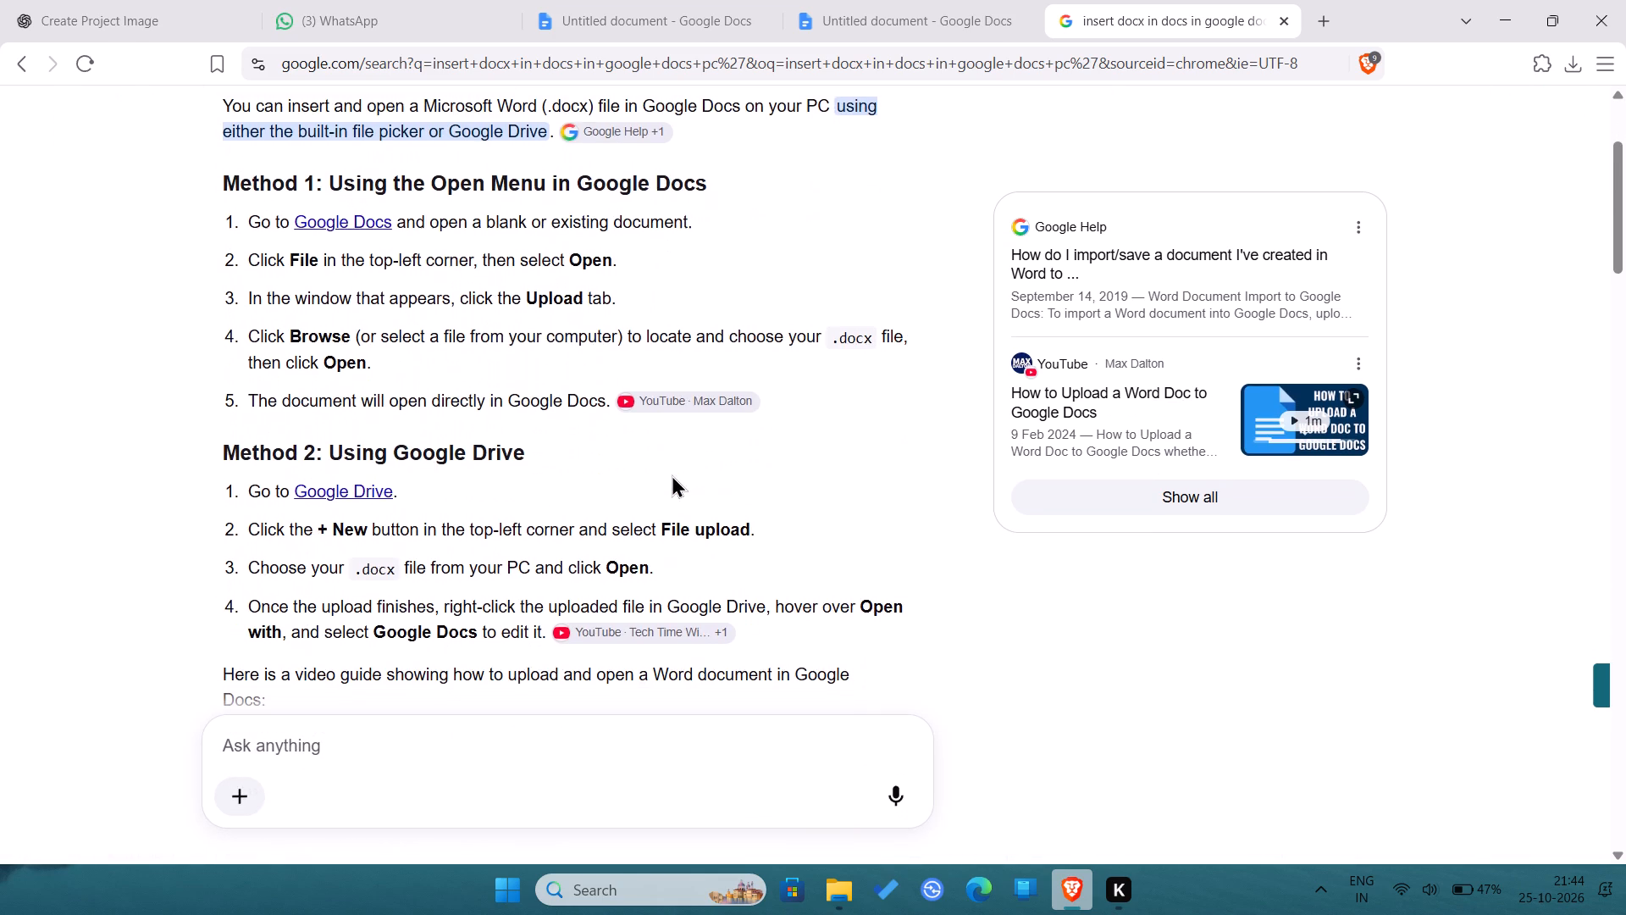
scroll(672, 474, down, 1)
scroll(666, 401, down, 3)
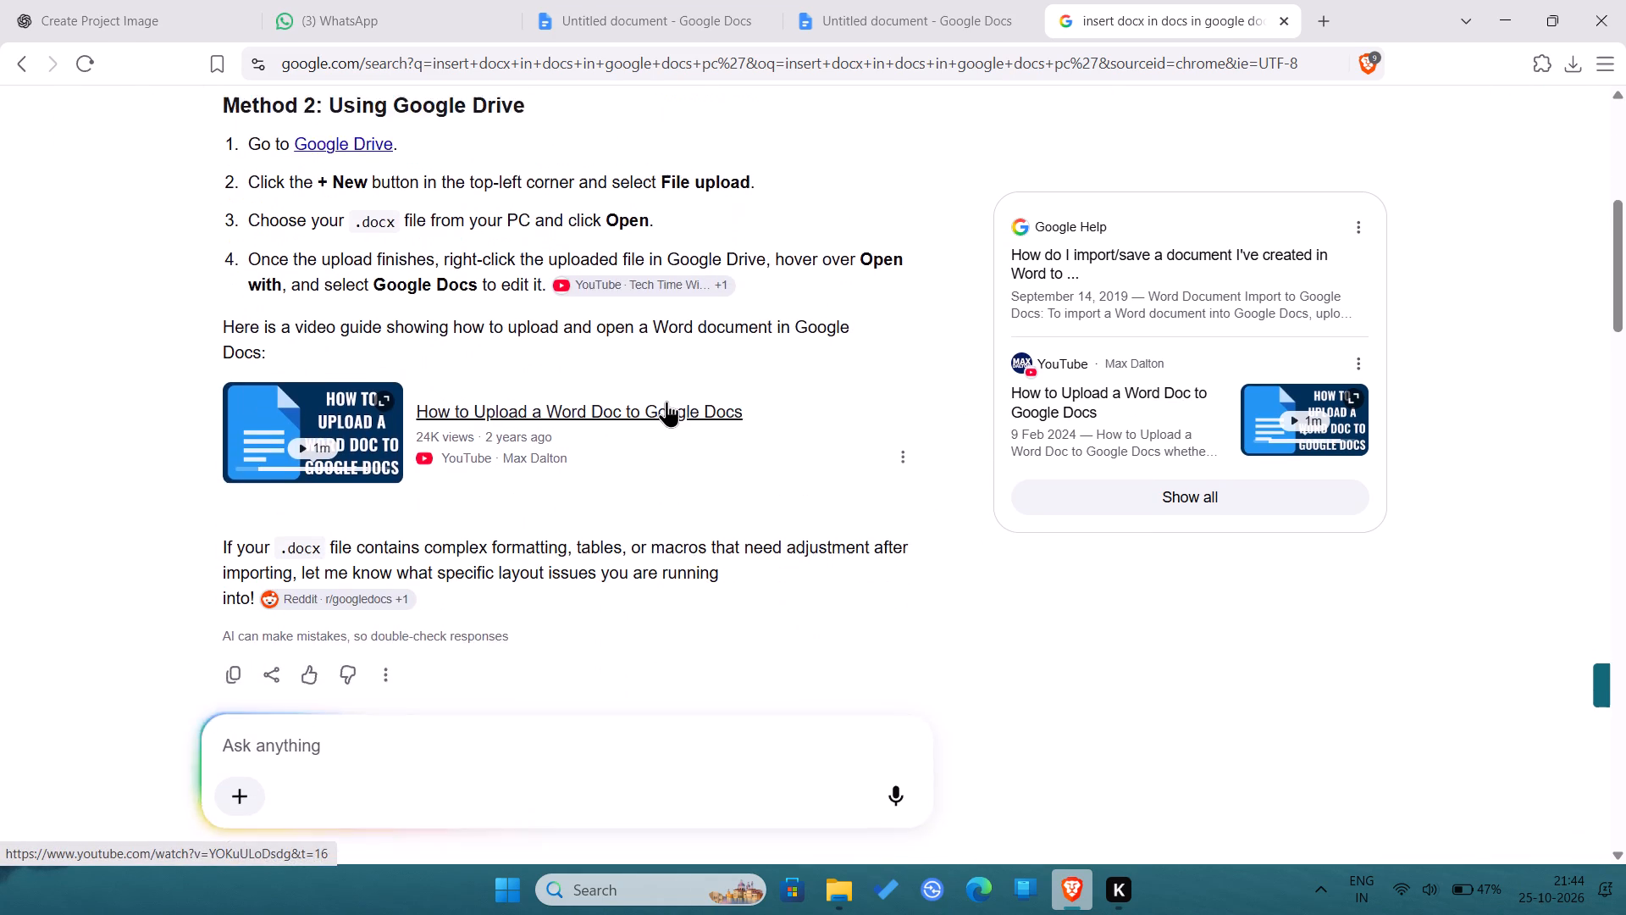
scroll(666, 401, down, 3)
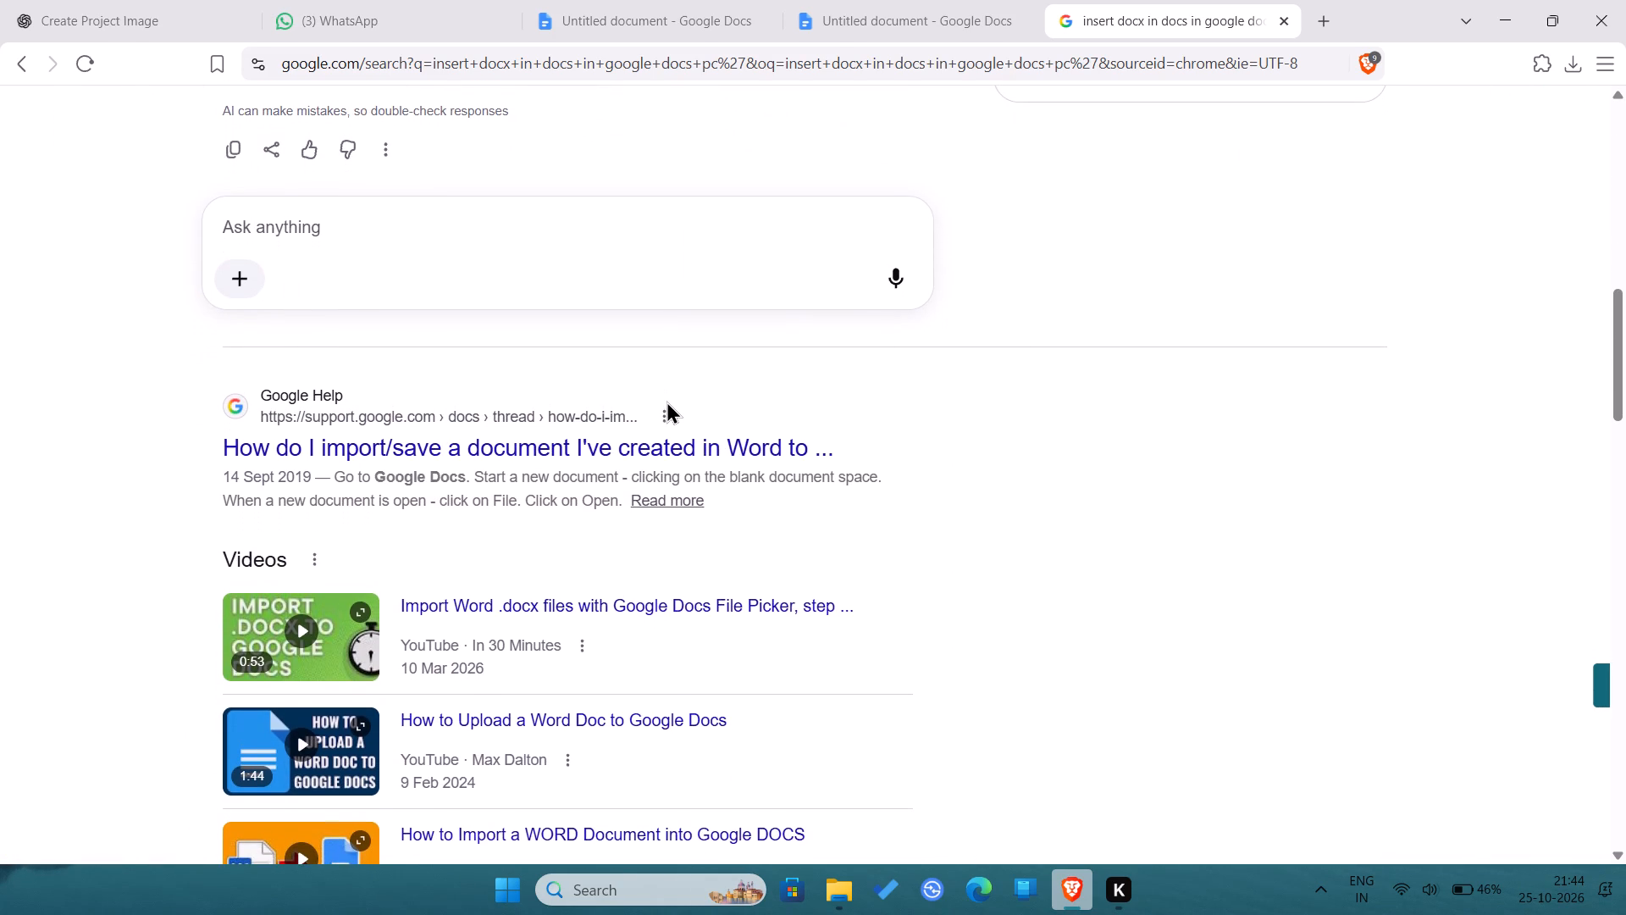
scroll(666, 401, down, 5)
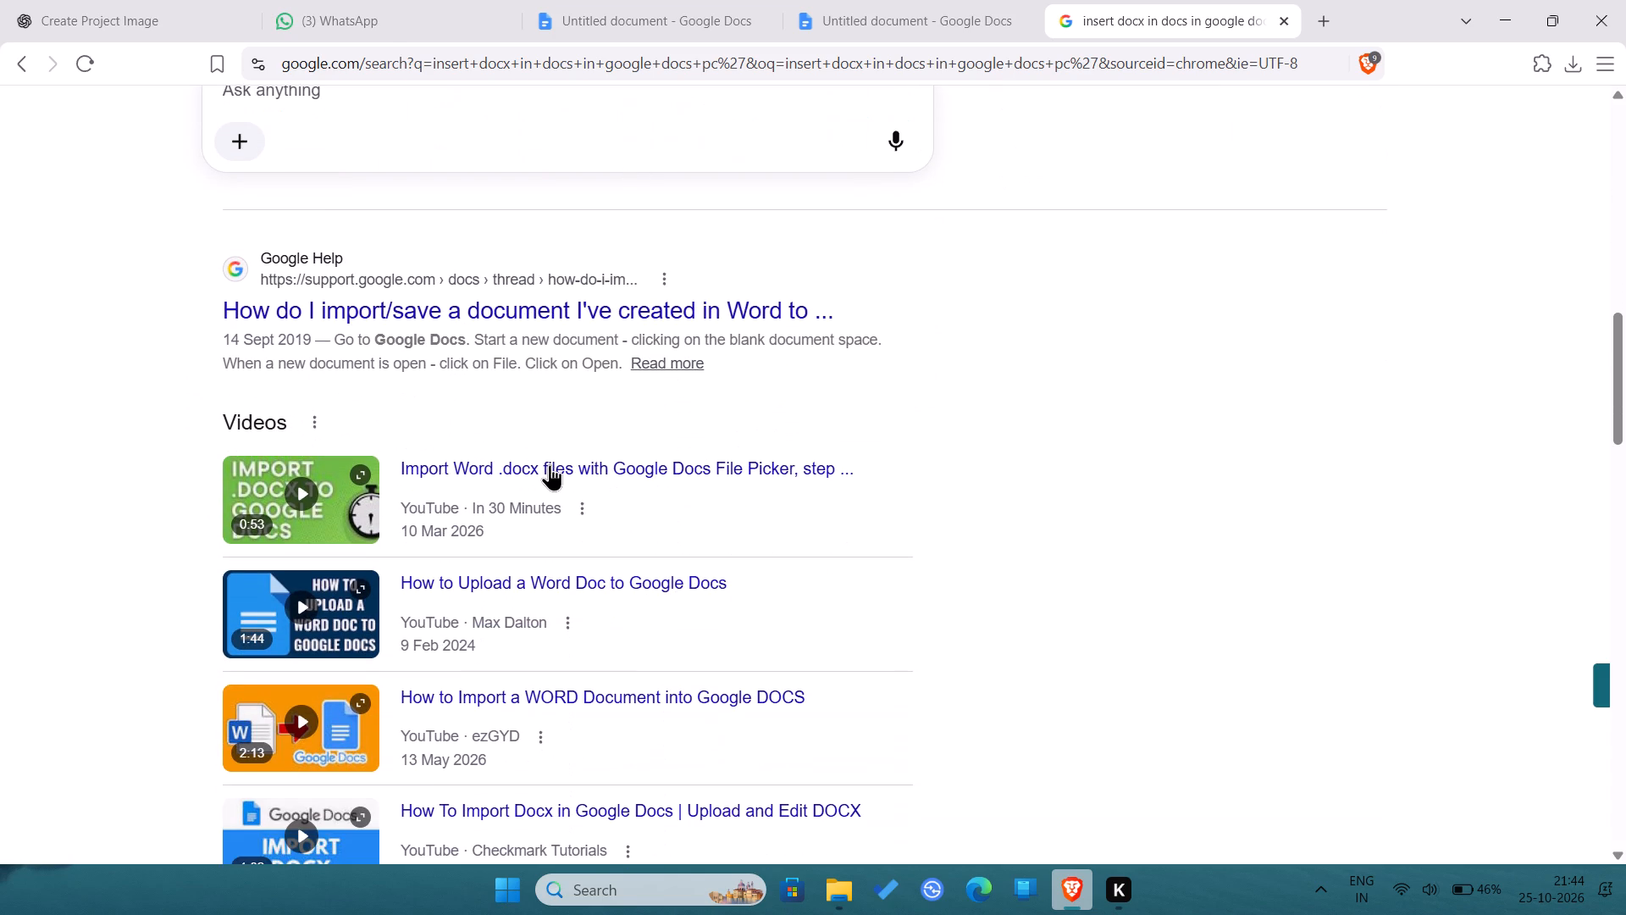
click(550, 461)
Switch to the second untitled document and open the catalogue for getting add-ons.
click(894, 0)
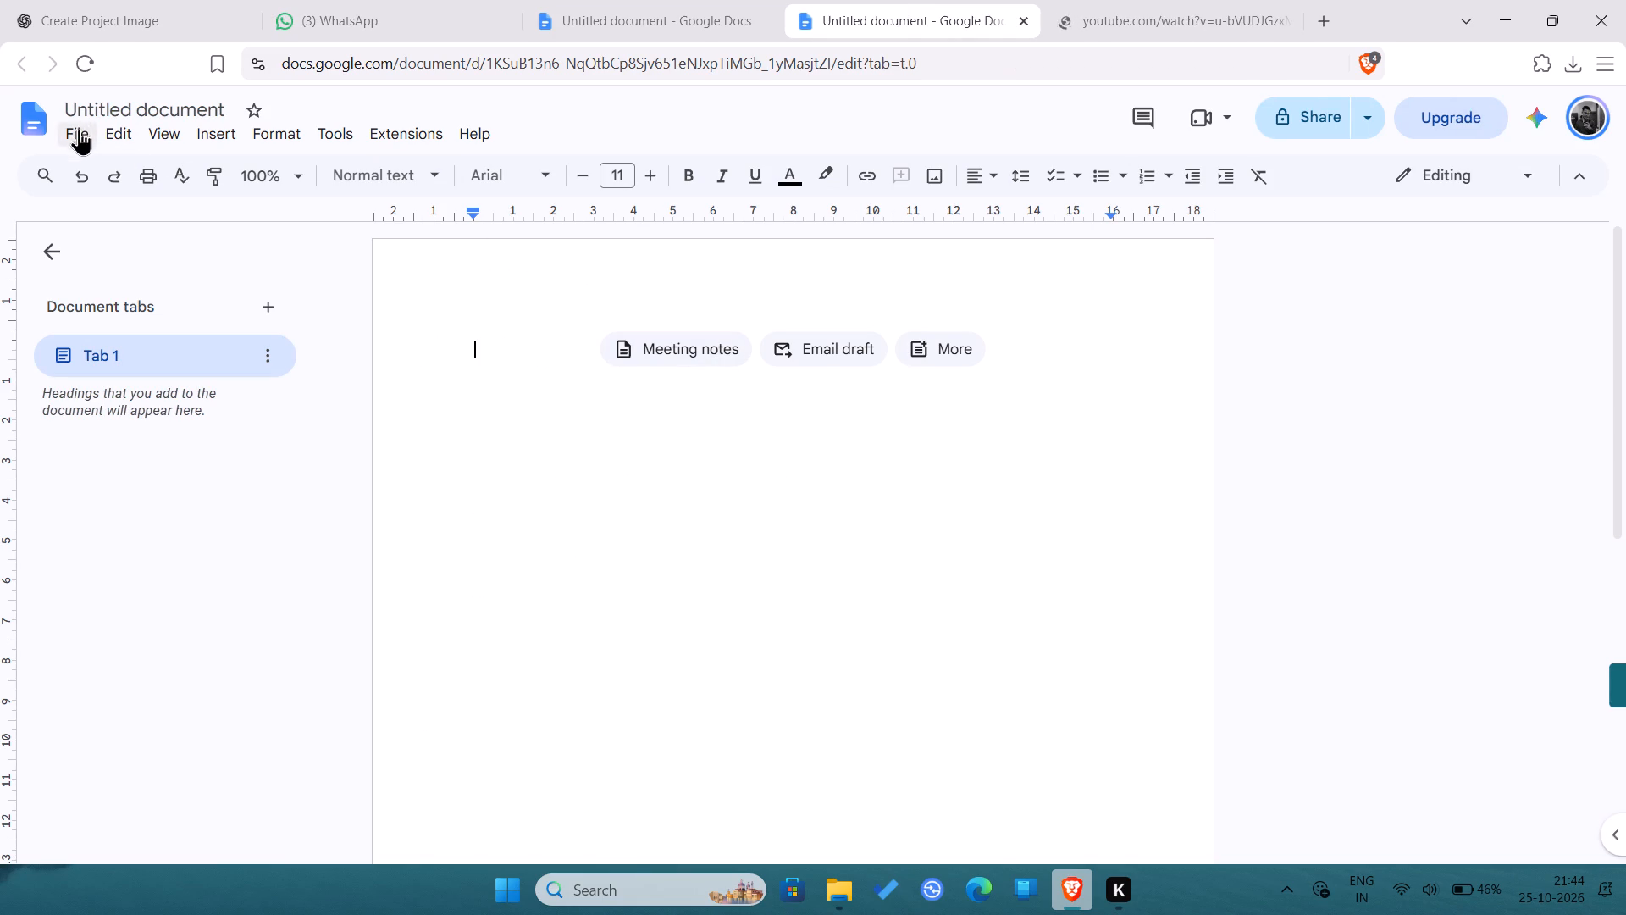
click(118, 142)
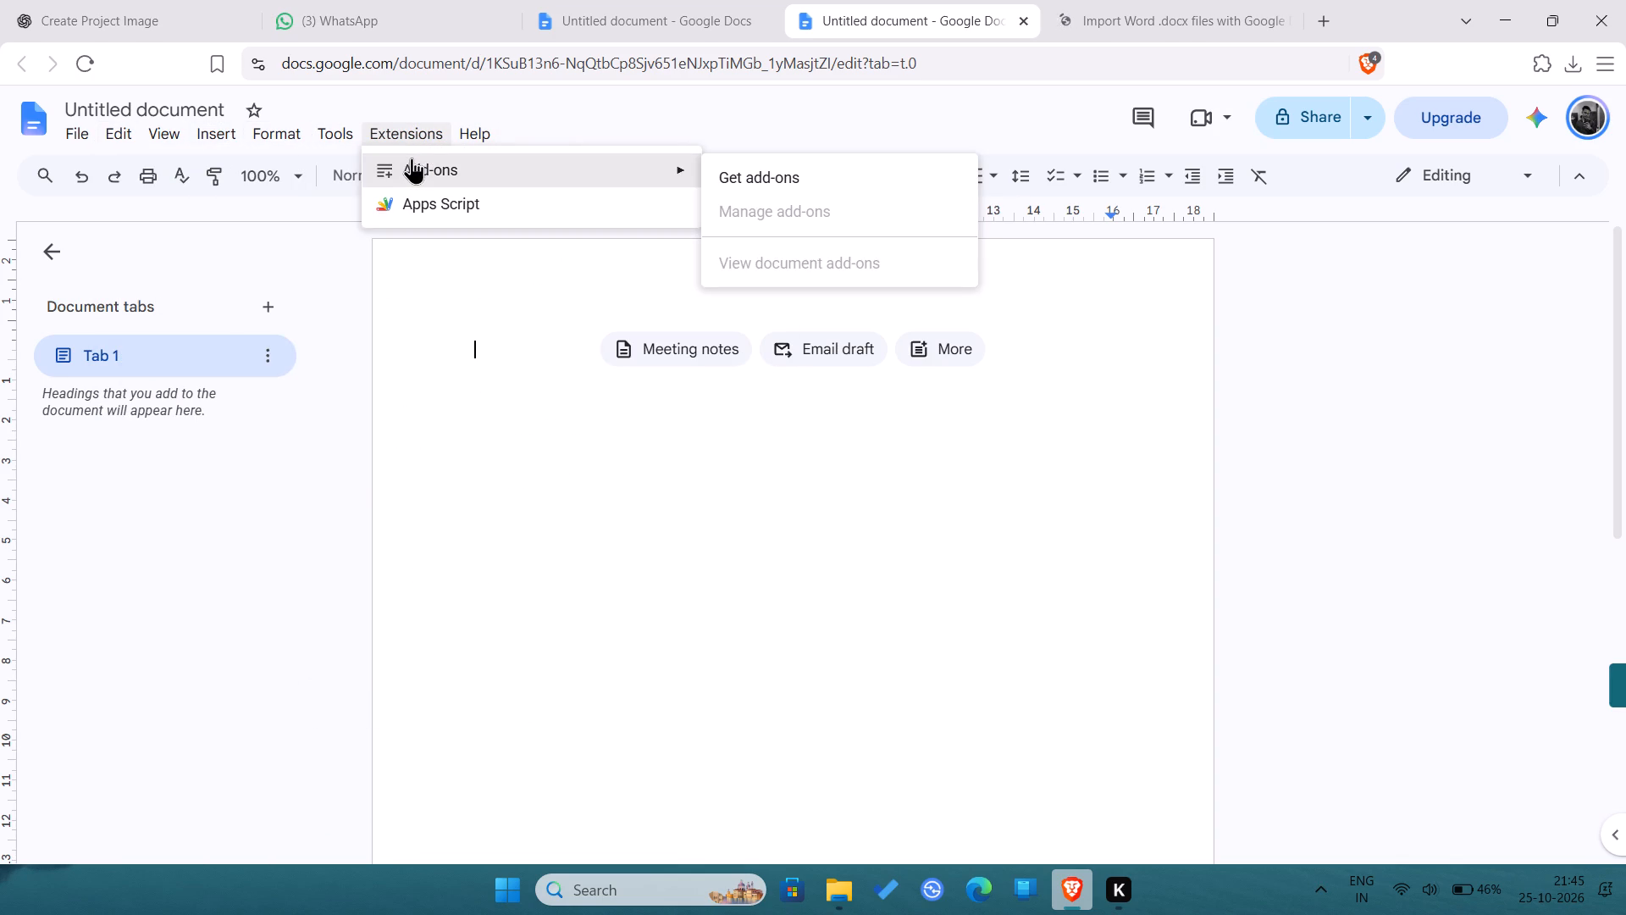
click(748, 175)
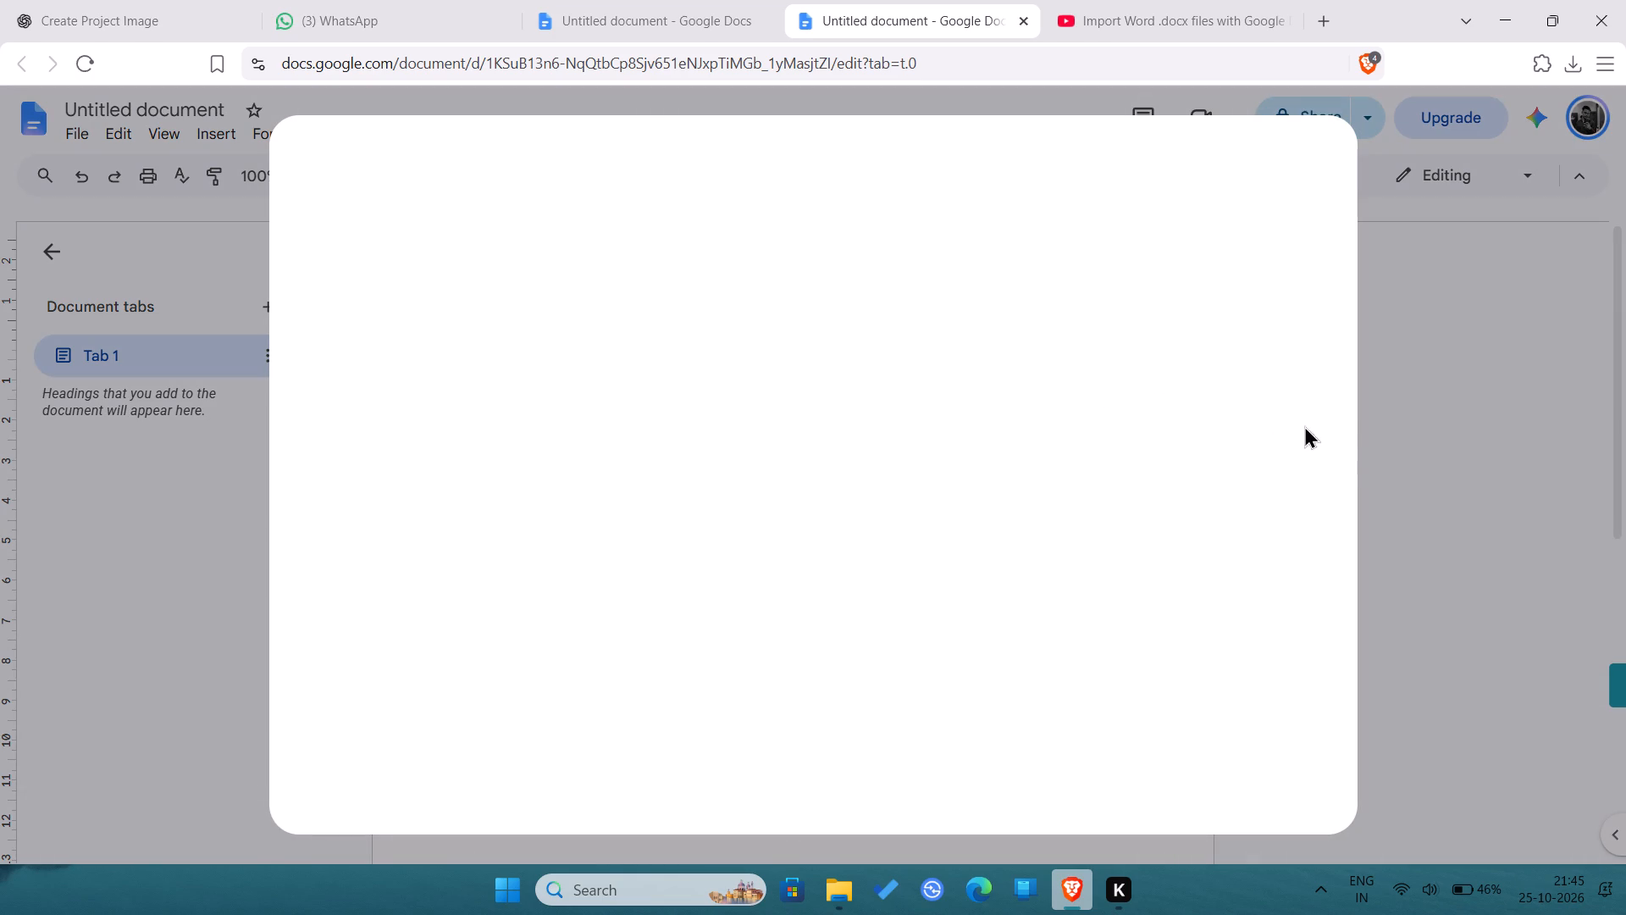
Examine the opening part of the YouTube video on importing Word .docx files, covering the file picker and upload option.
click(1259, 0)
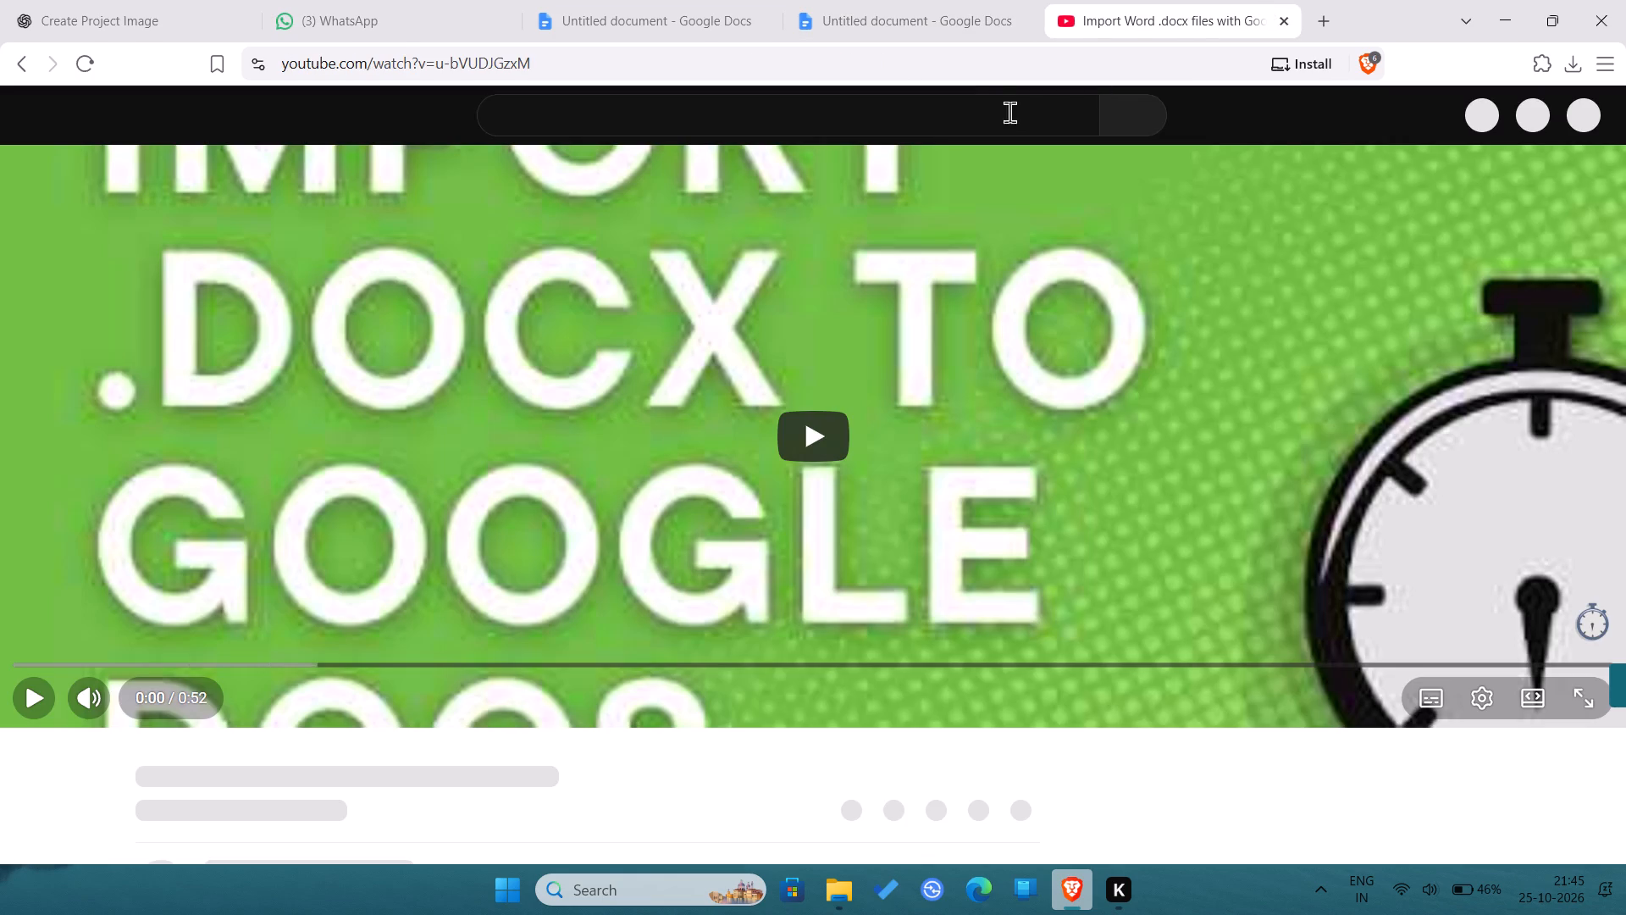
click(912, 286)
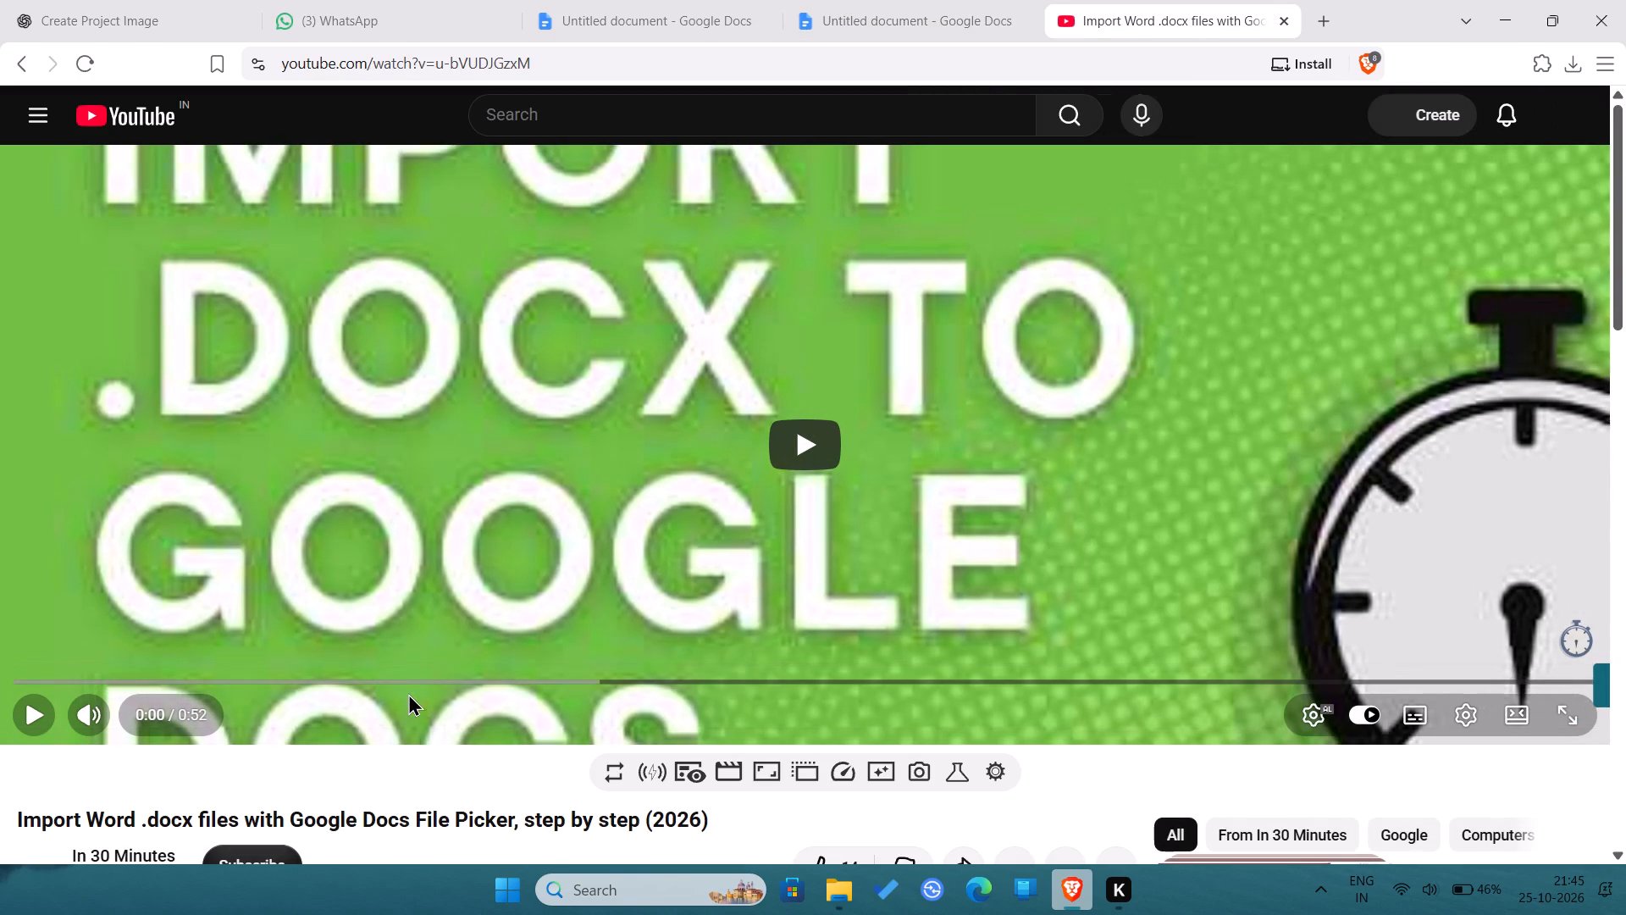
click(408, 683)
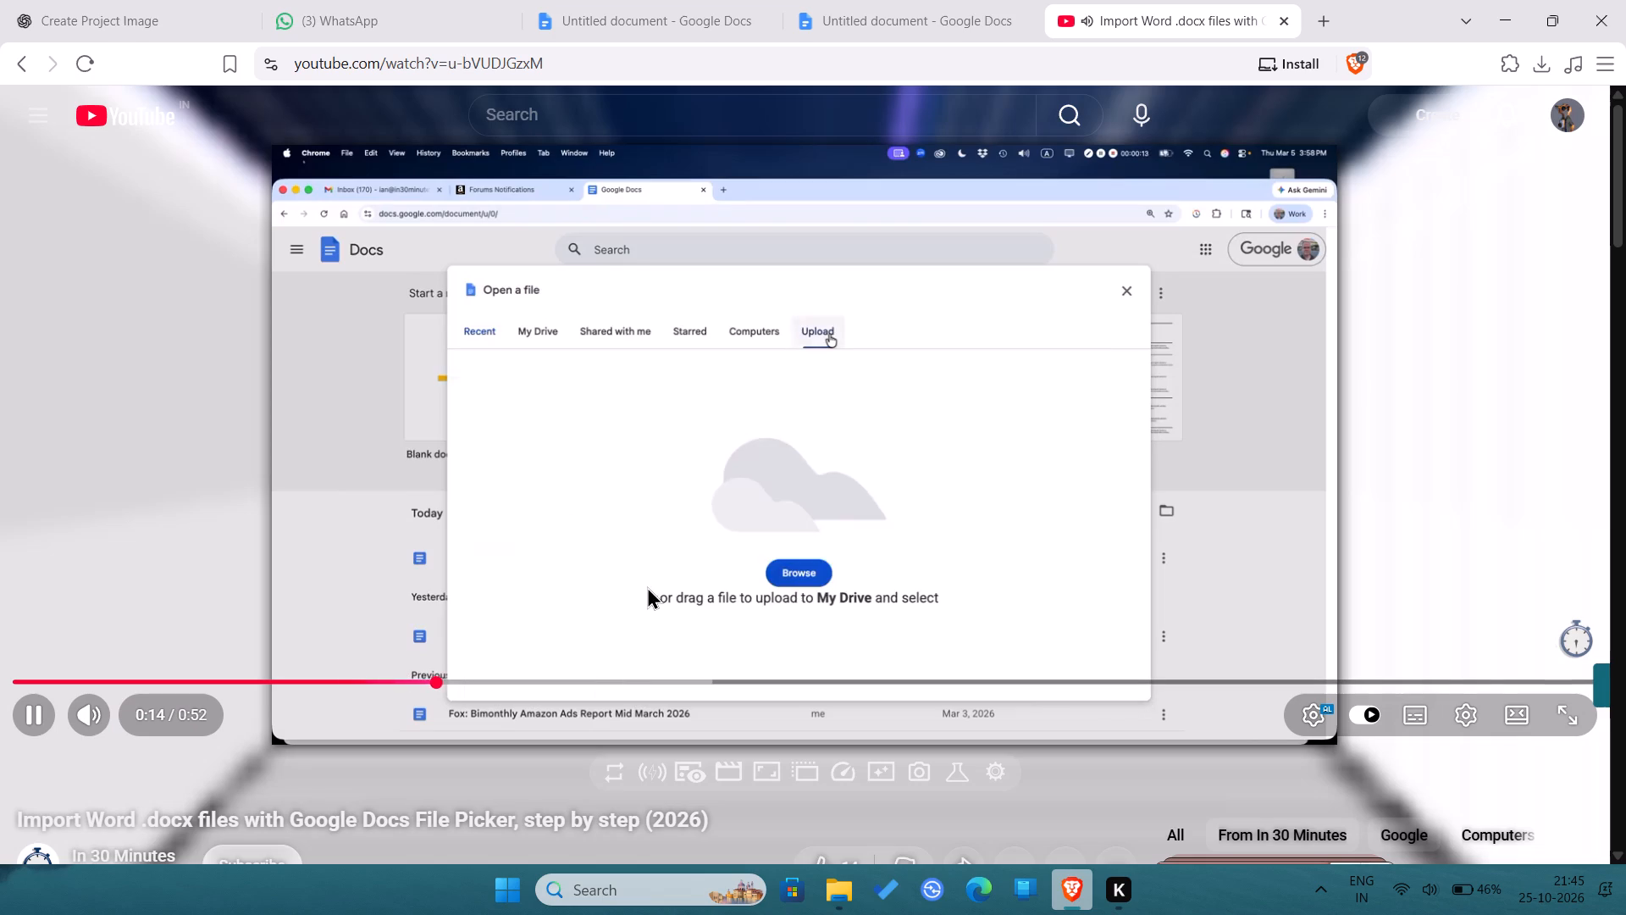
click(271, 685)
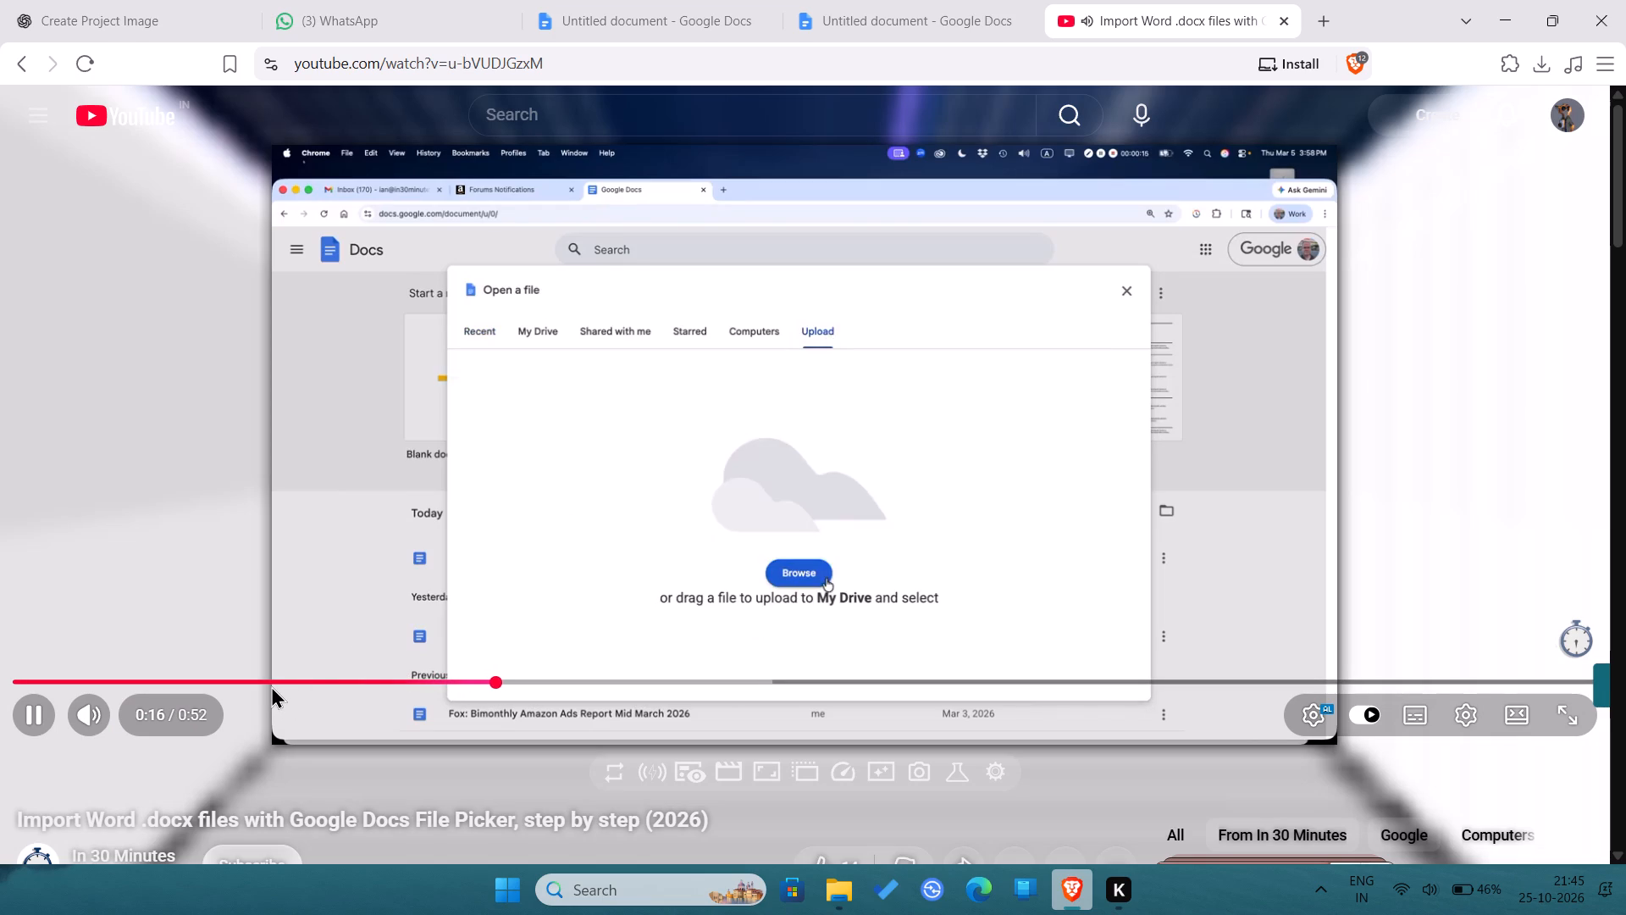
click(268, 682)
click(406, 475)
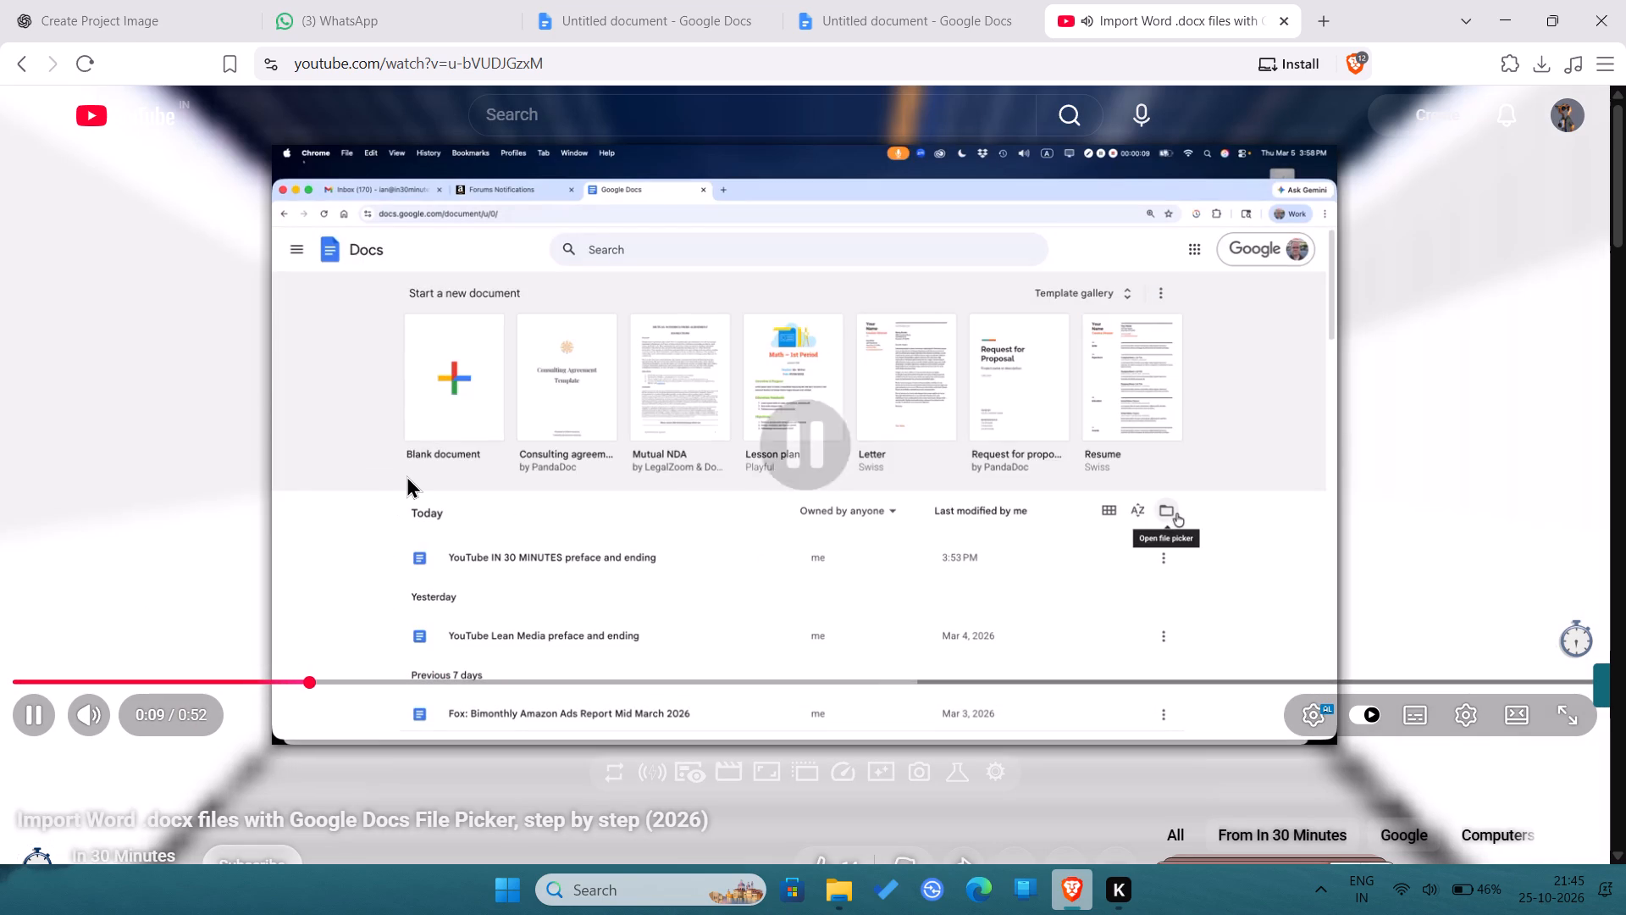
Go from the first untitled document to the Google Docs home page and close the second untitled document.
click(677, 0)
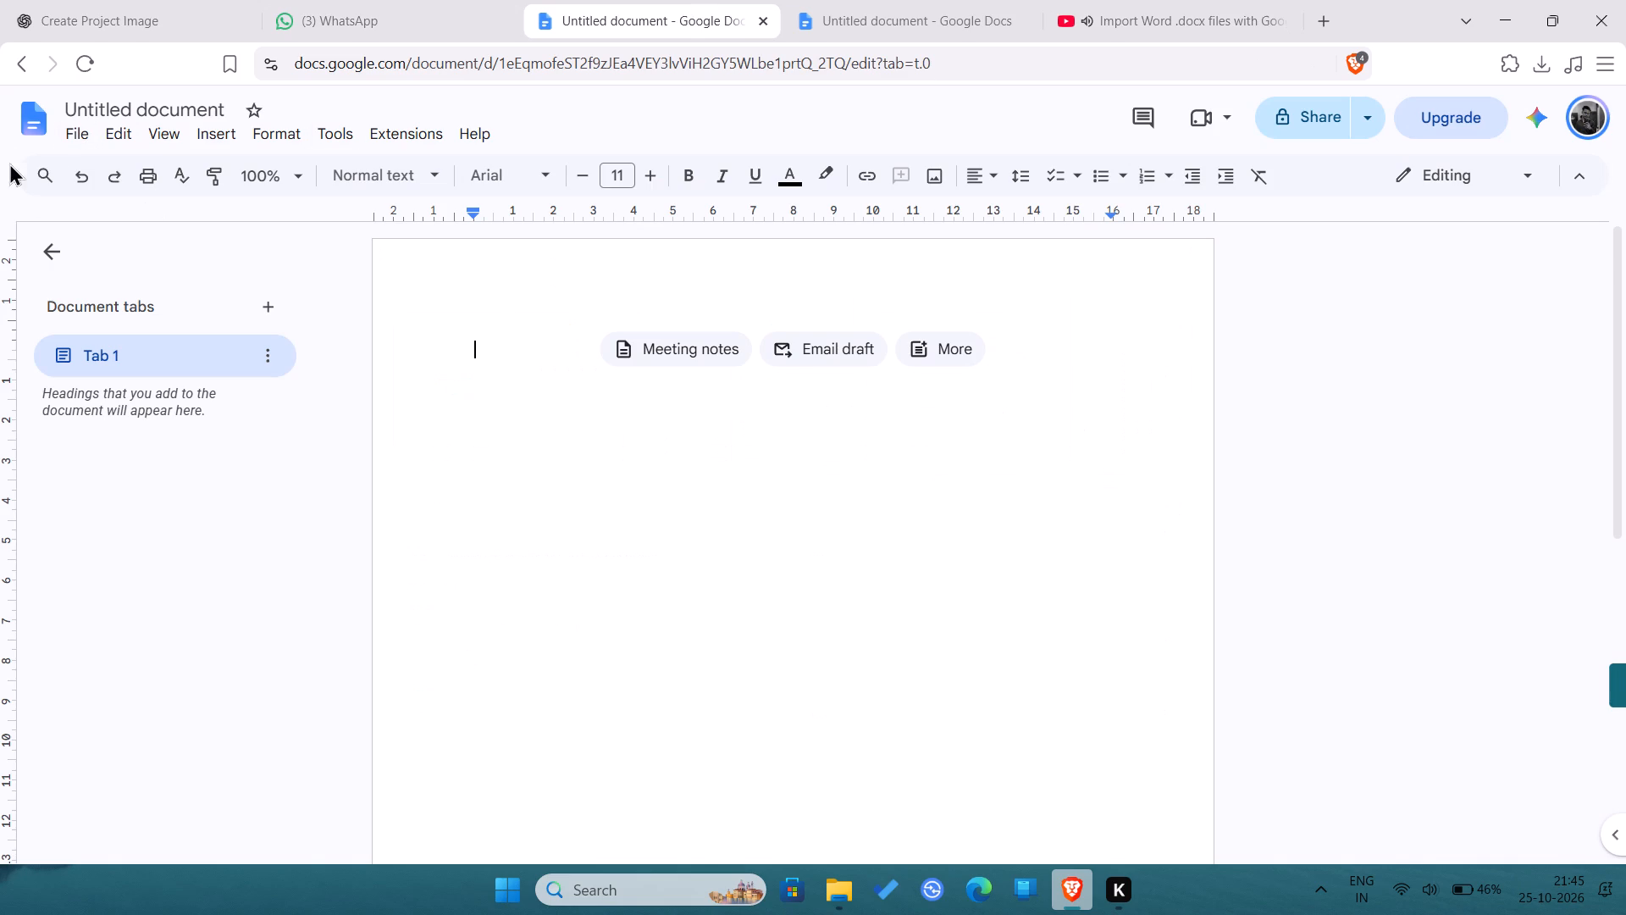
click(22, 125)
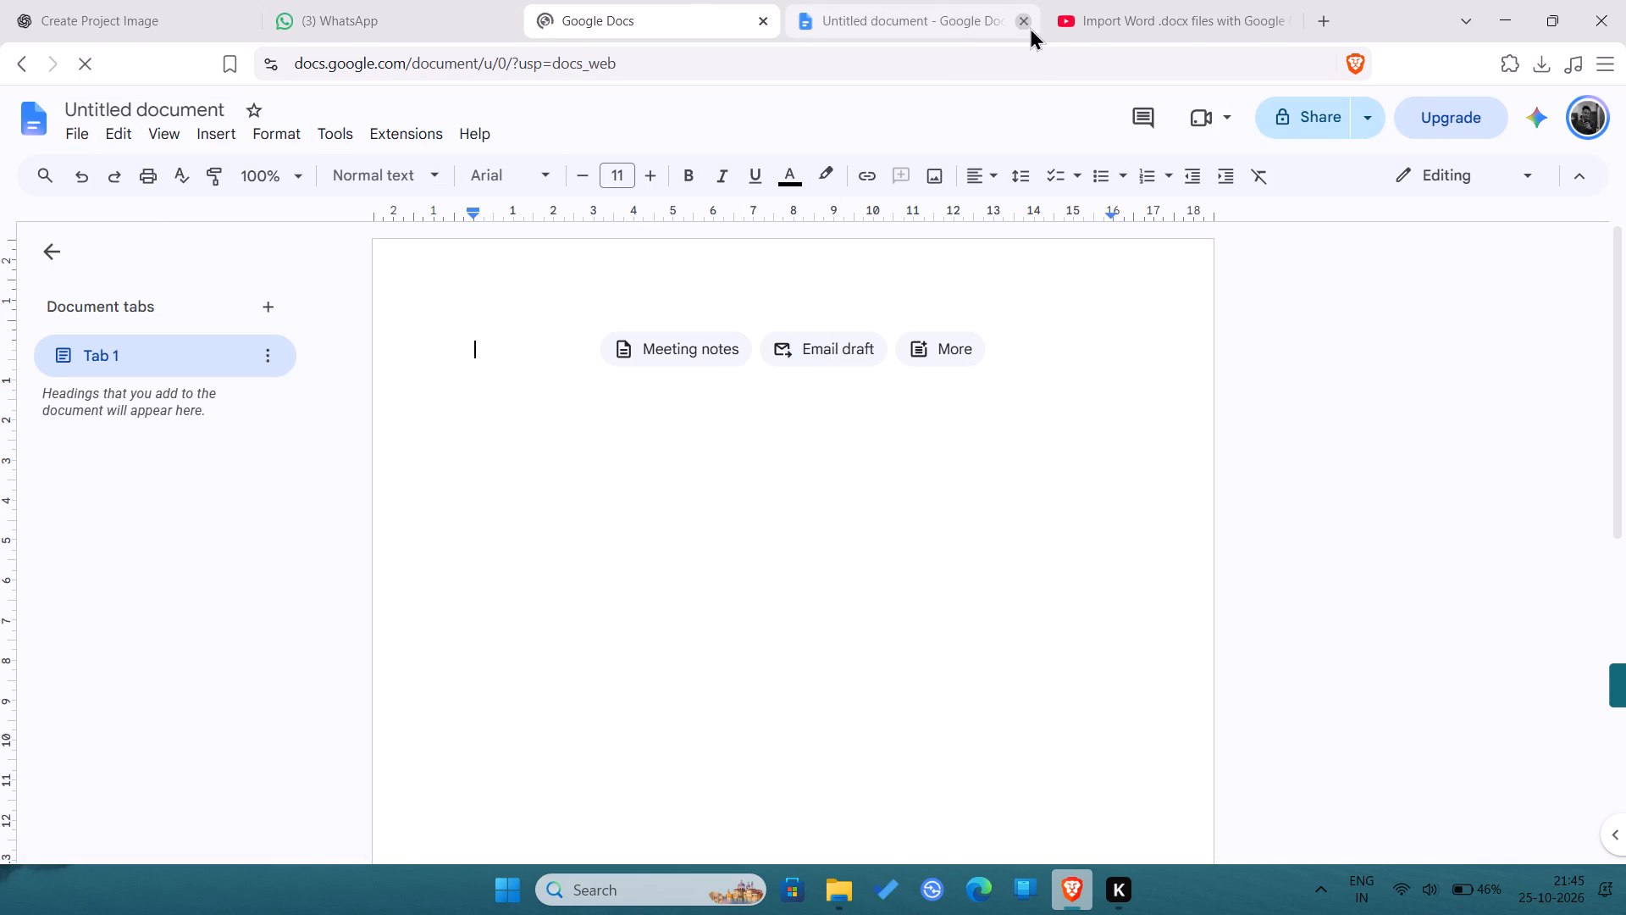
click(1030, 27)
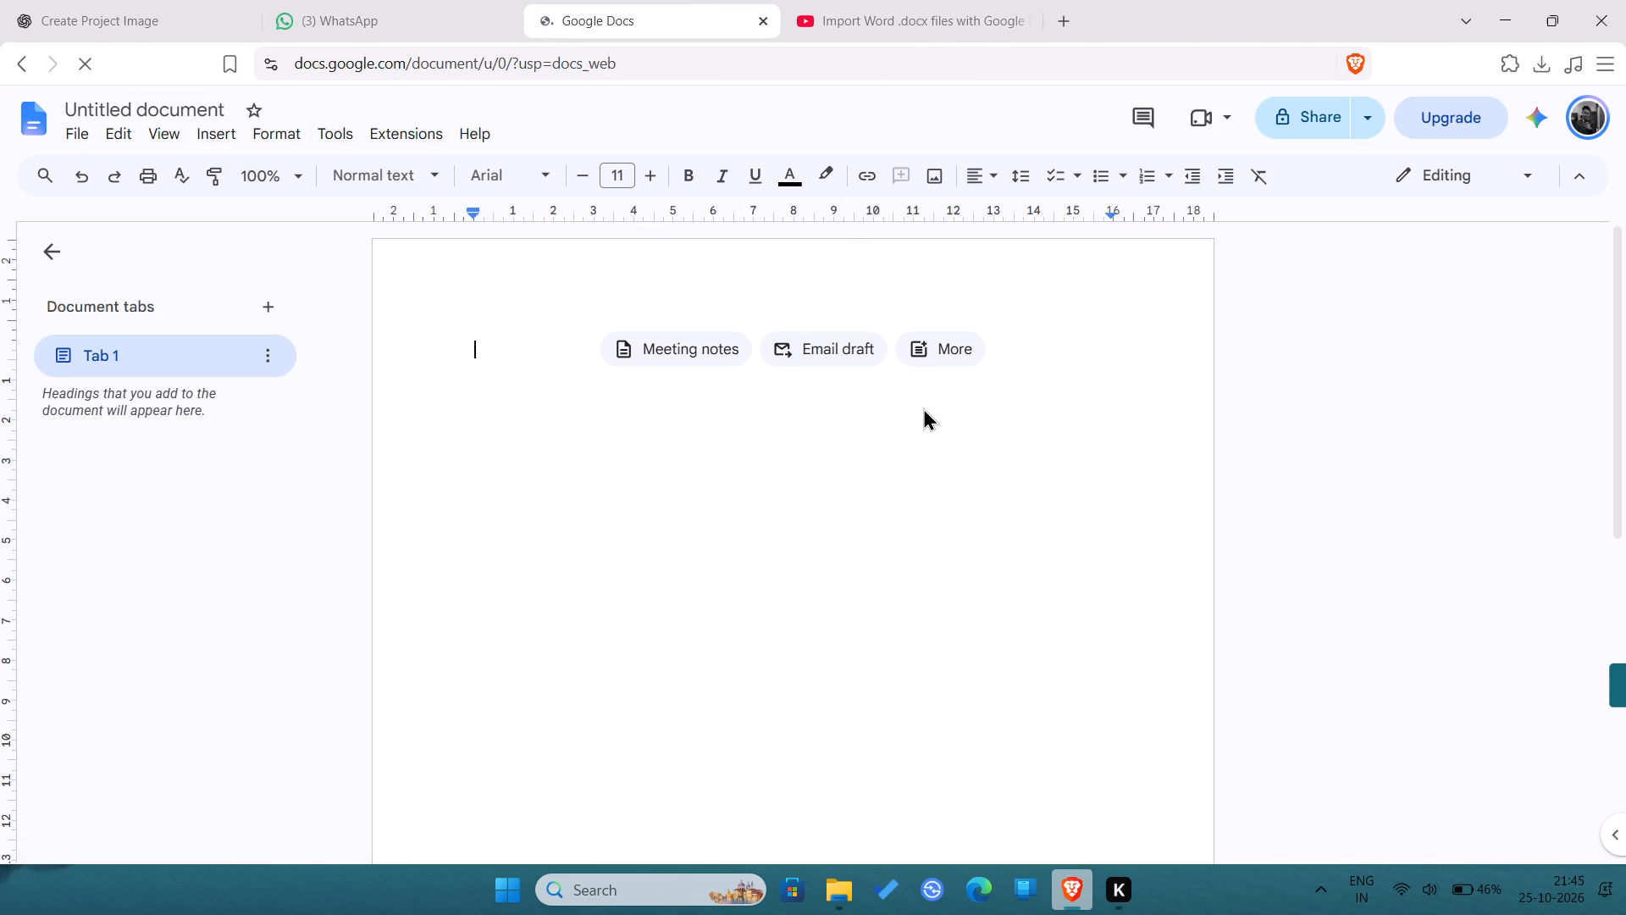
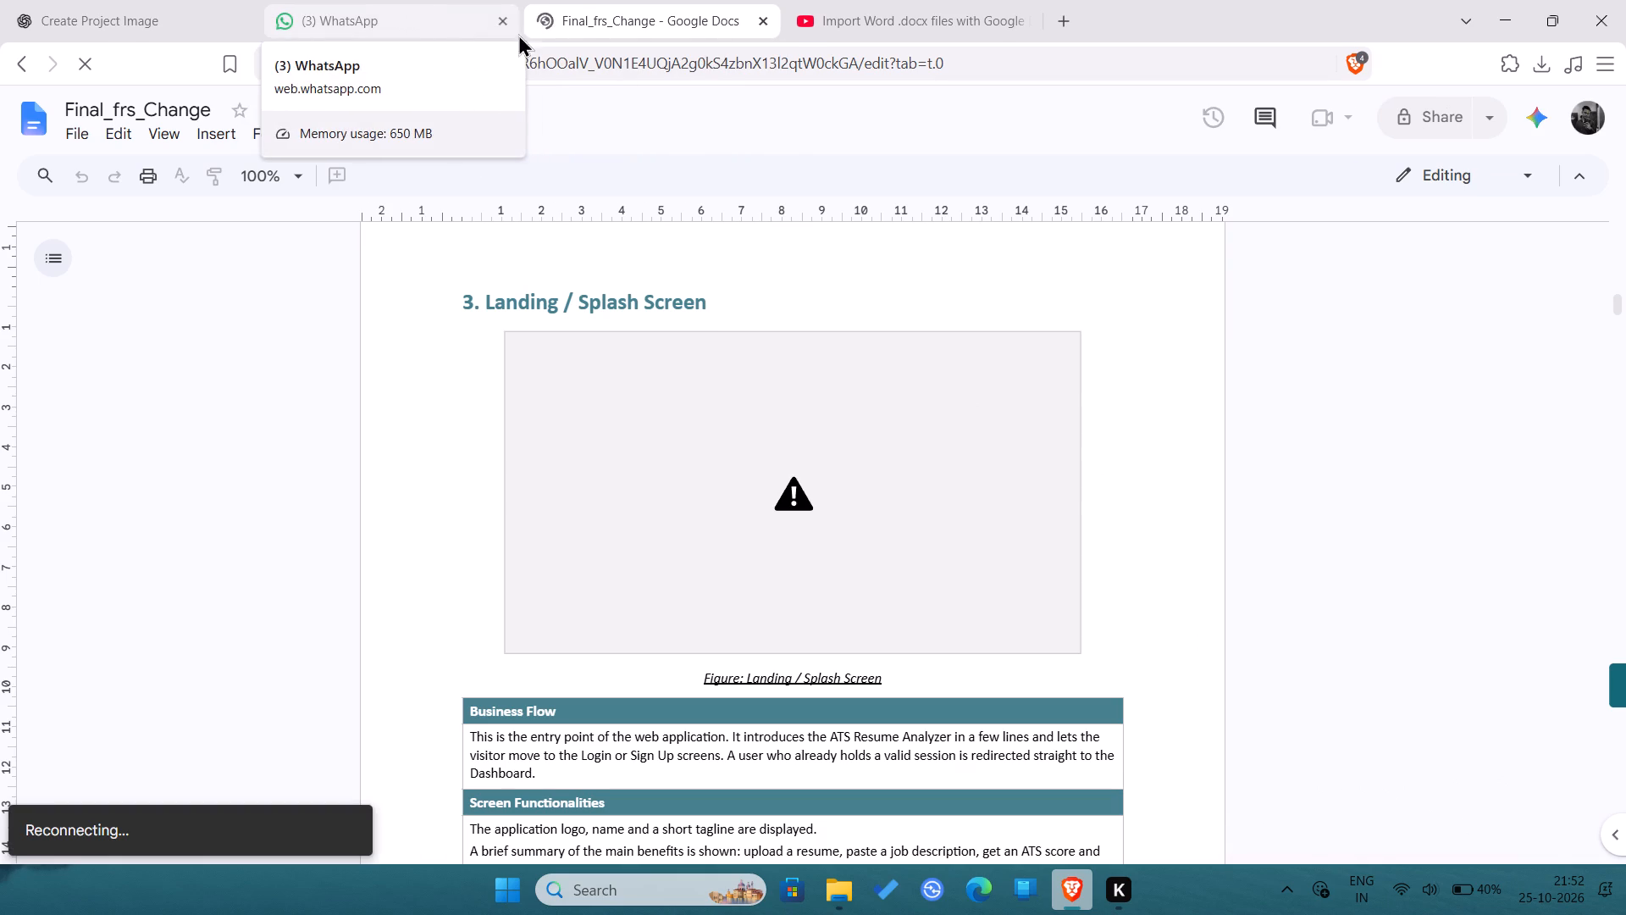
Examine the screen sections and figures of the Final_frs_Change document from Landing / Splash Screen through 7.2 My Resumes.
scroll(851, 536, down, 3)
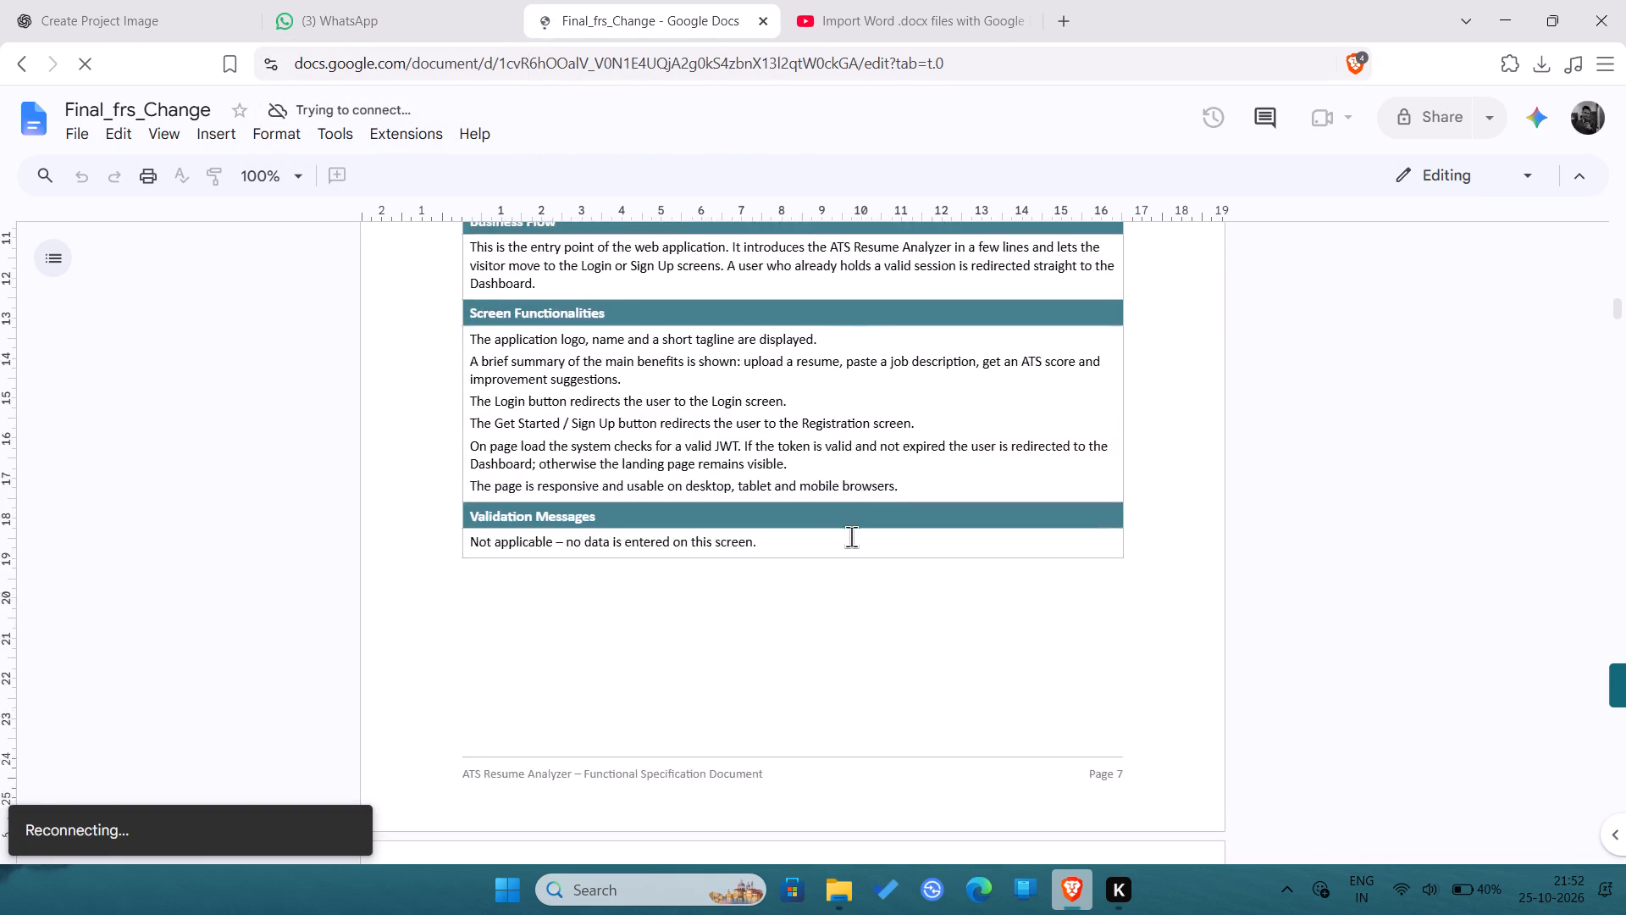
scroll(851, 536, down, 12)
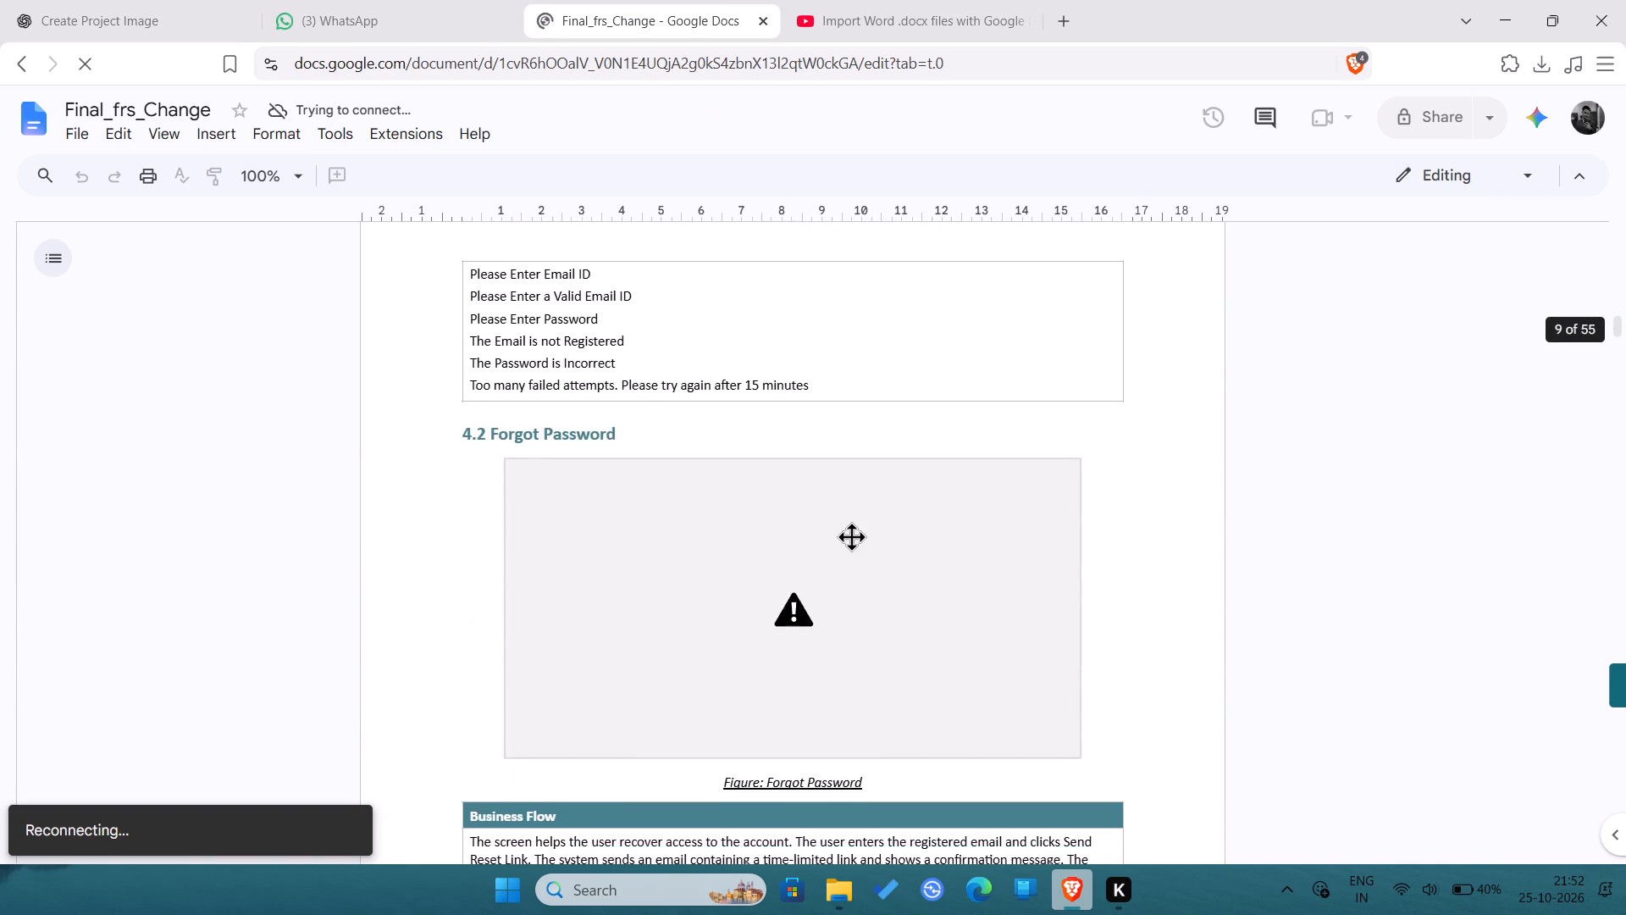
scroll(851, 536, down, 10)
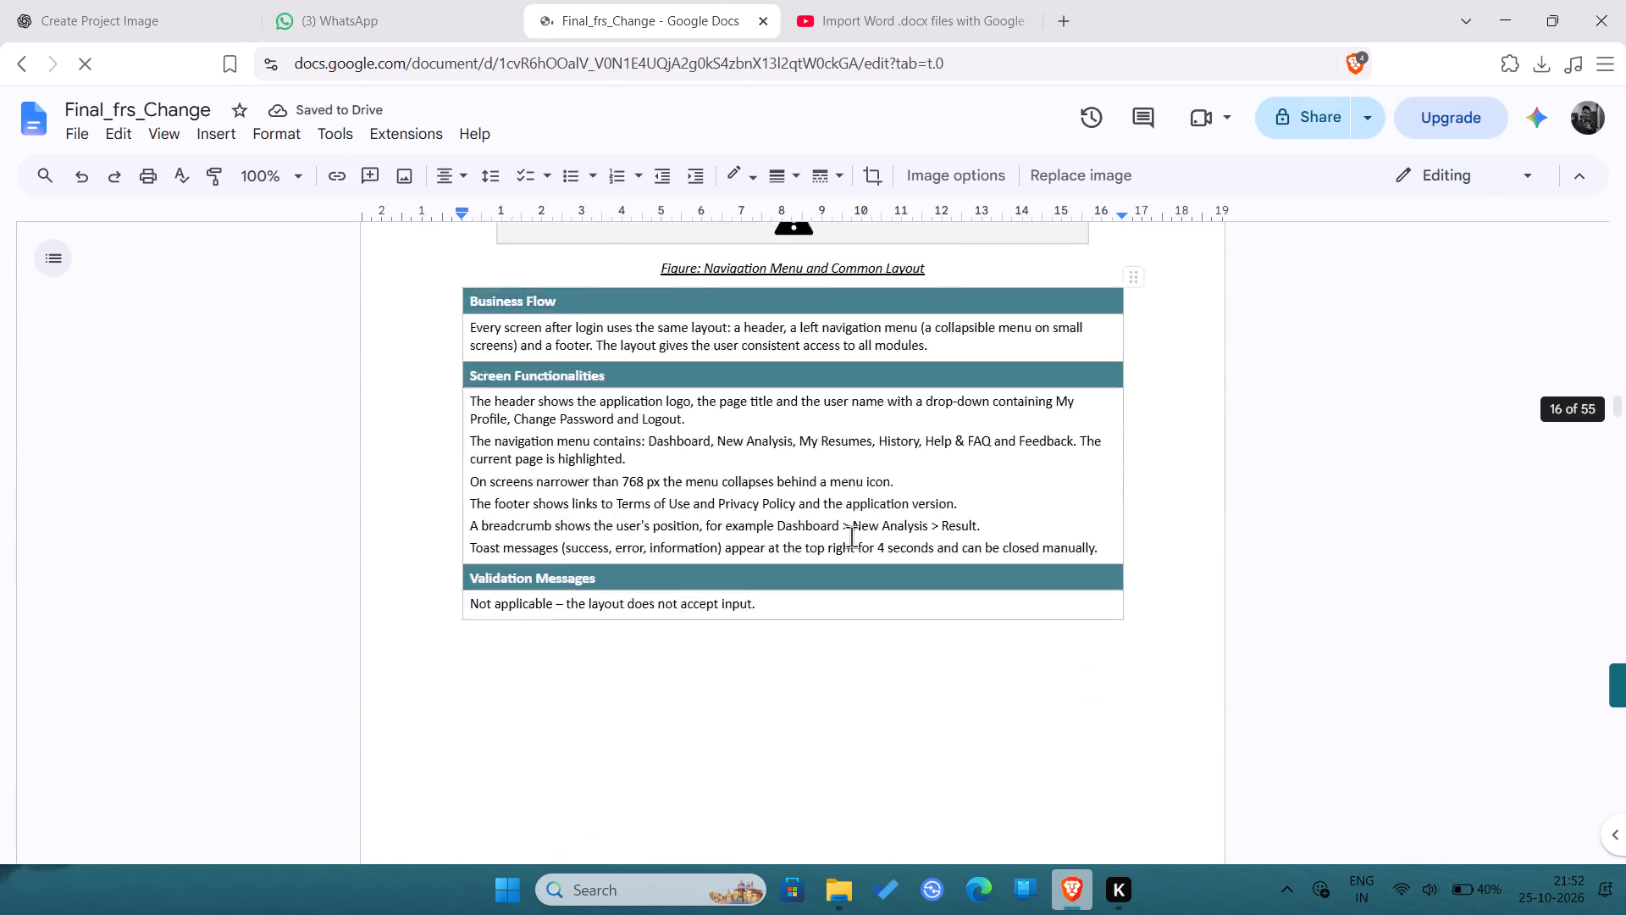
scroll(851, 536, down, 3)
Open a new browser tab.
click(841, 0)
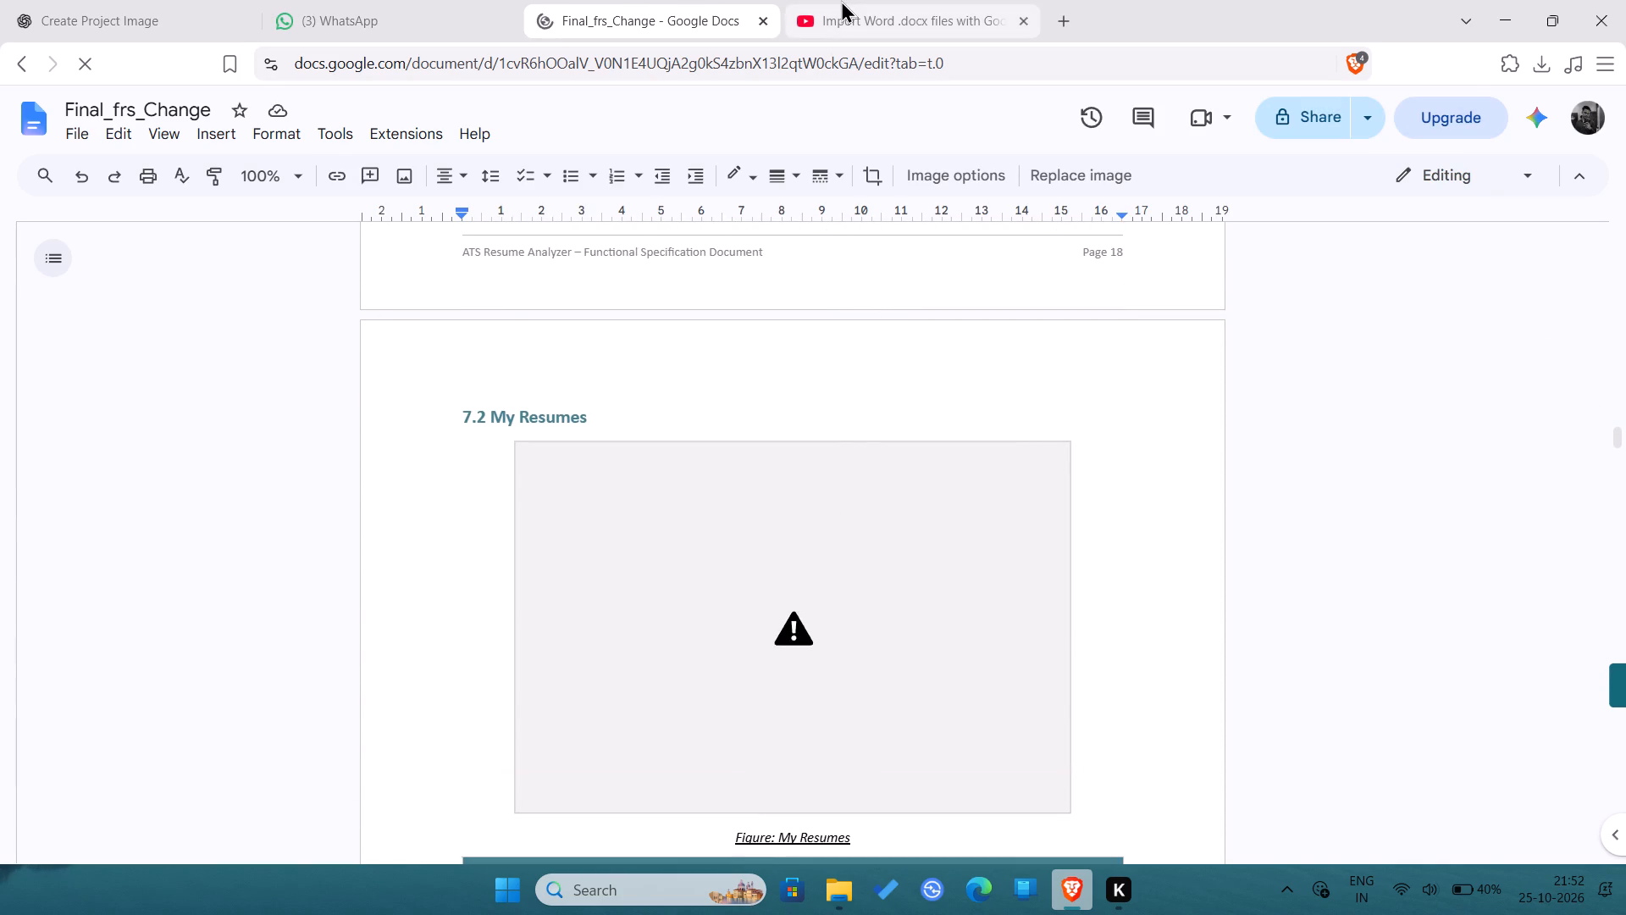
click(1049, 20)
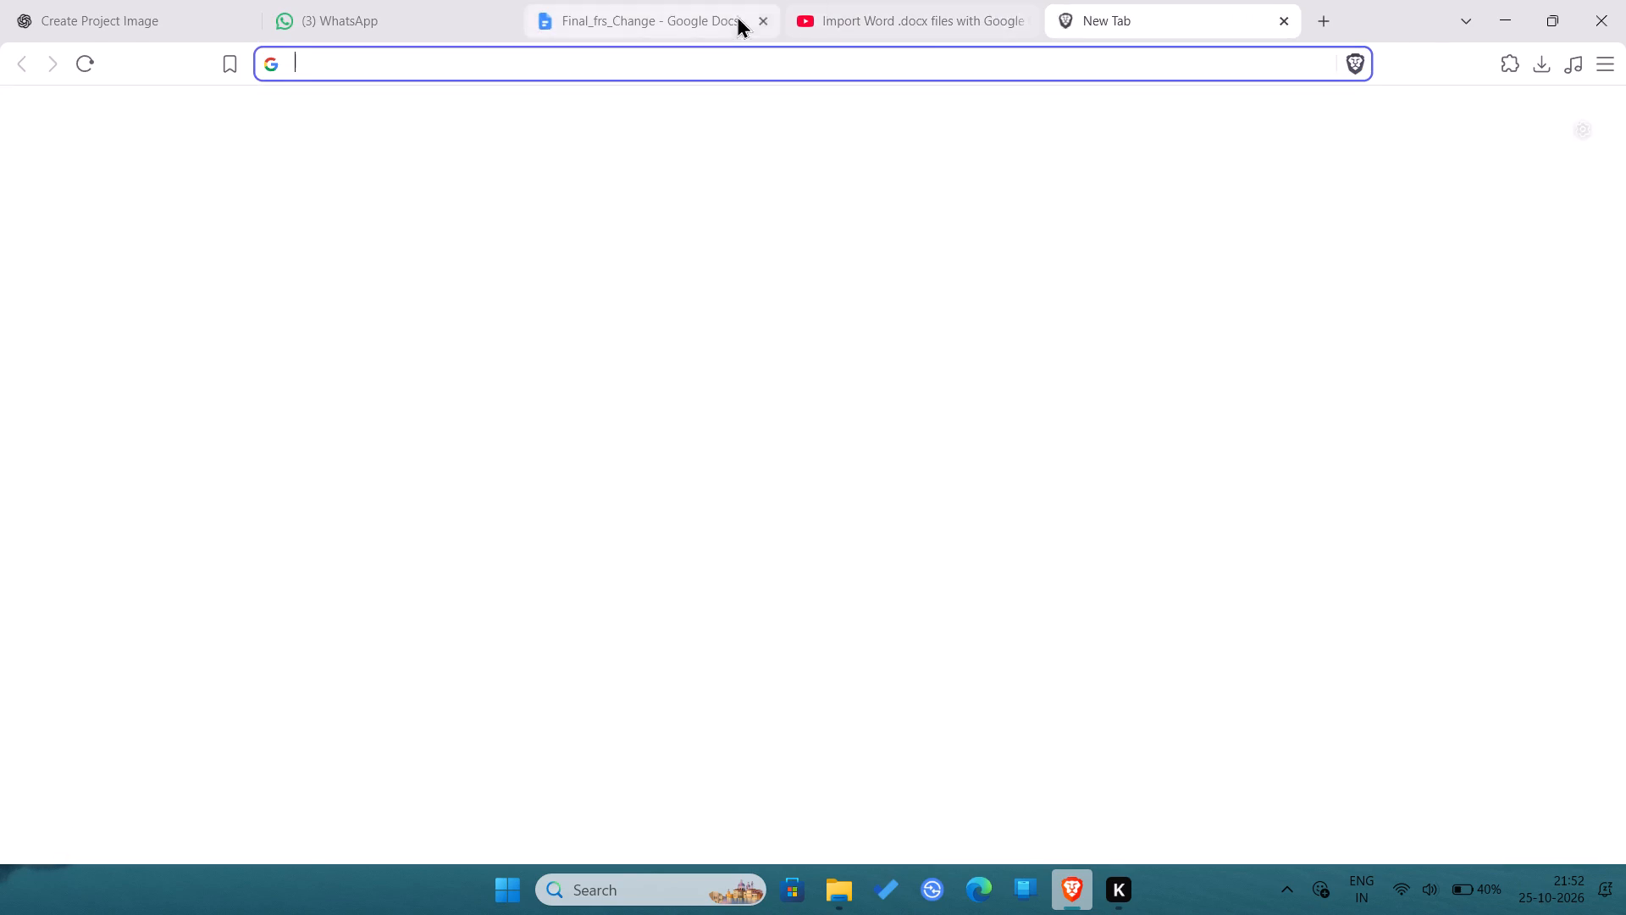
Leave the Word .docx import video for the YouTube home page and return to the Final_frs_Change document.
click(855, 0)
click(83, 114)
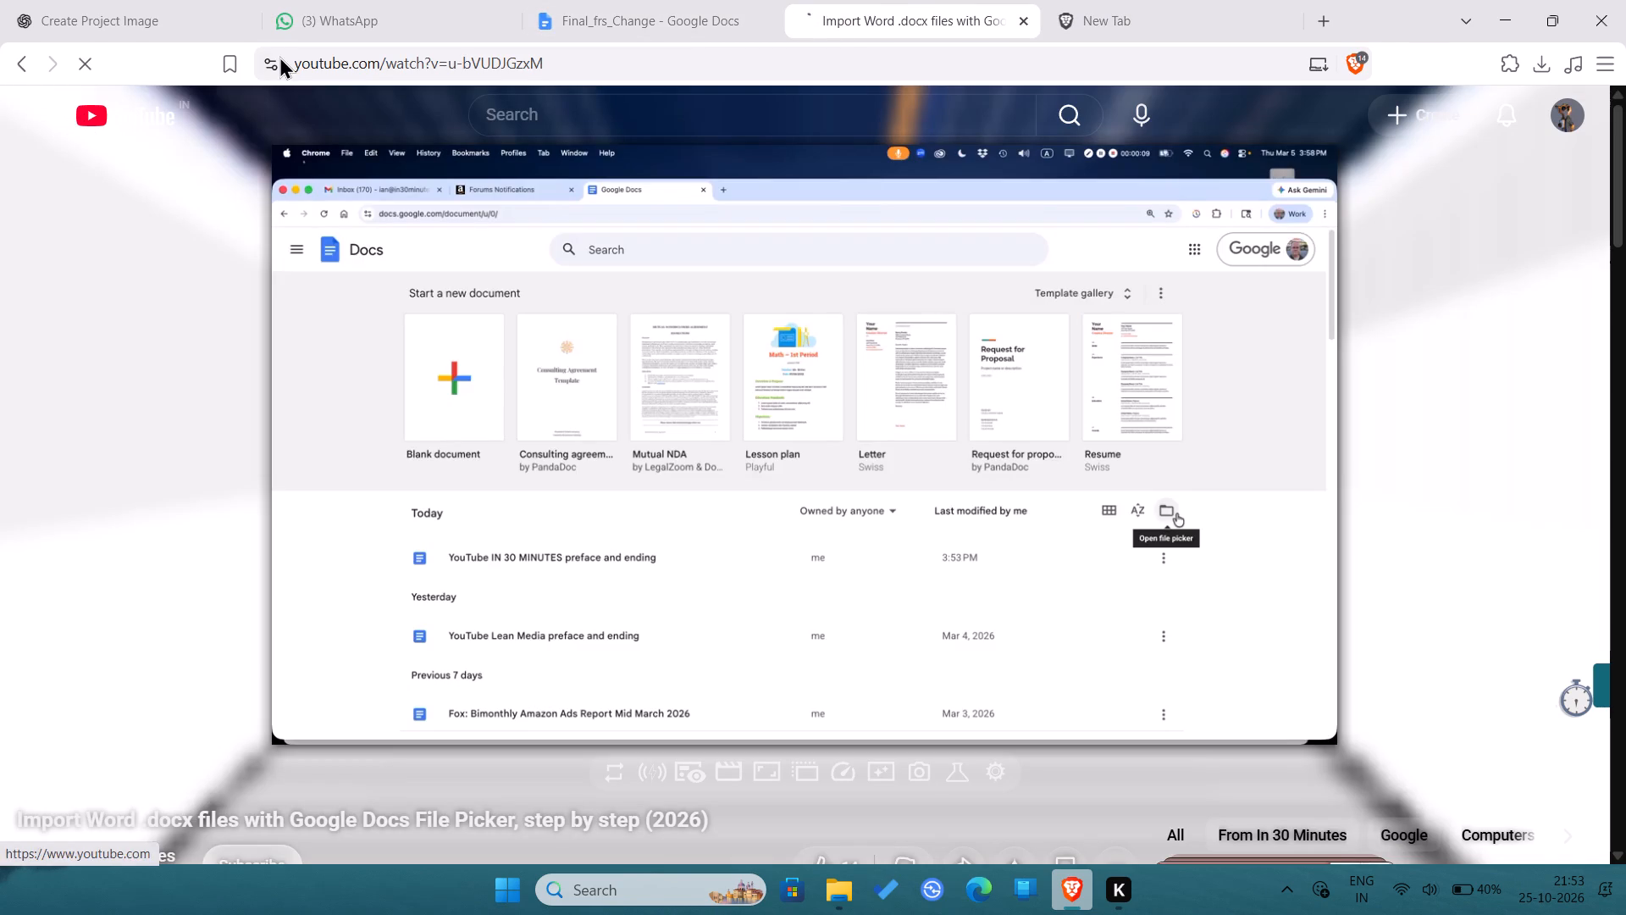
click(606, 0)
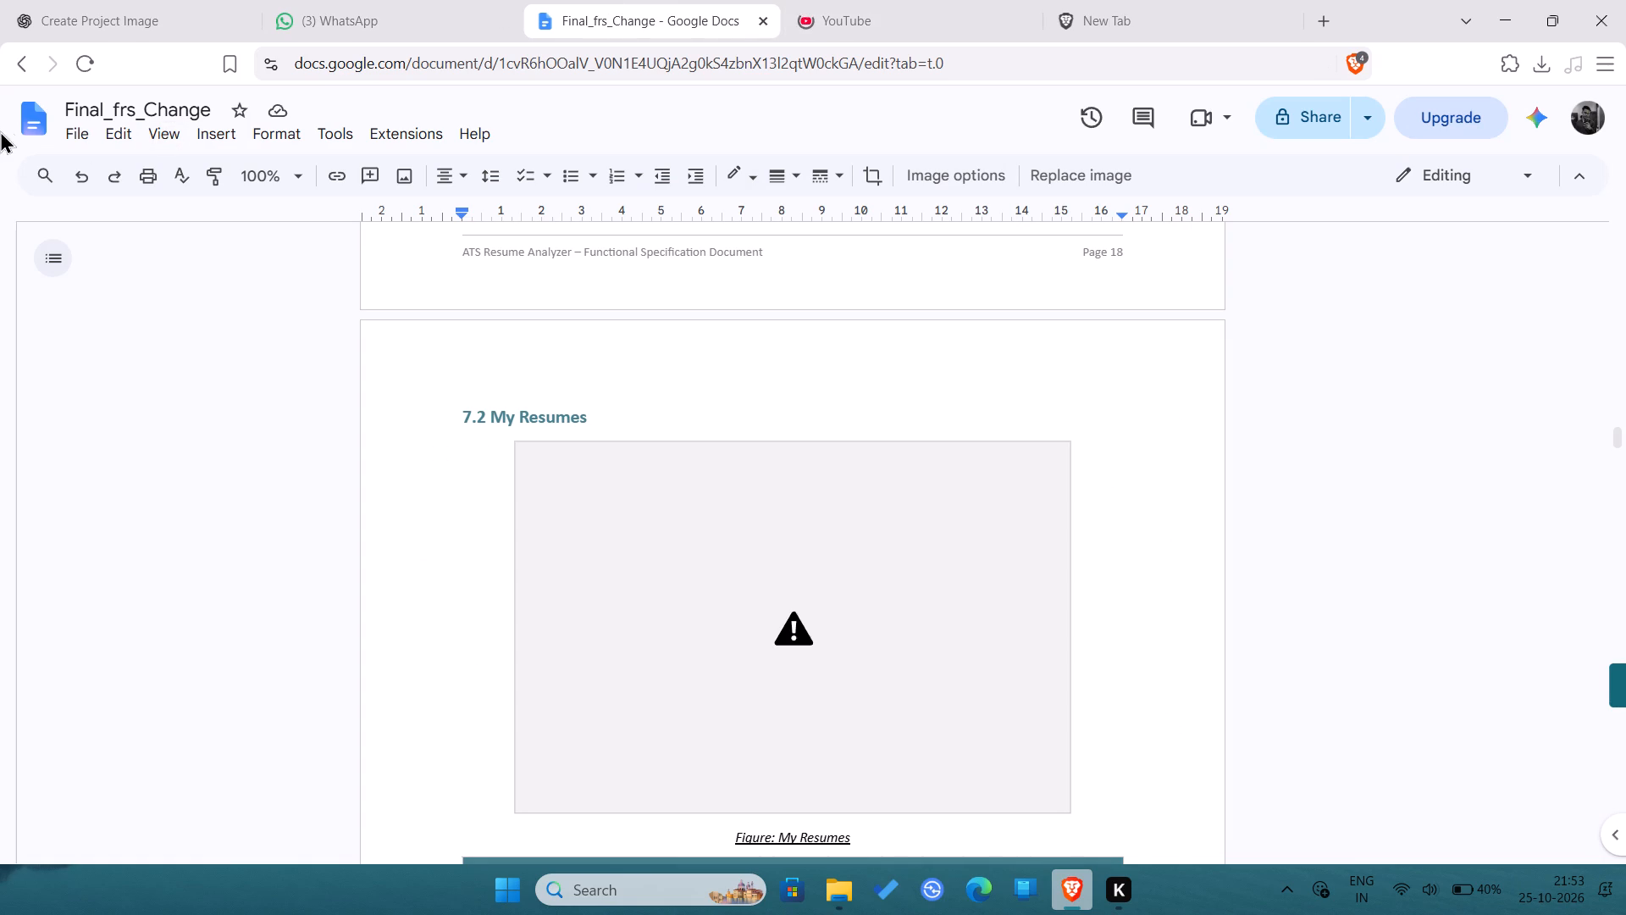
Open the Google Docs home page in a new tab from the Final_frs_Change document.
right_click(32, 121)
click(102, 152)
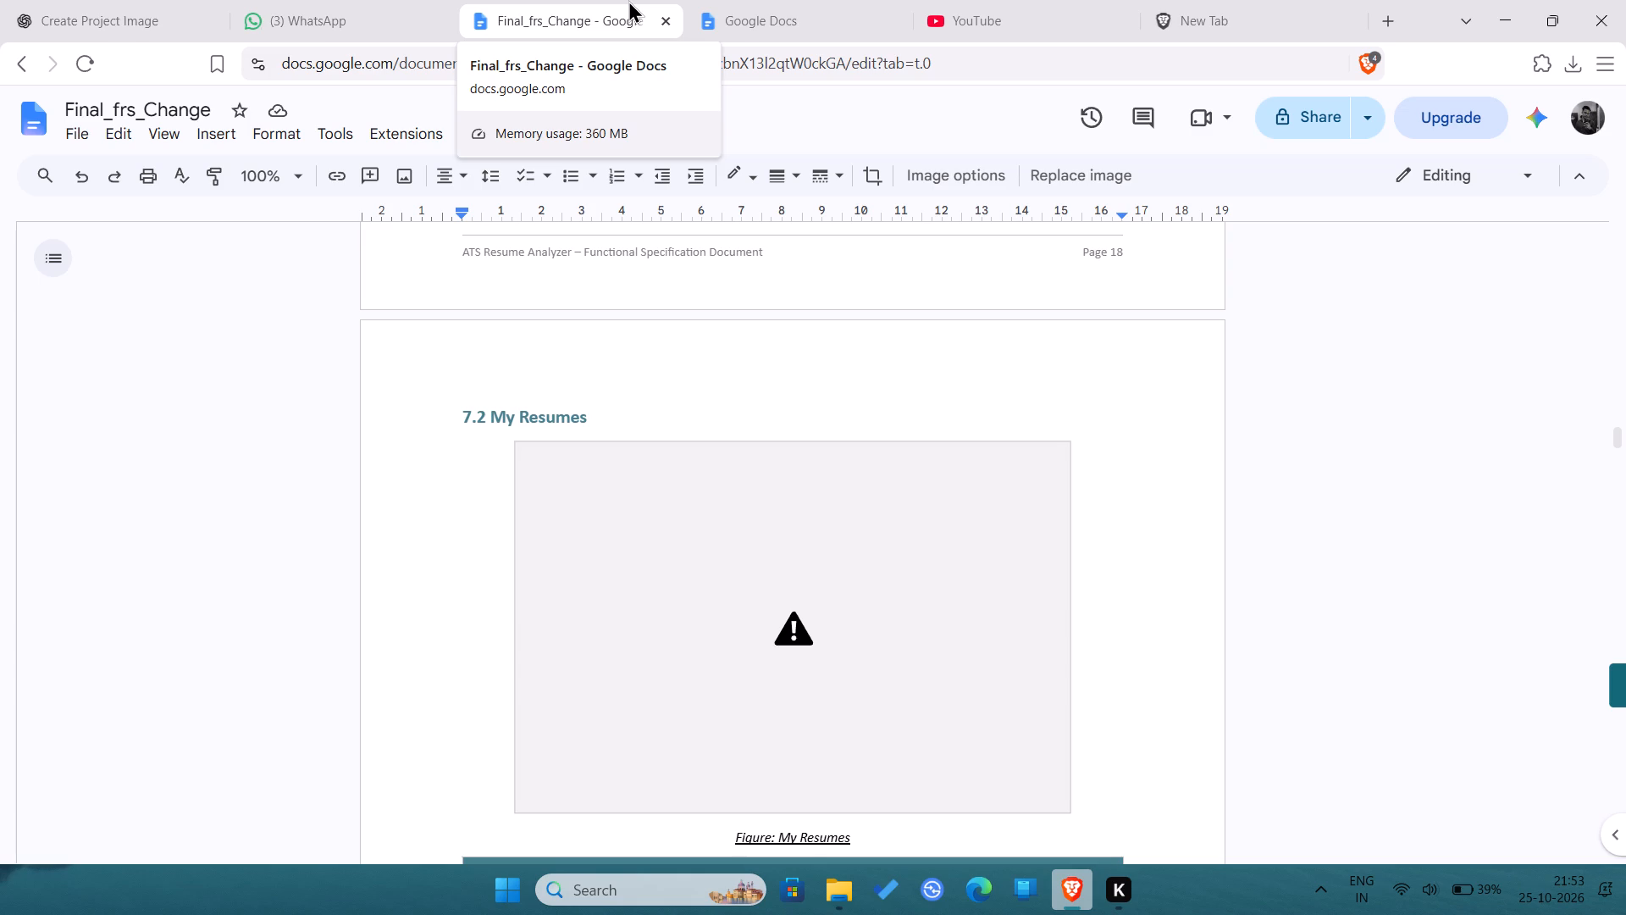
Reload the Final_frs_Change document and check its pages from the cover to the 4.1 Login figure.
click(86, 75)
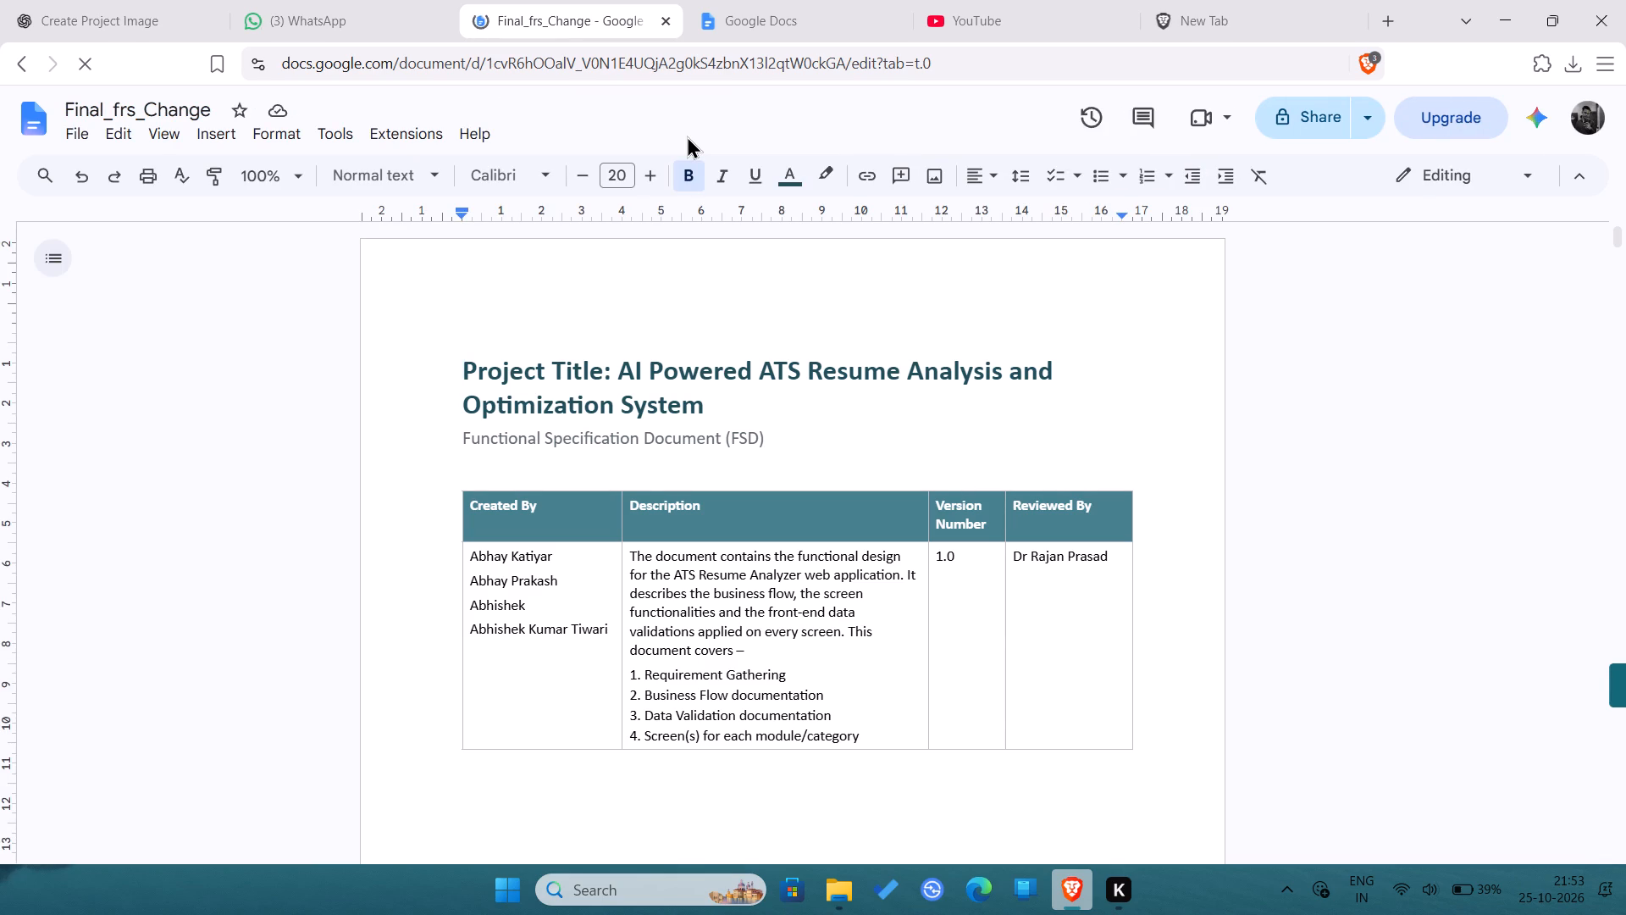
scroll(750, 399, down, 5)
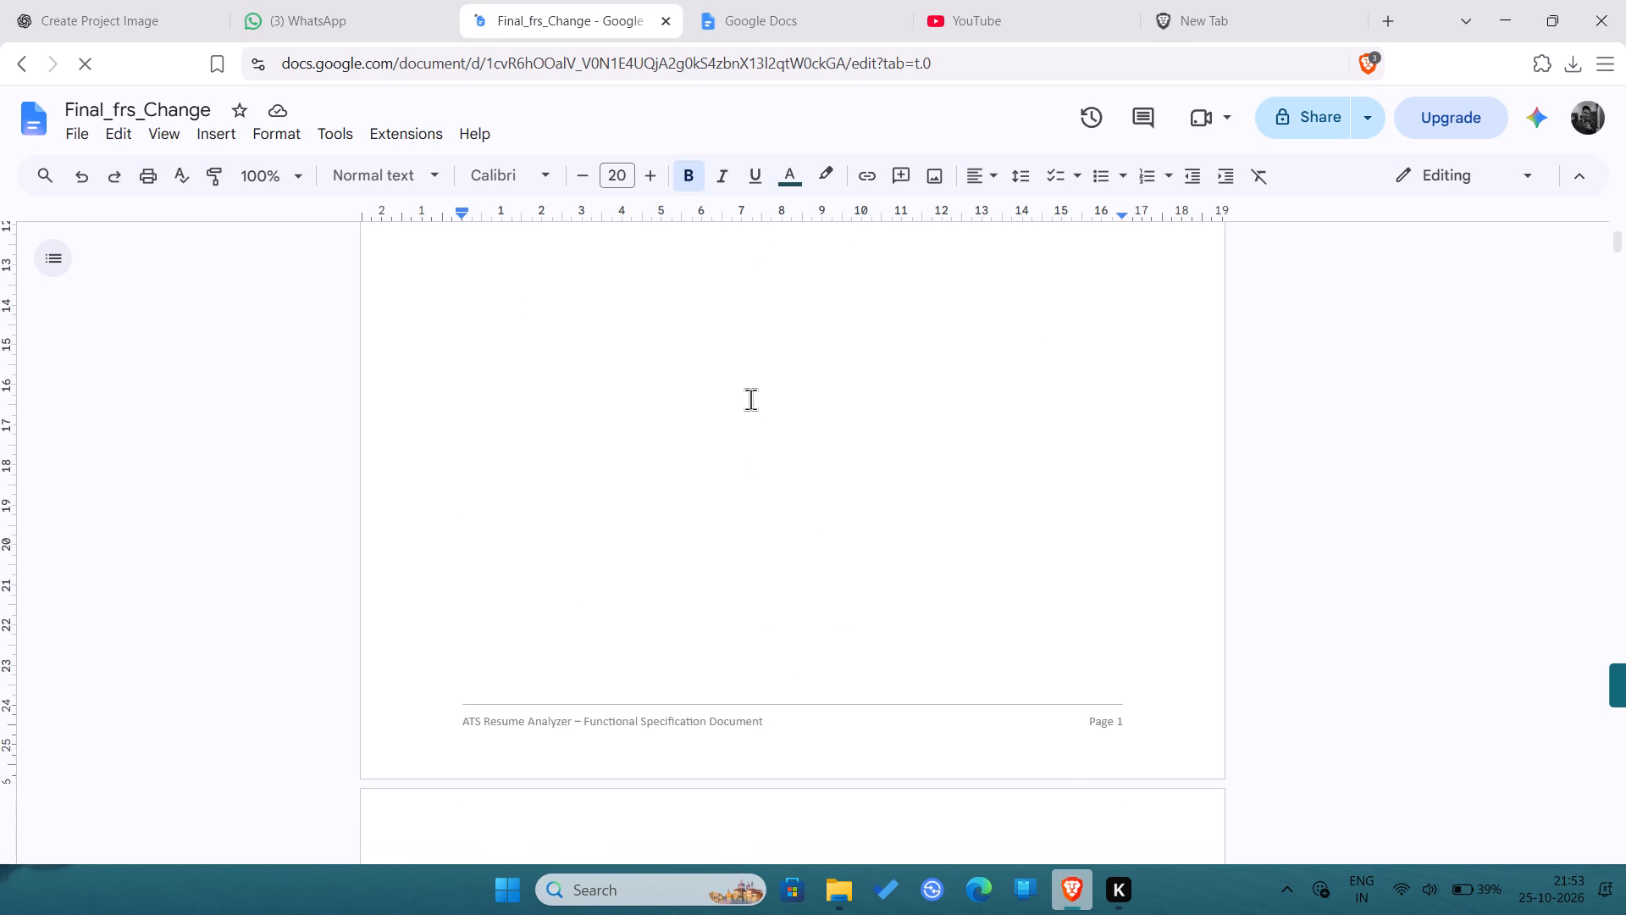
scroll(750, 399, down, 11)
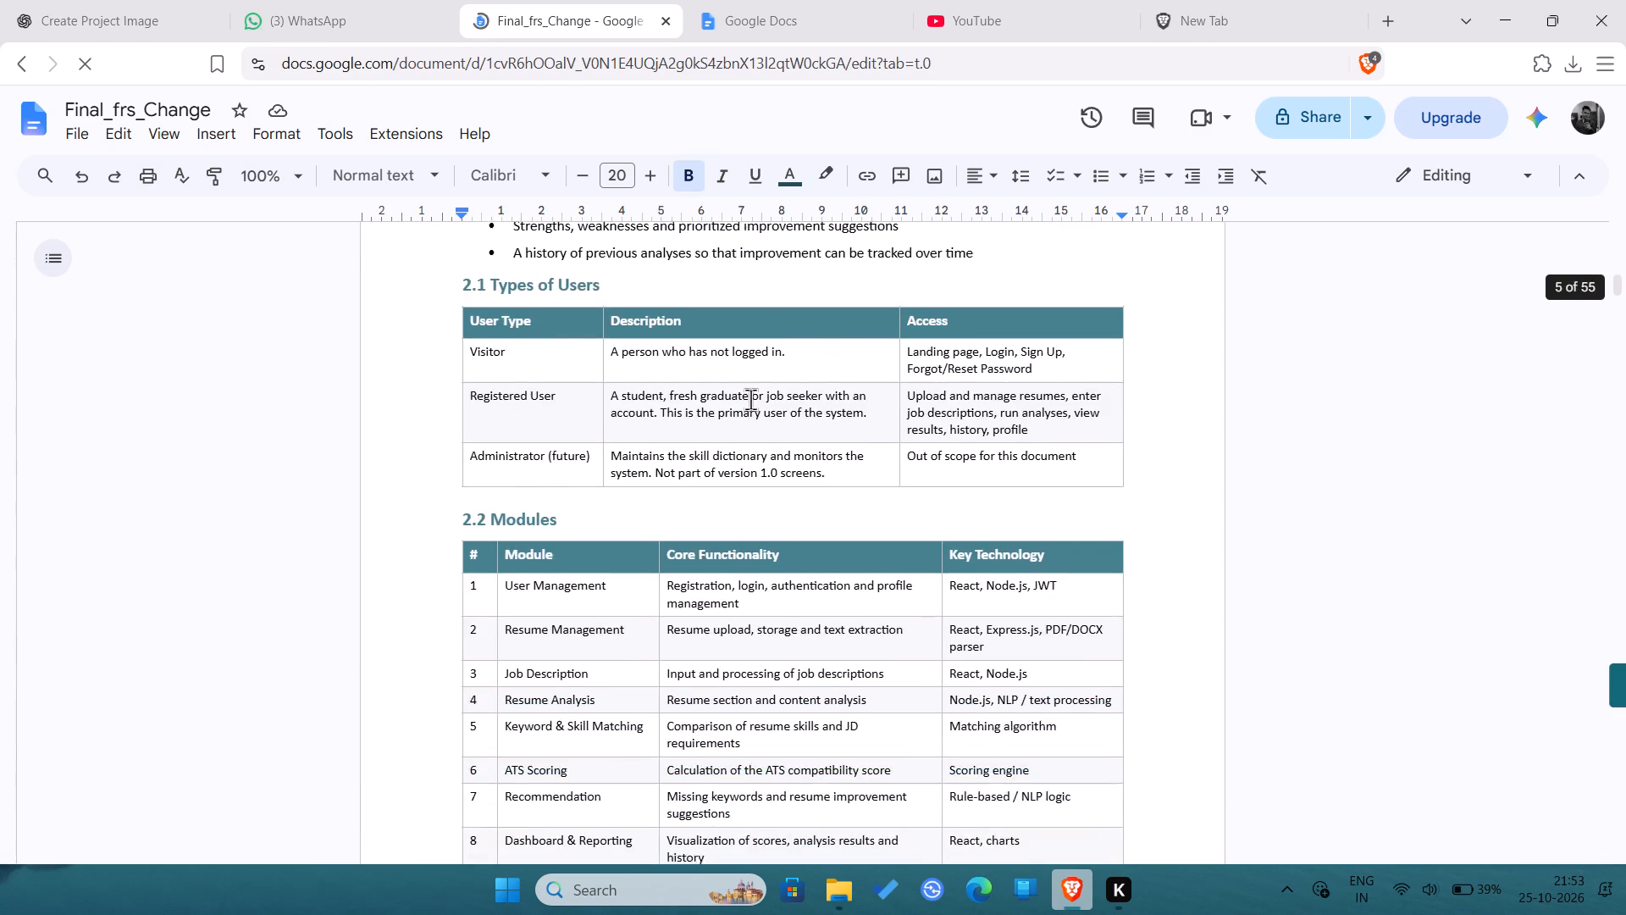
scroll(750, 399, down, 11)
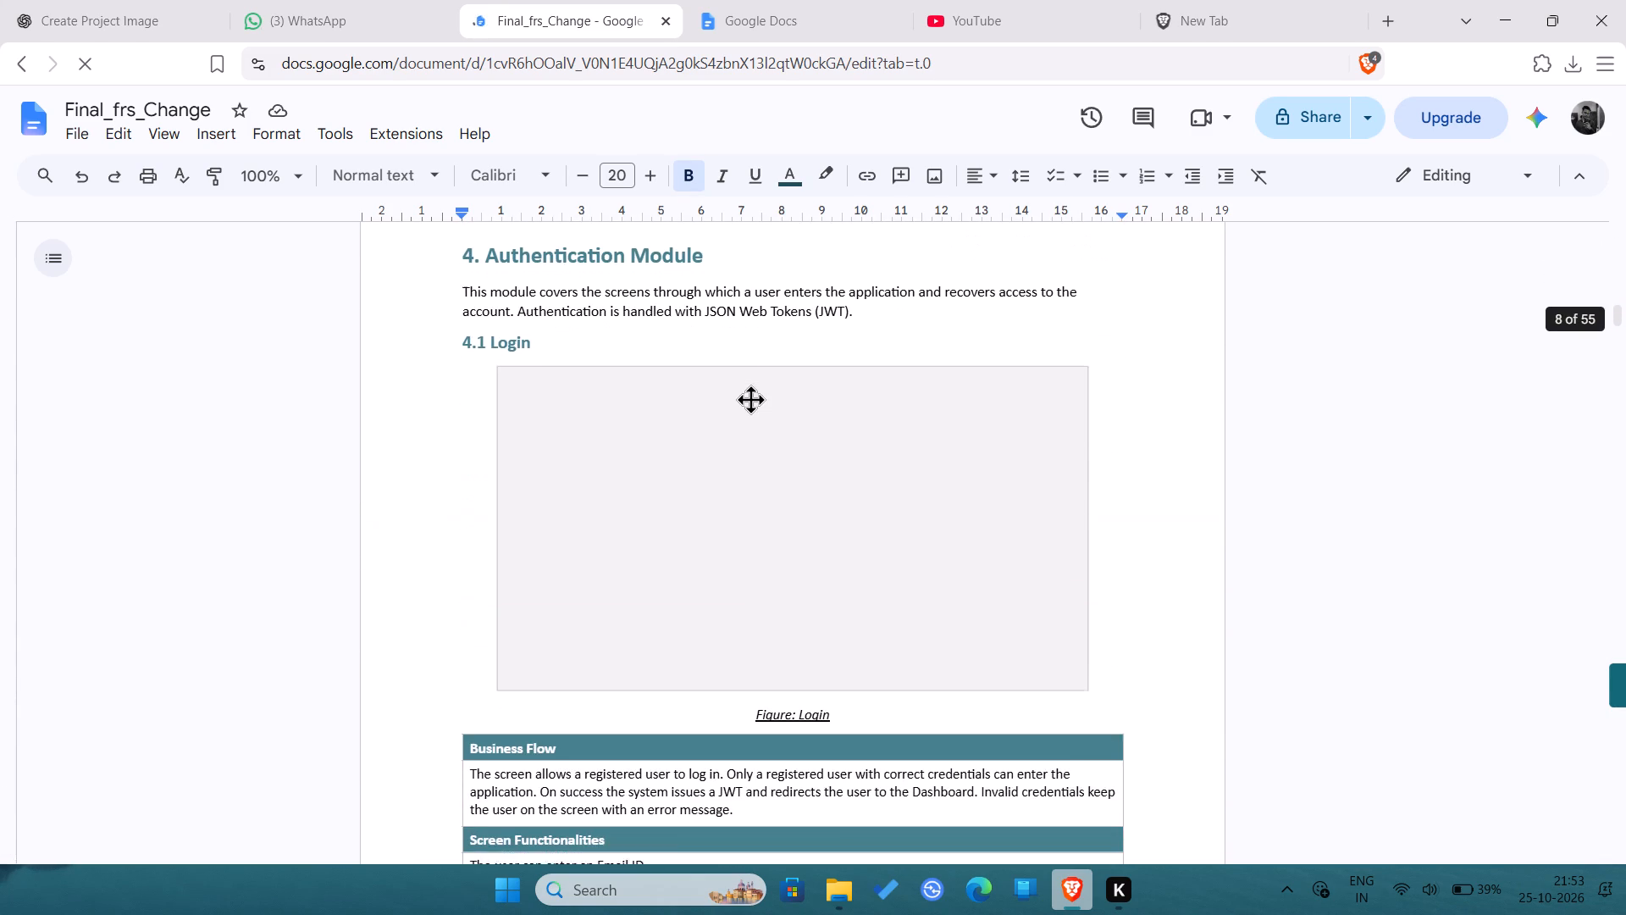
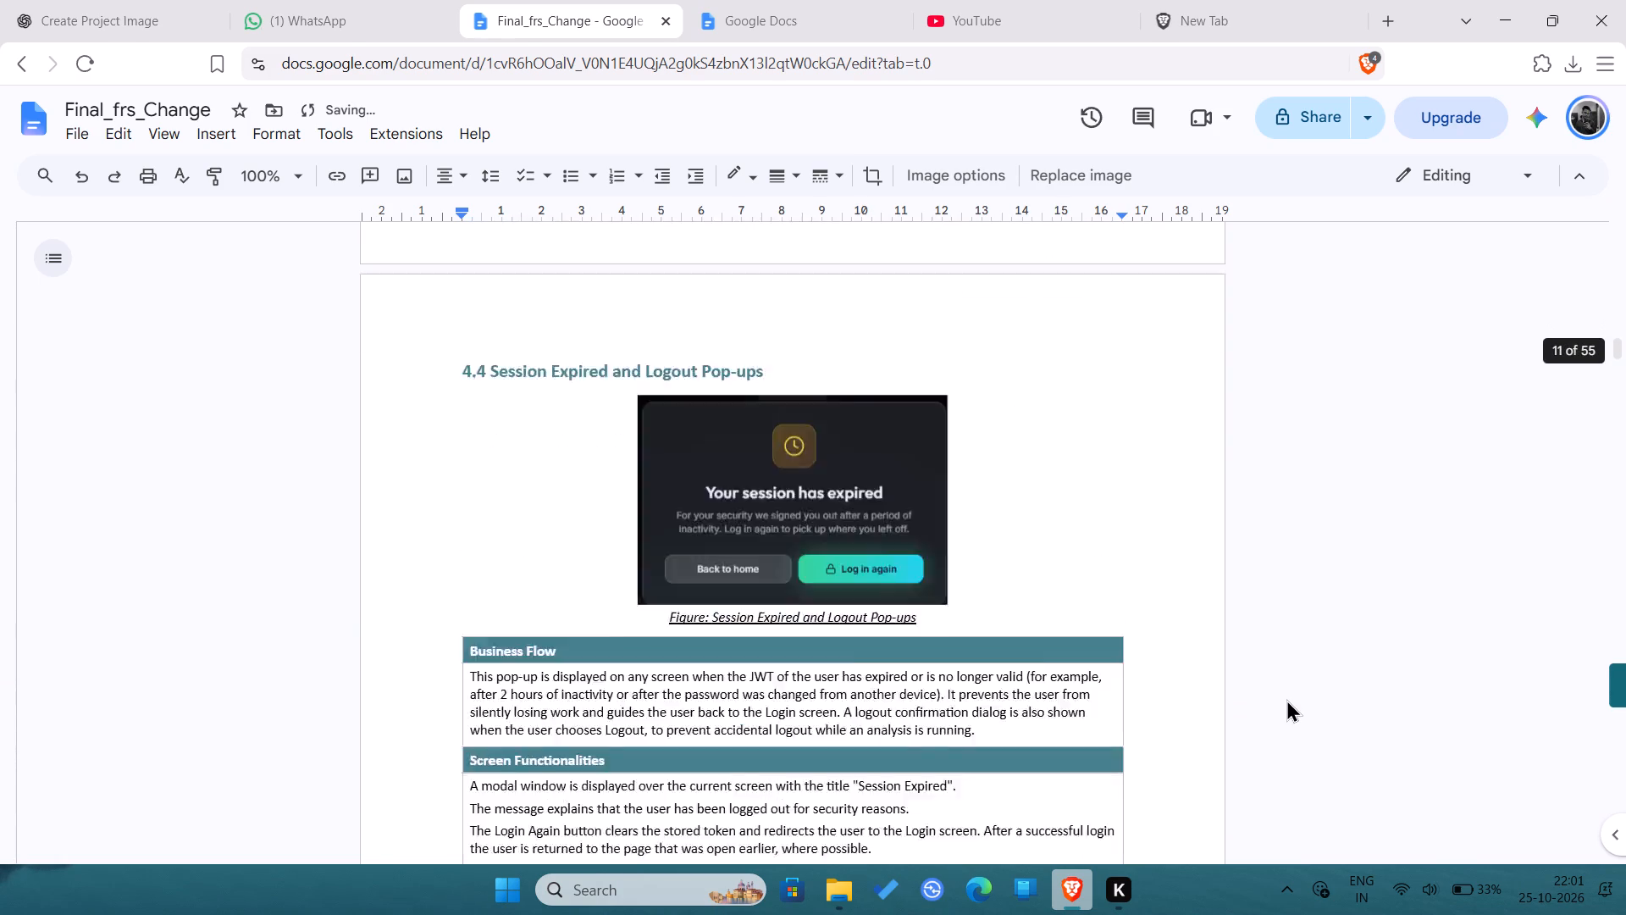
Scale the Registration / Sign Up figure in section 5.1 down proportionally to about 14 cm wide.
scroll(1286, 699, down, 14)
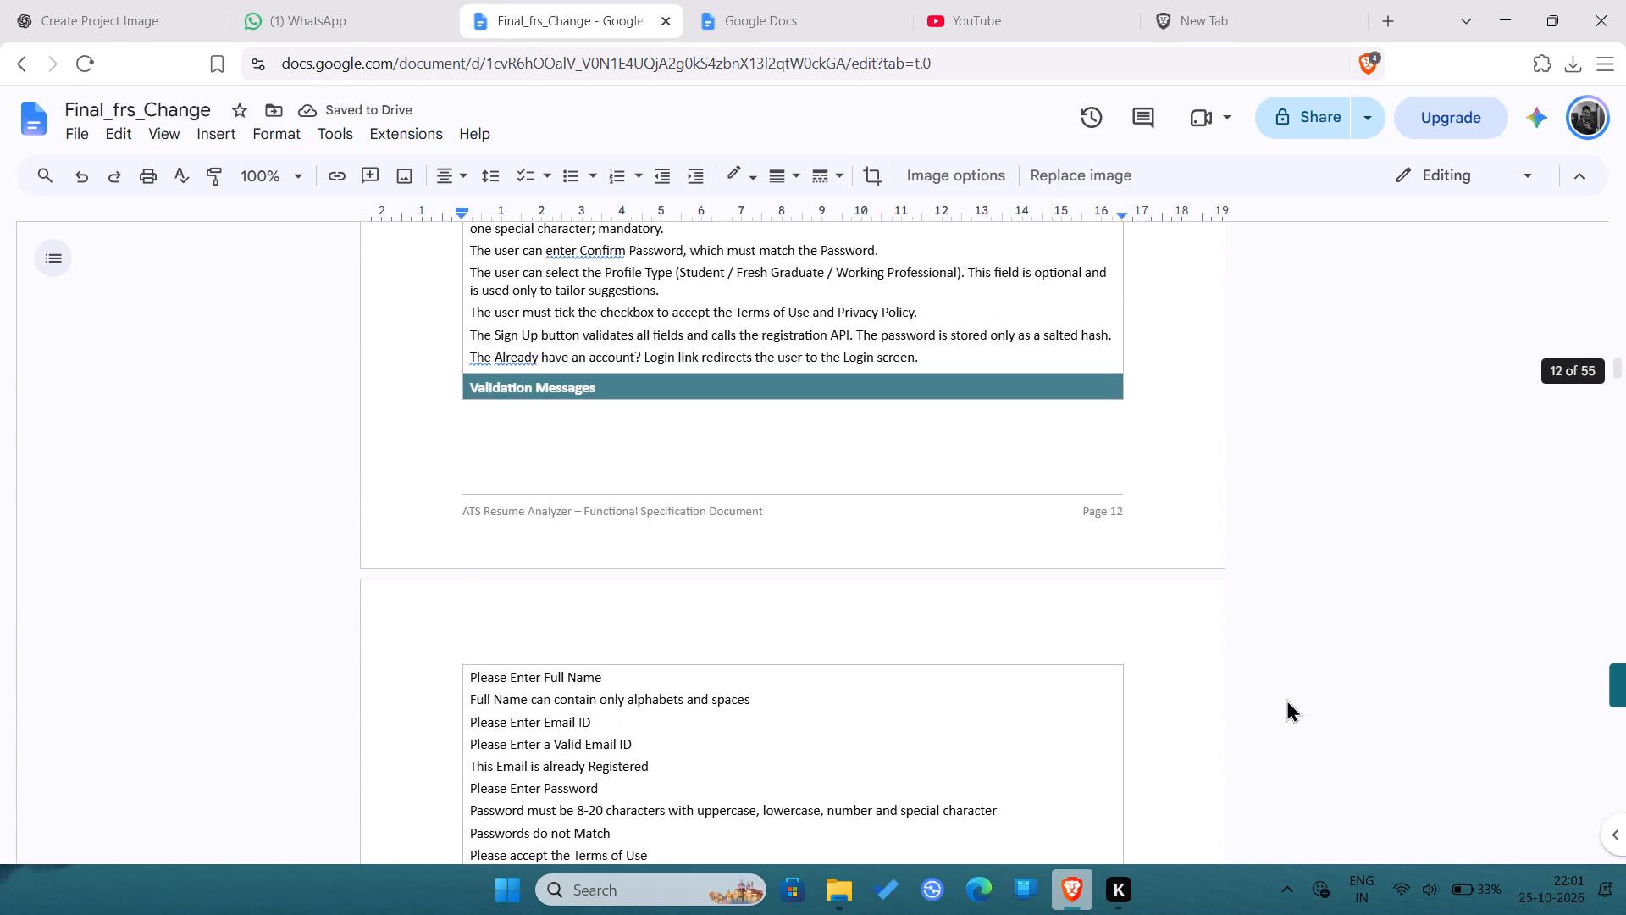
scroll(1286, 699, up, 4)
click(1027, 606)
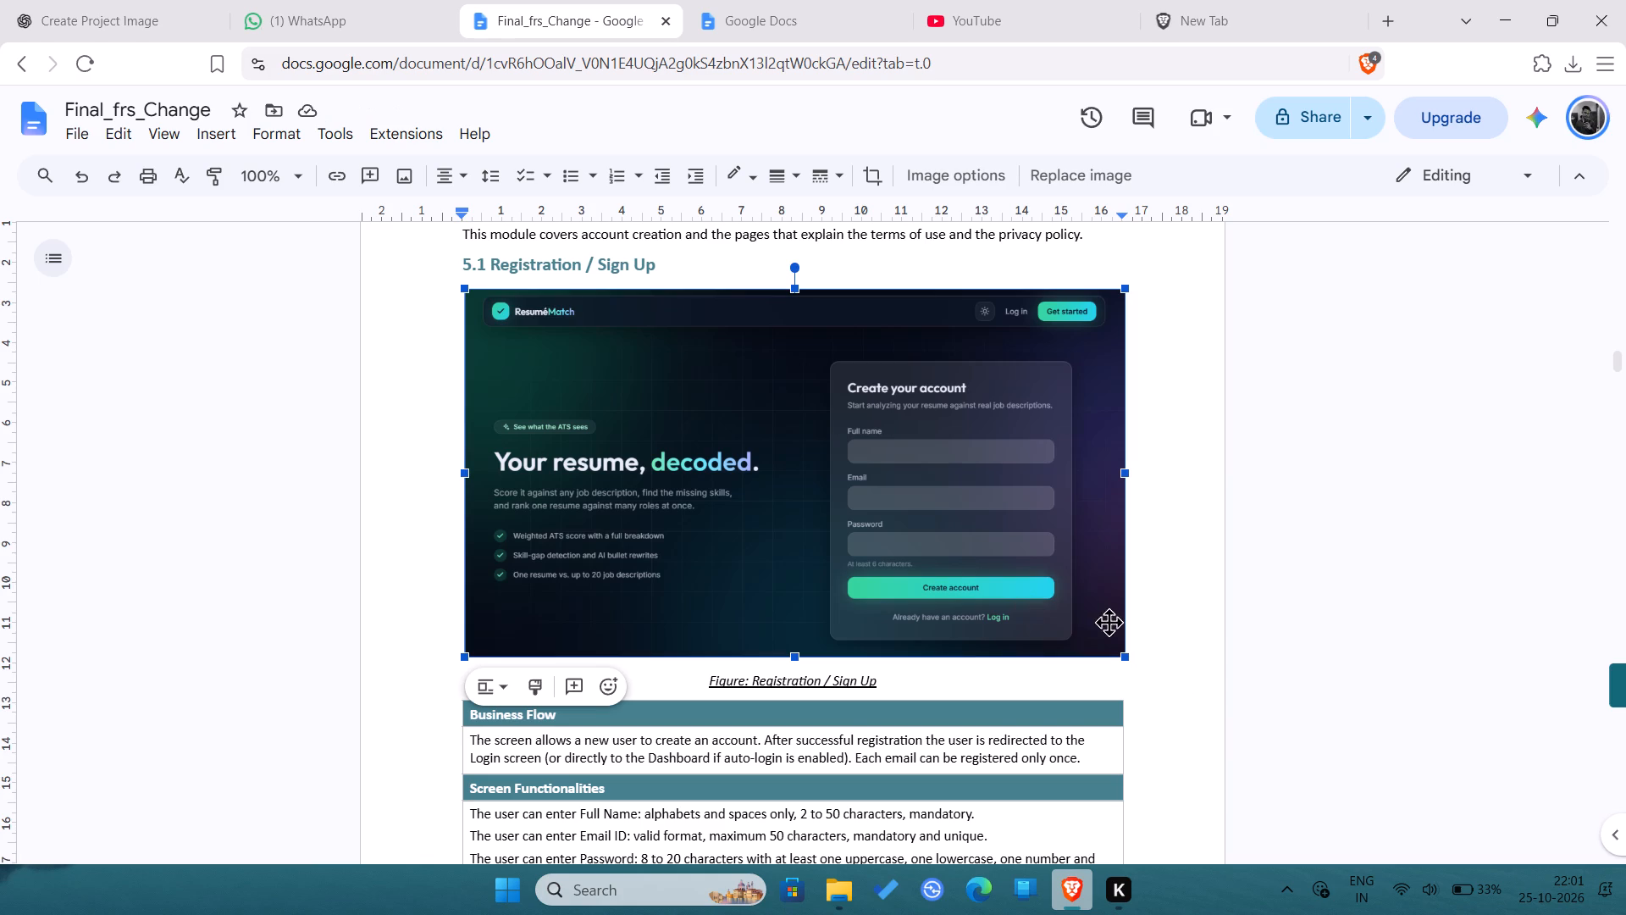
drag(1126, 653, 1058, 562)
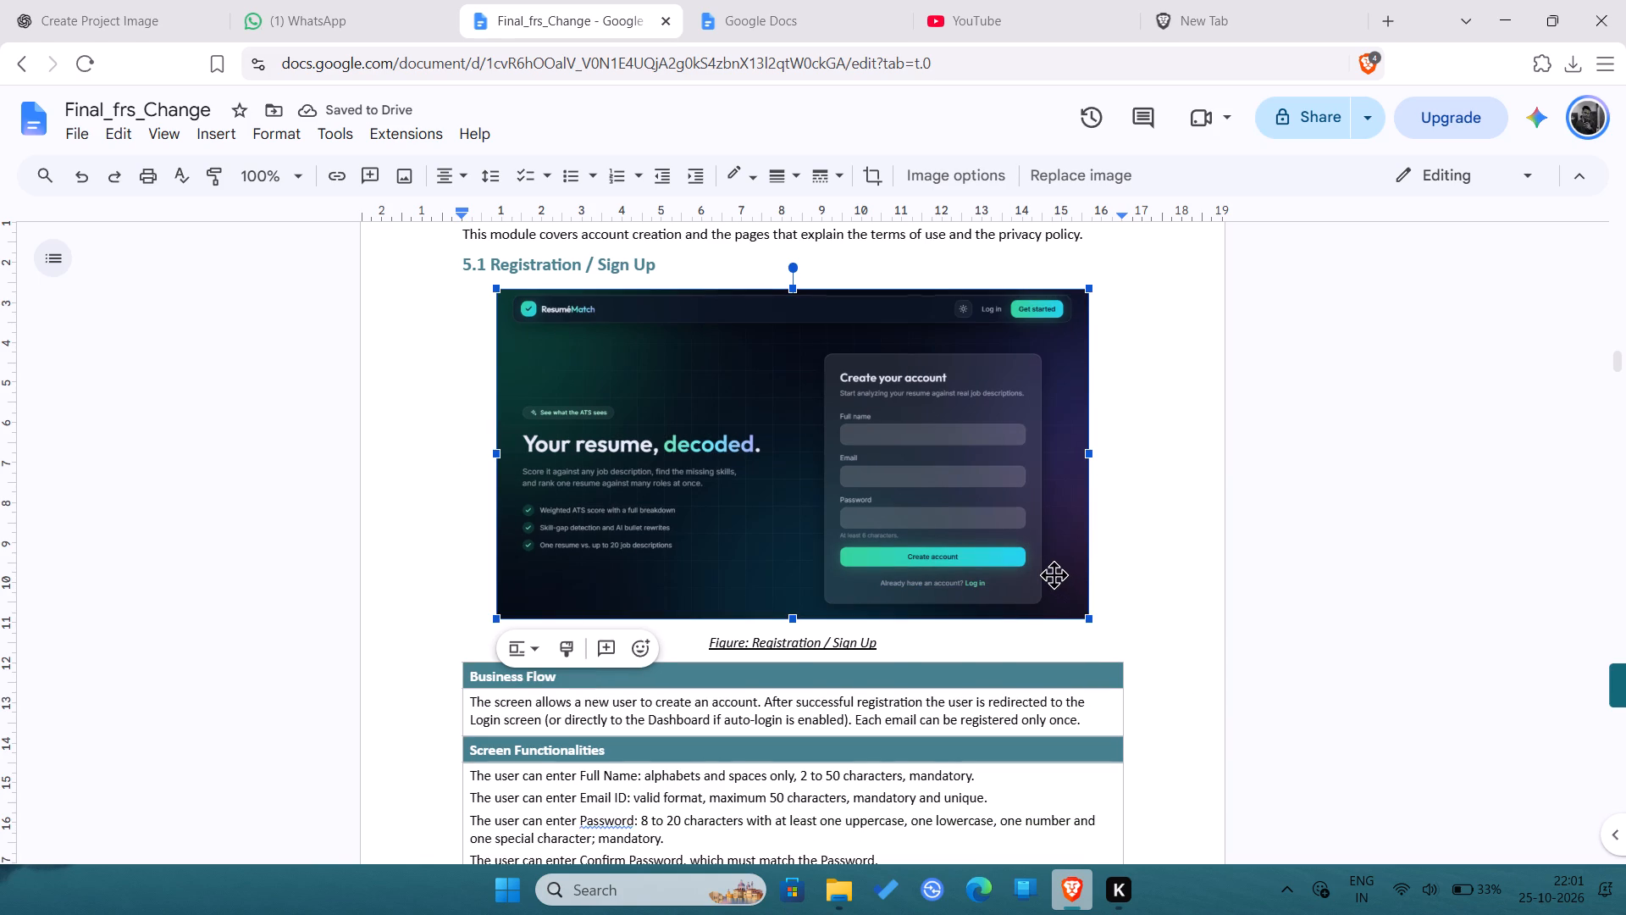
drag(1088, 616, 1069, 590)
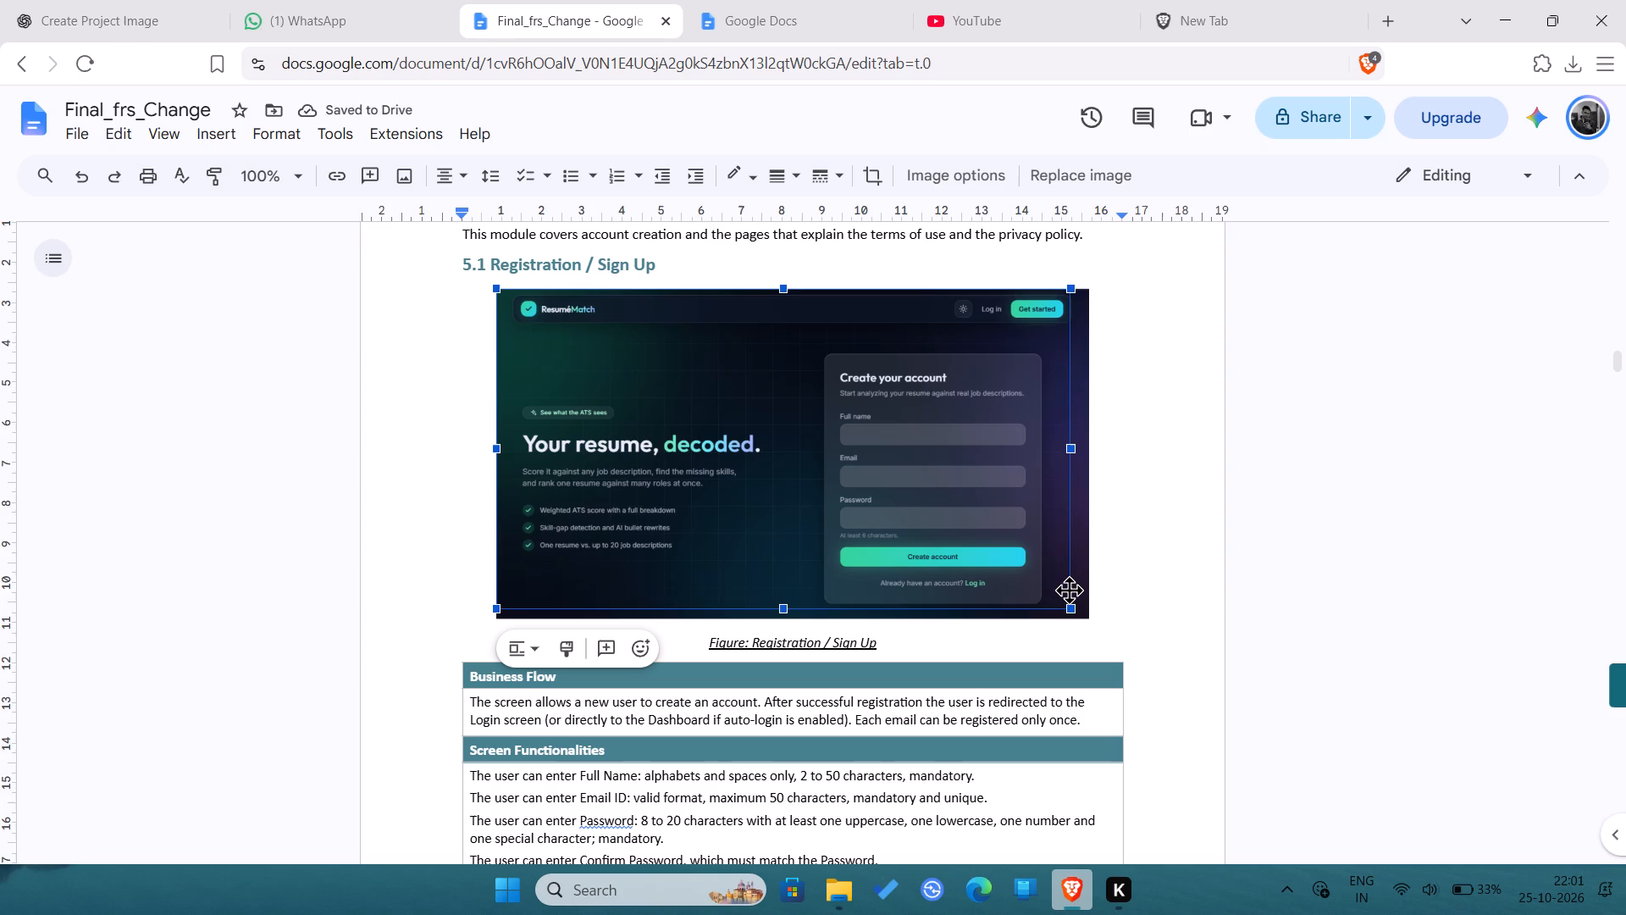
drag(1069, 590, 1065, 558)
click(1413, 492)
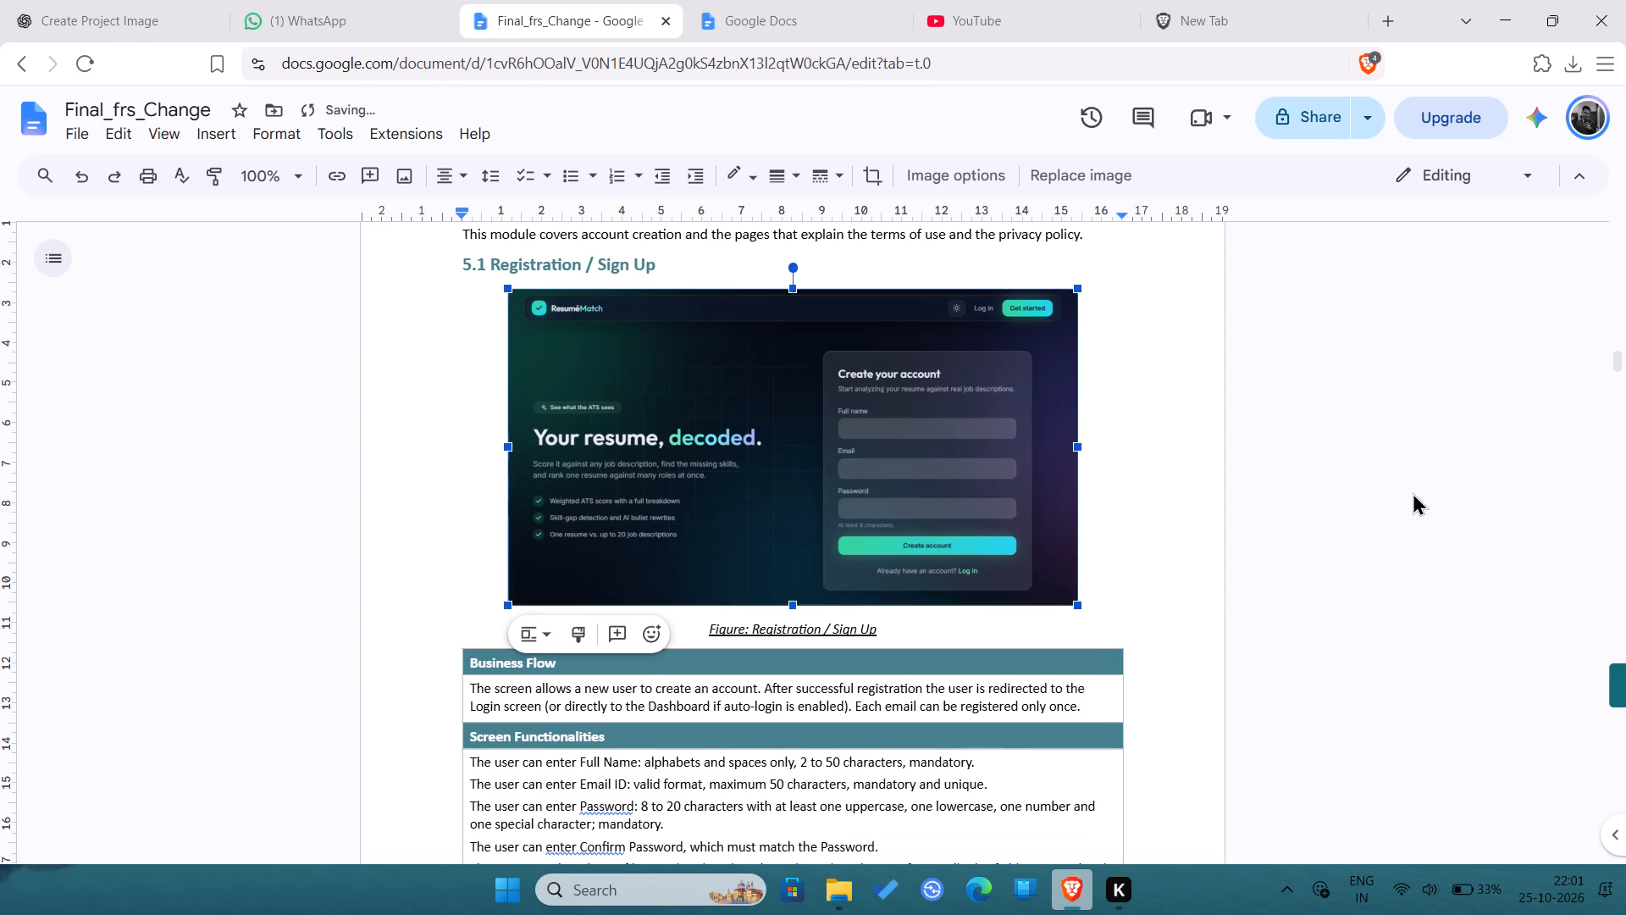
Examine the layout of the remaining pages from 5.2 Terms of Use and Privacy Policy through section 22 Glossary, References and Approval.
scroll(1413, 492, down, 11)
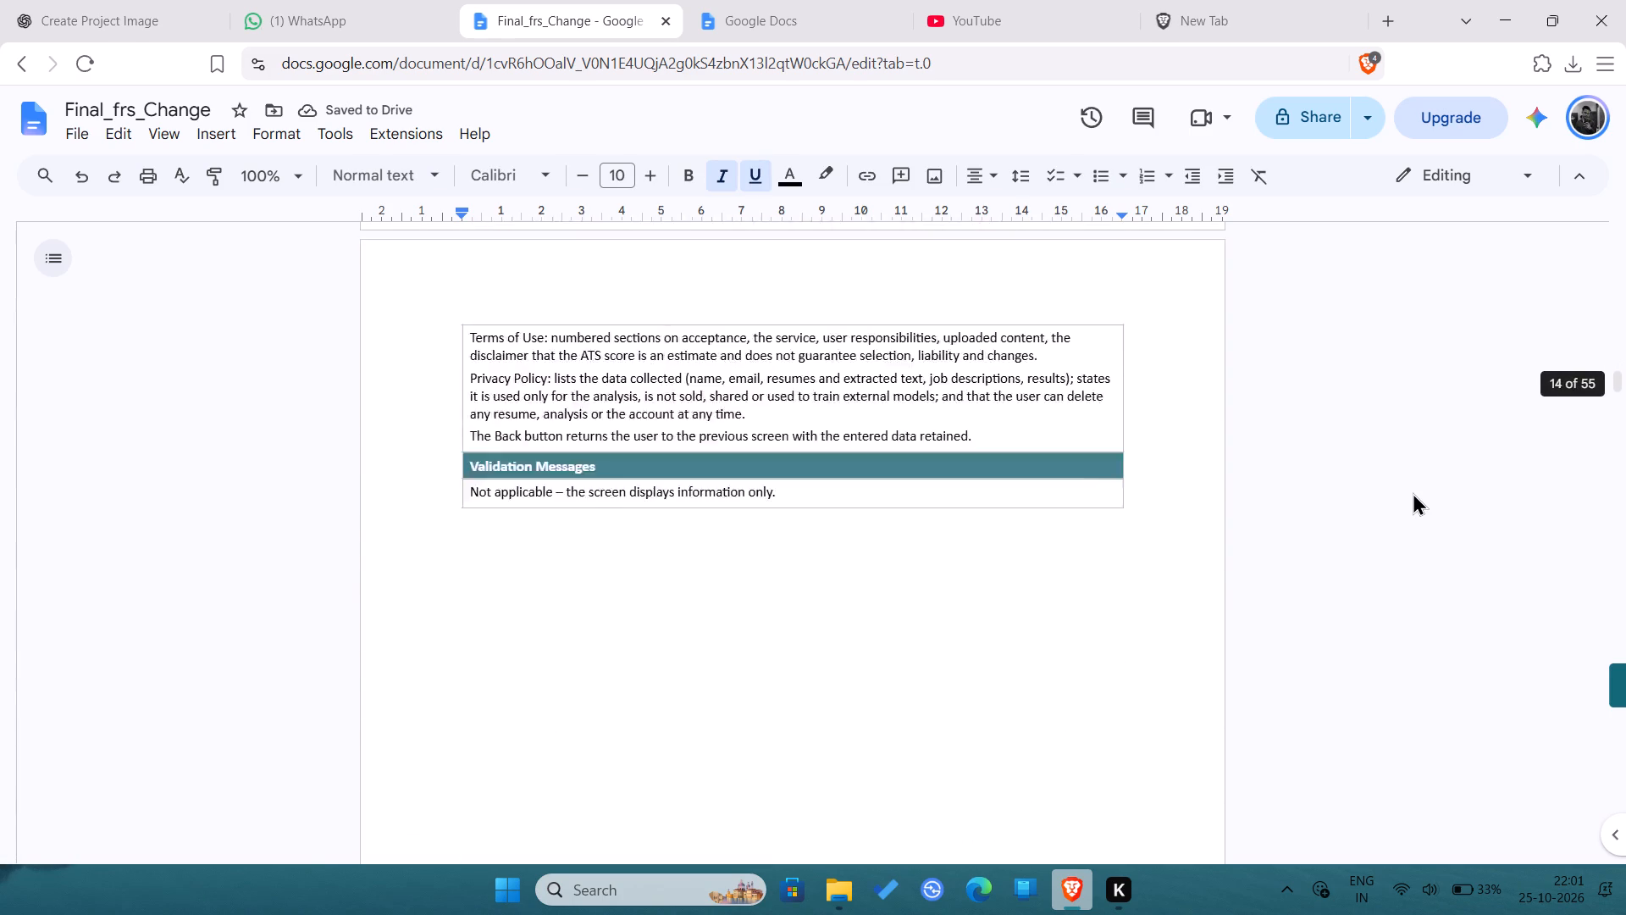
scroll(1413, 492, down, 13)
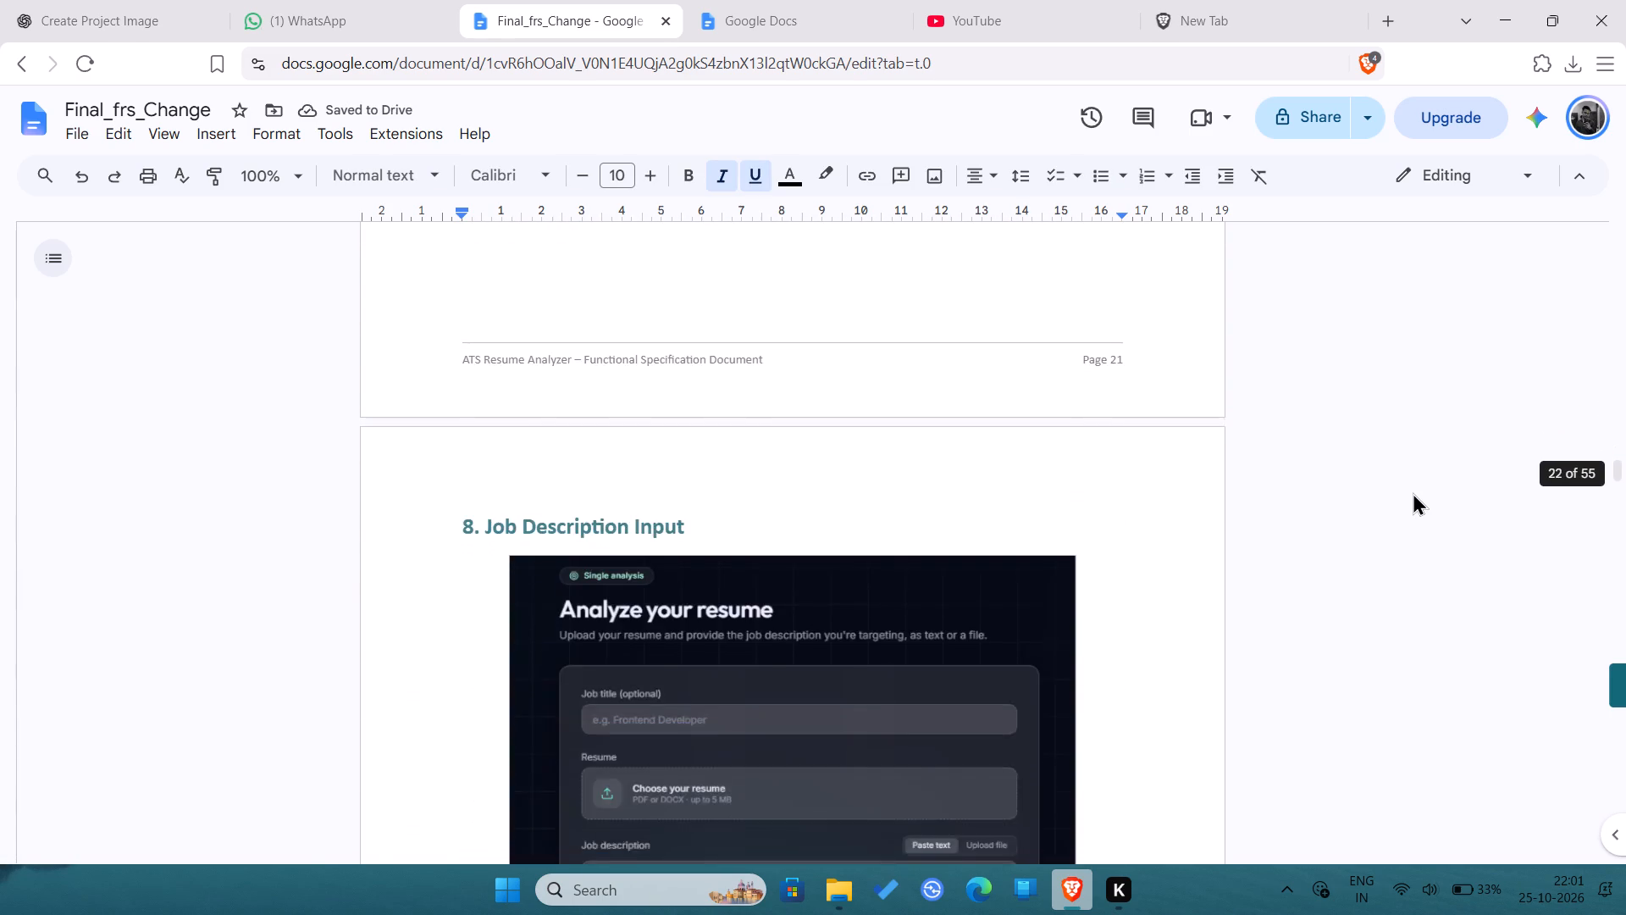
scroll(1413, 492, down, 13)
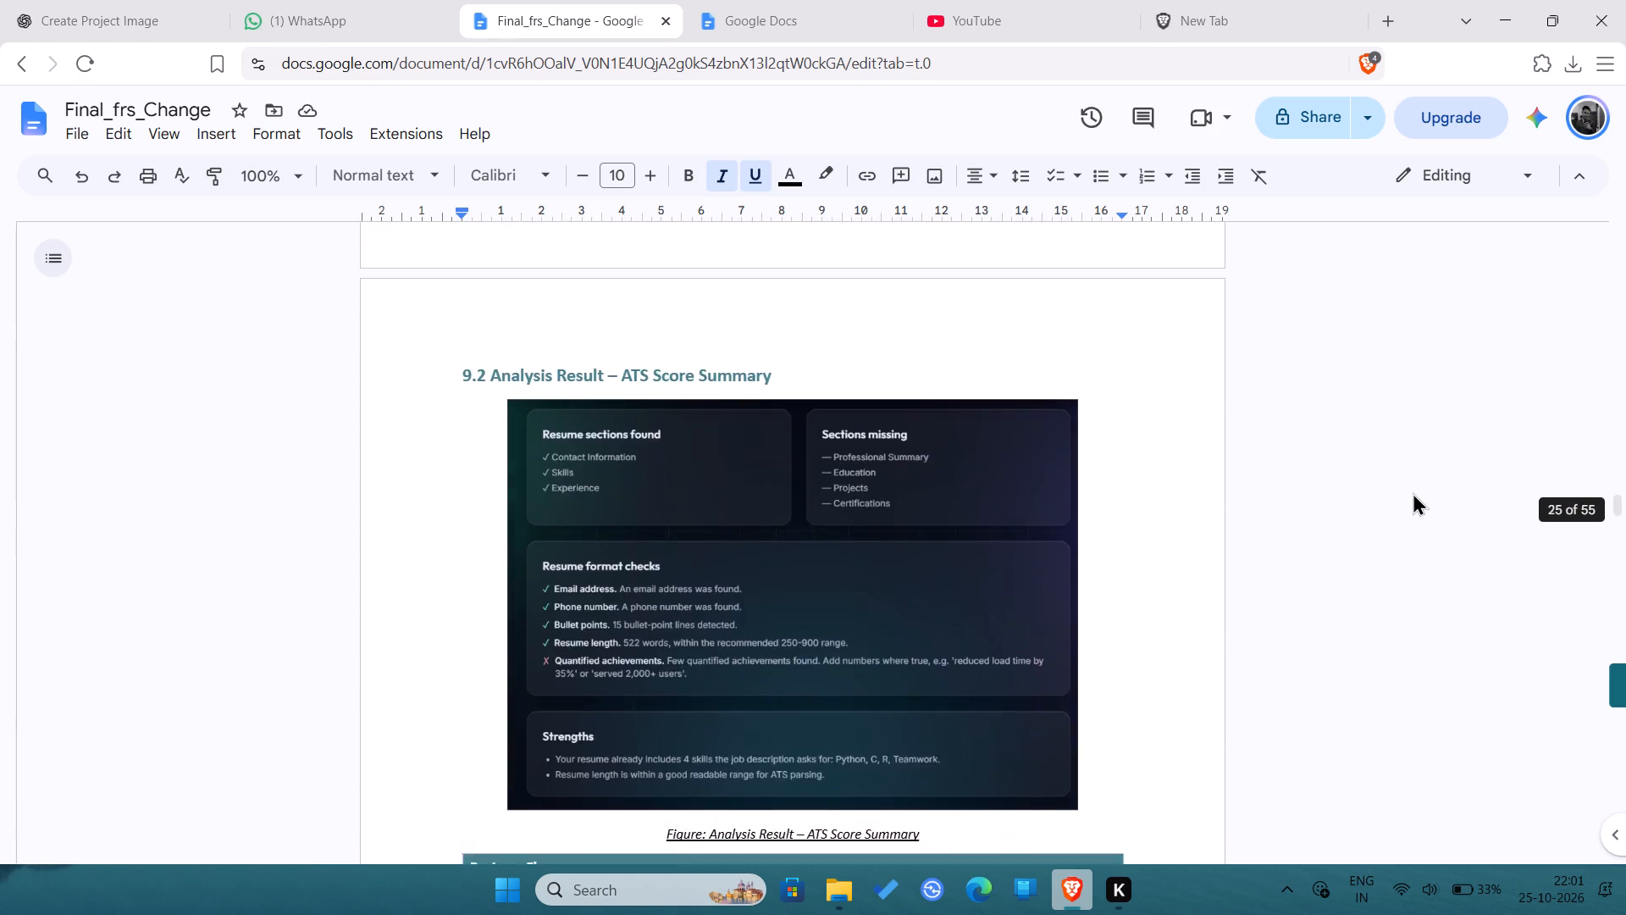
scroll(1413, 492, down, 13)
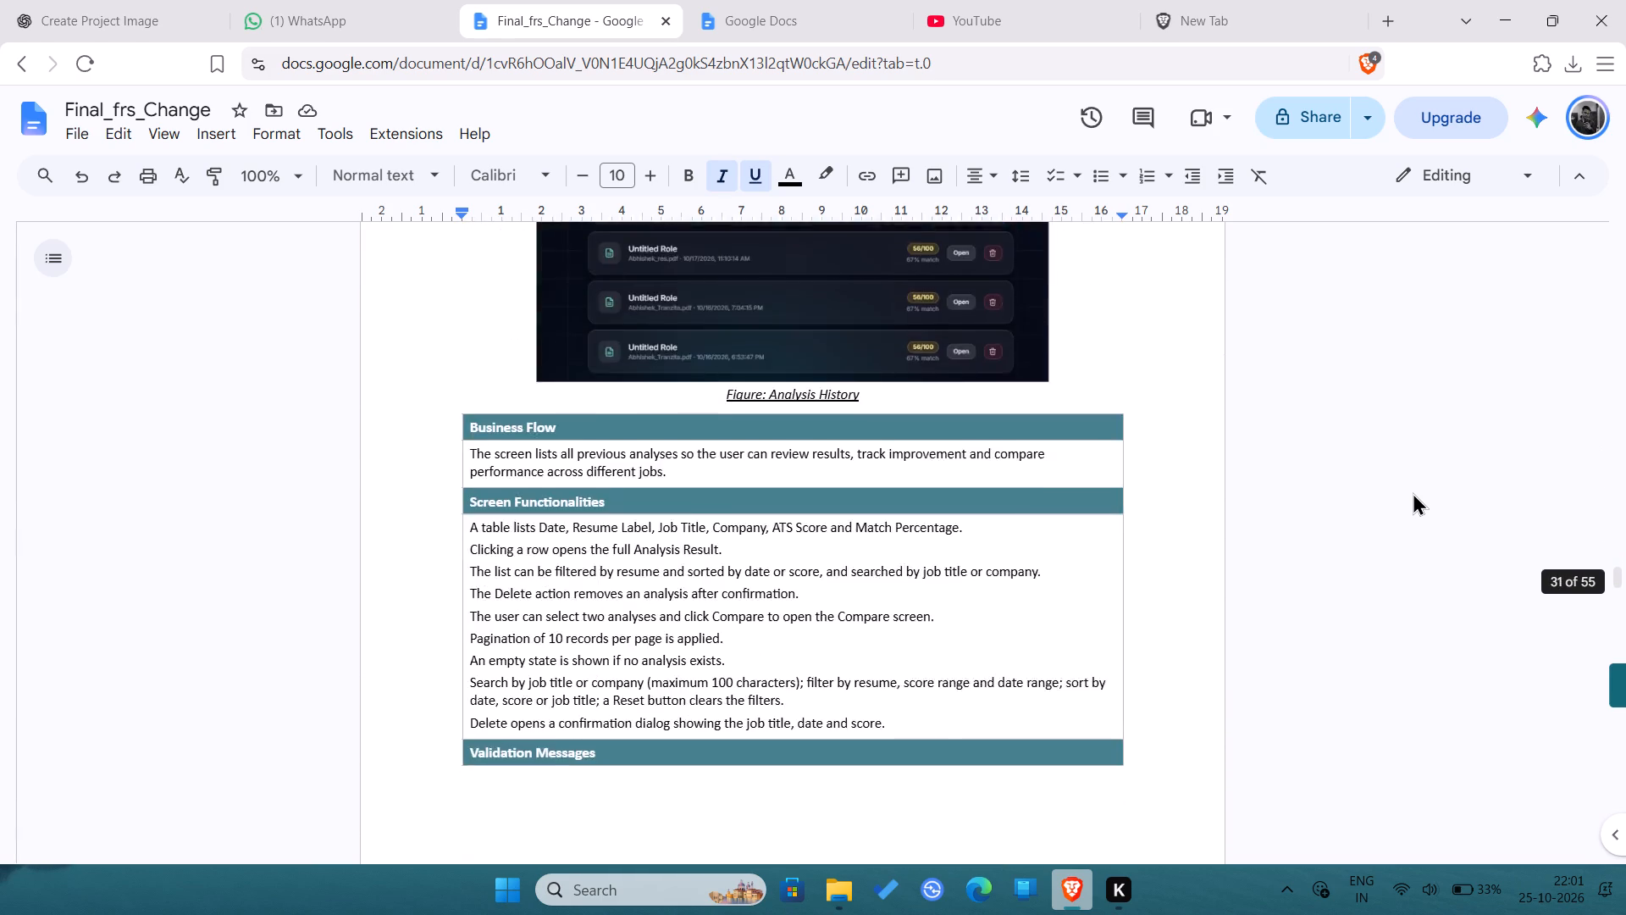
scroll(1413, 492, down, 13)
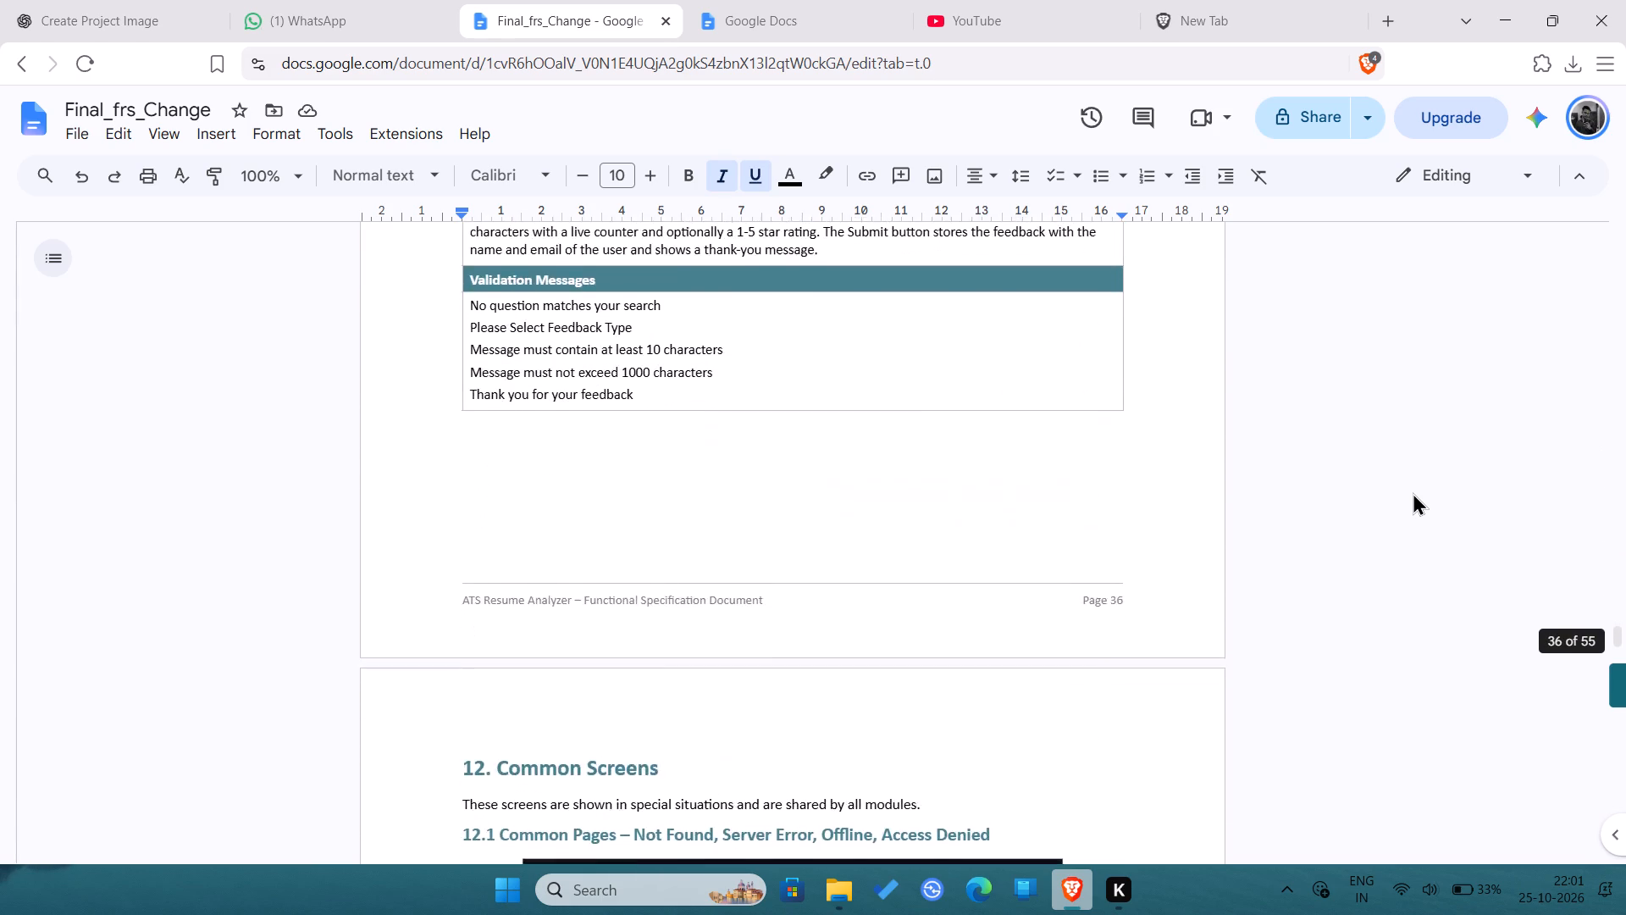
scroll(1413, 492, down, 12)
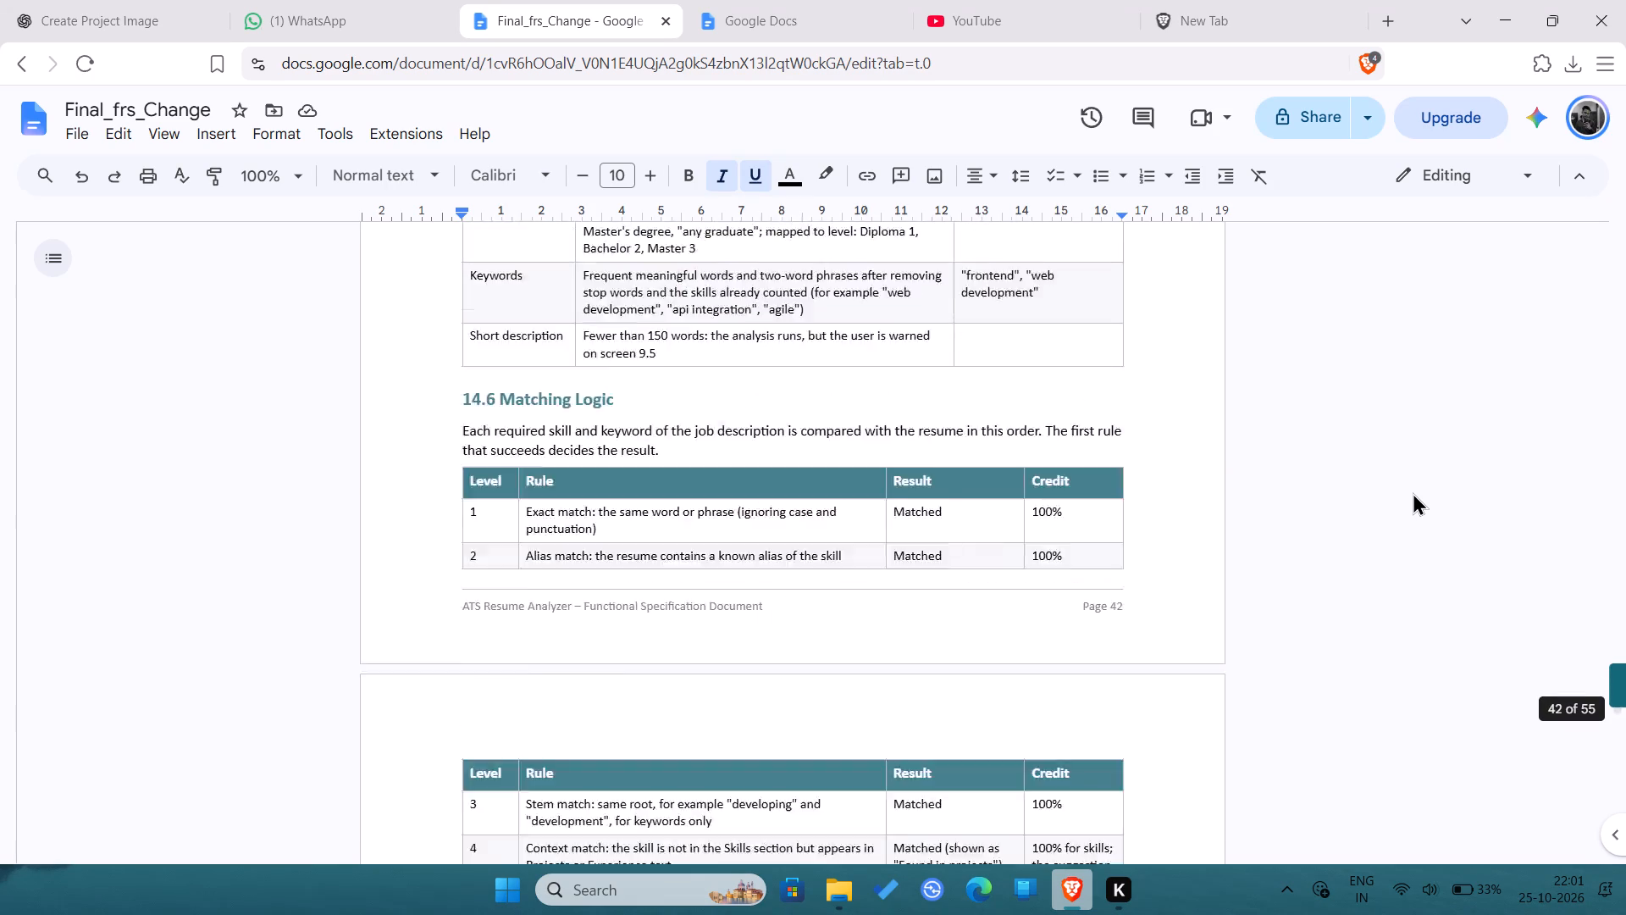
scroll(1413, 492, down, 11)
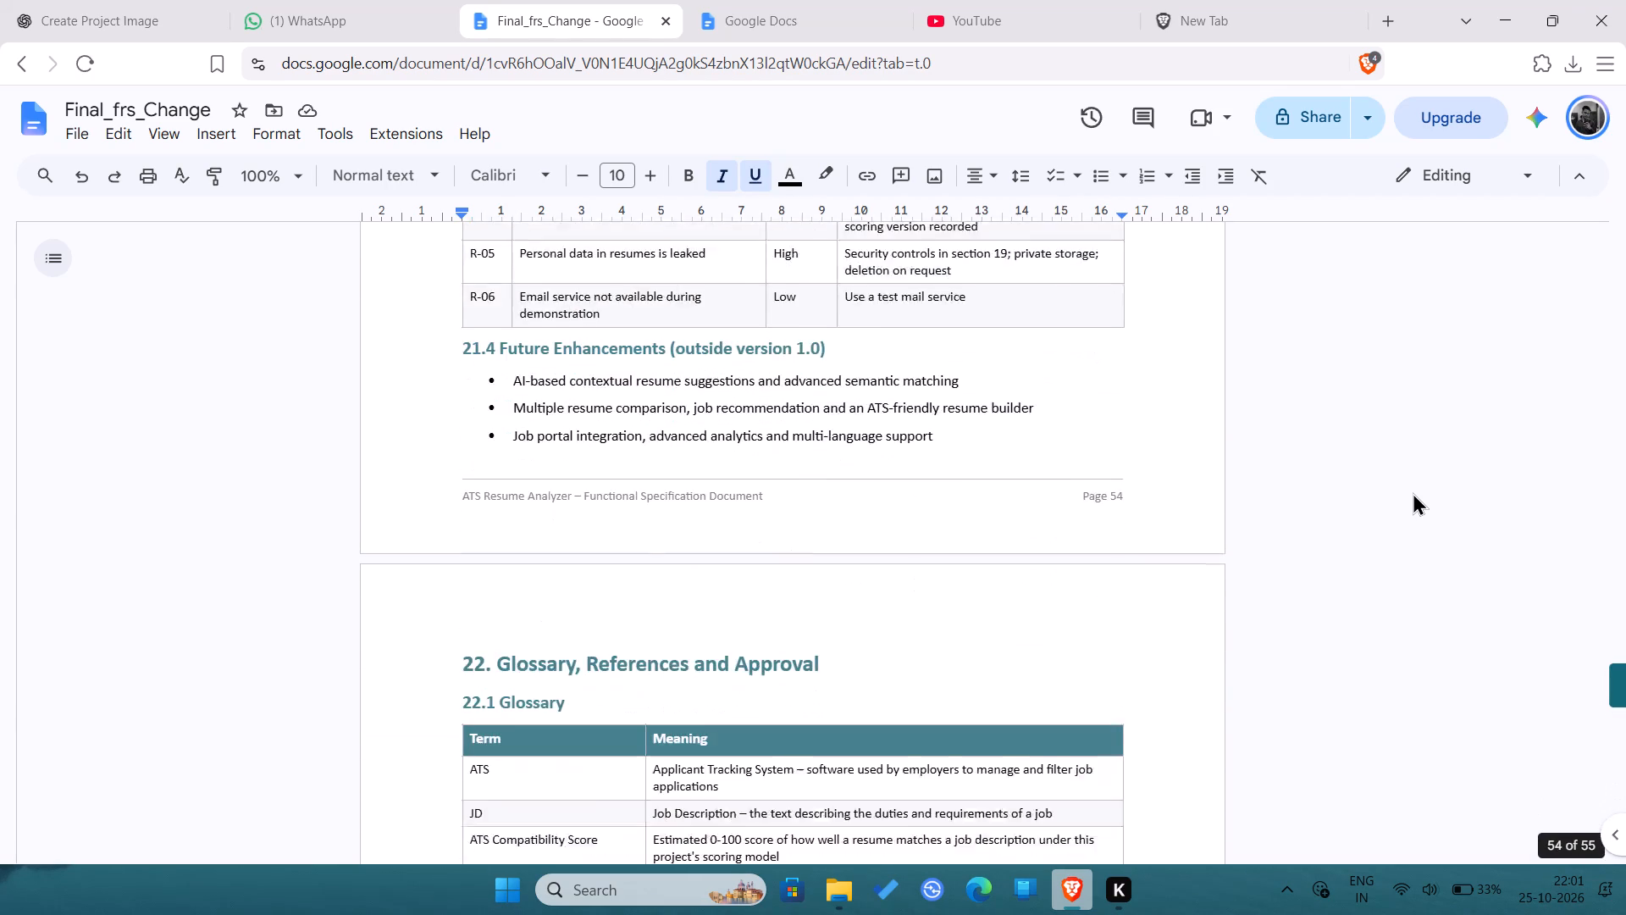
scroll(1413, 492, down, 6)
Review the document backwards from the test cases and requirements tables through 7.1 Upload Resume to the 6.1 Dashboard section.
scroll(1413, 492, up, 5)
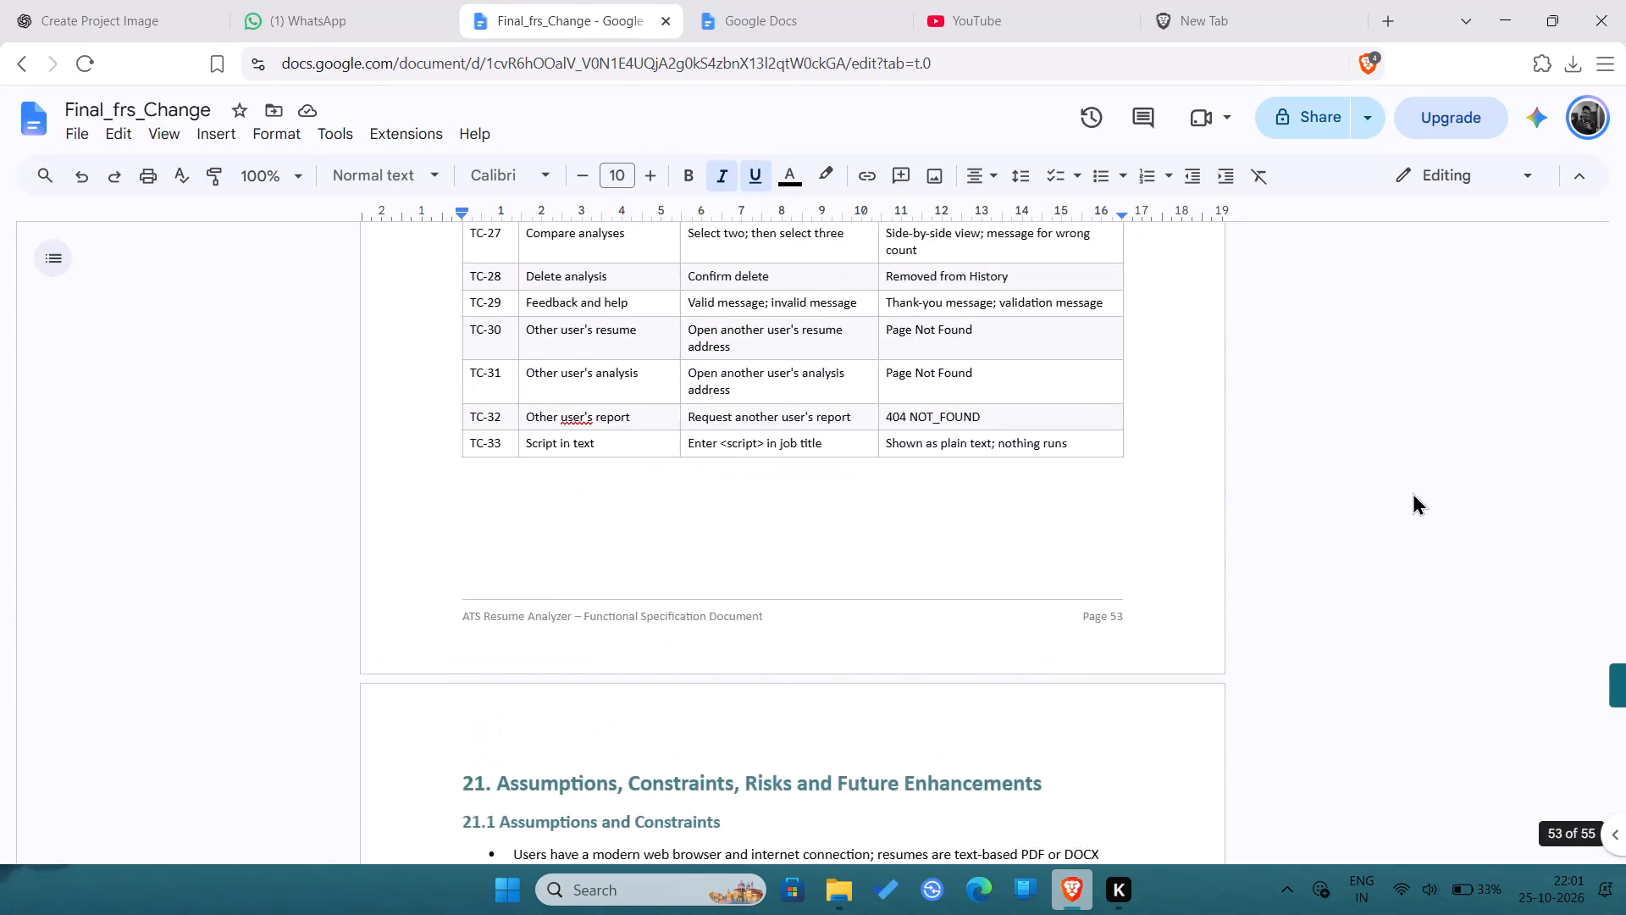
scroll(1413, 492, up, 6)
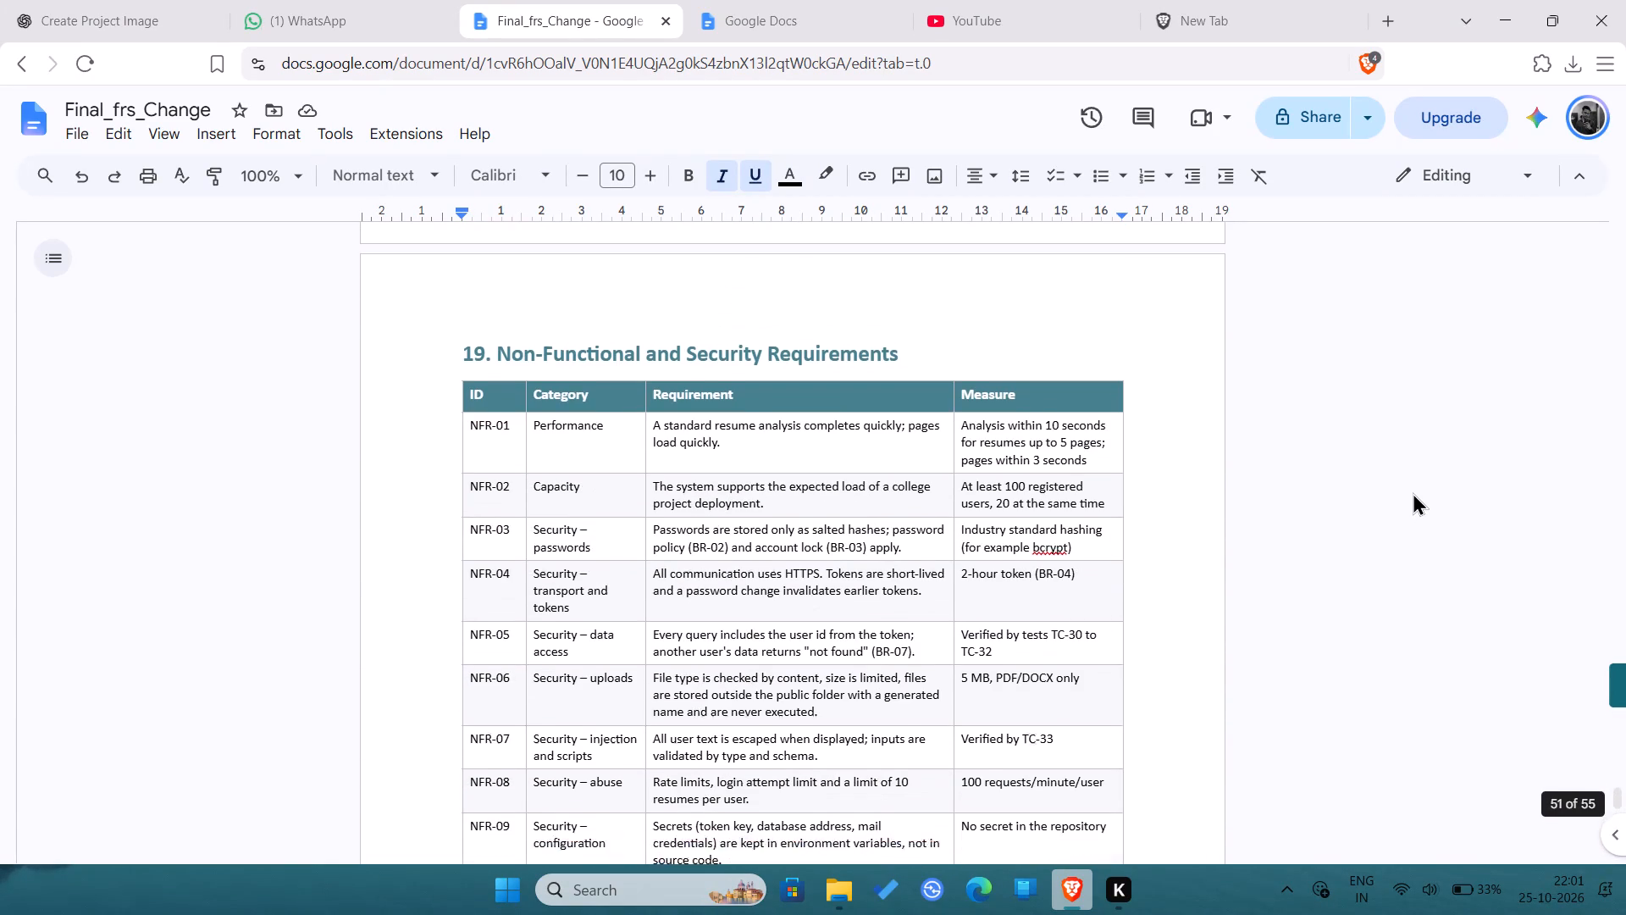
scroll(1413, 492, up, 1)
scroll(947, 546, up, 10)
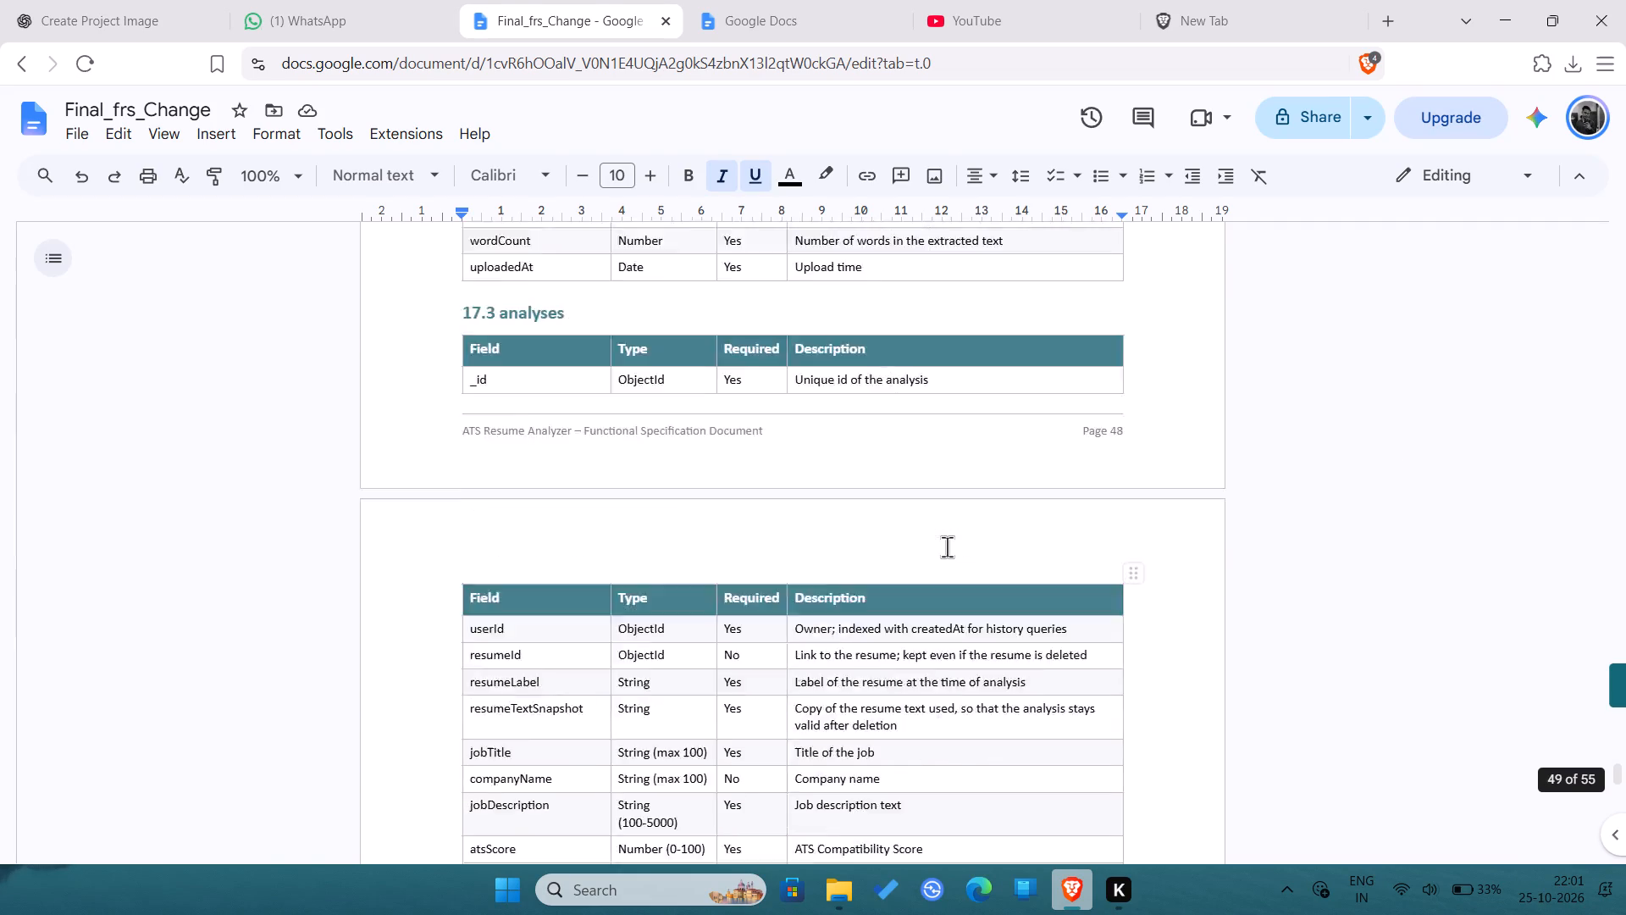
scroll(947, 546, up, 3)
click(625, 547)
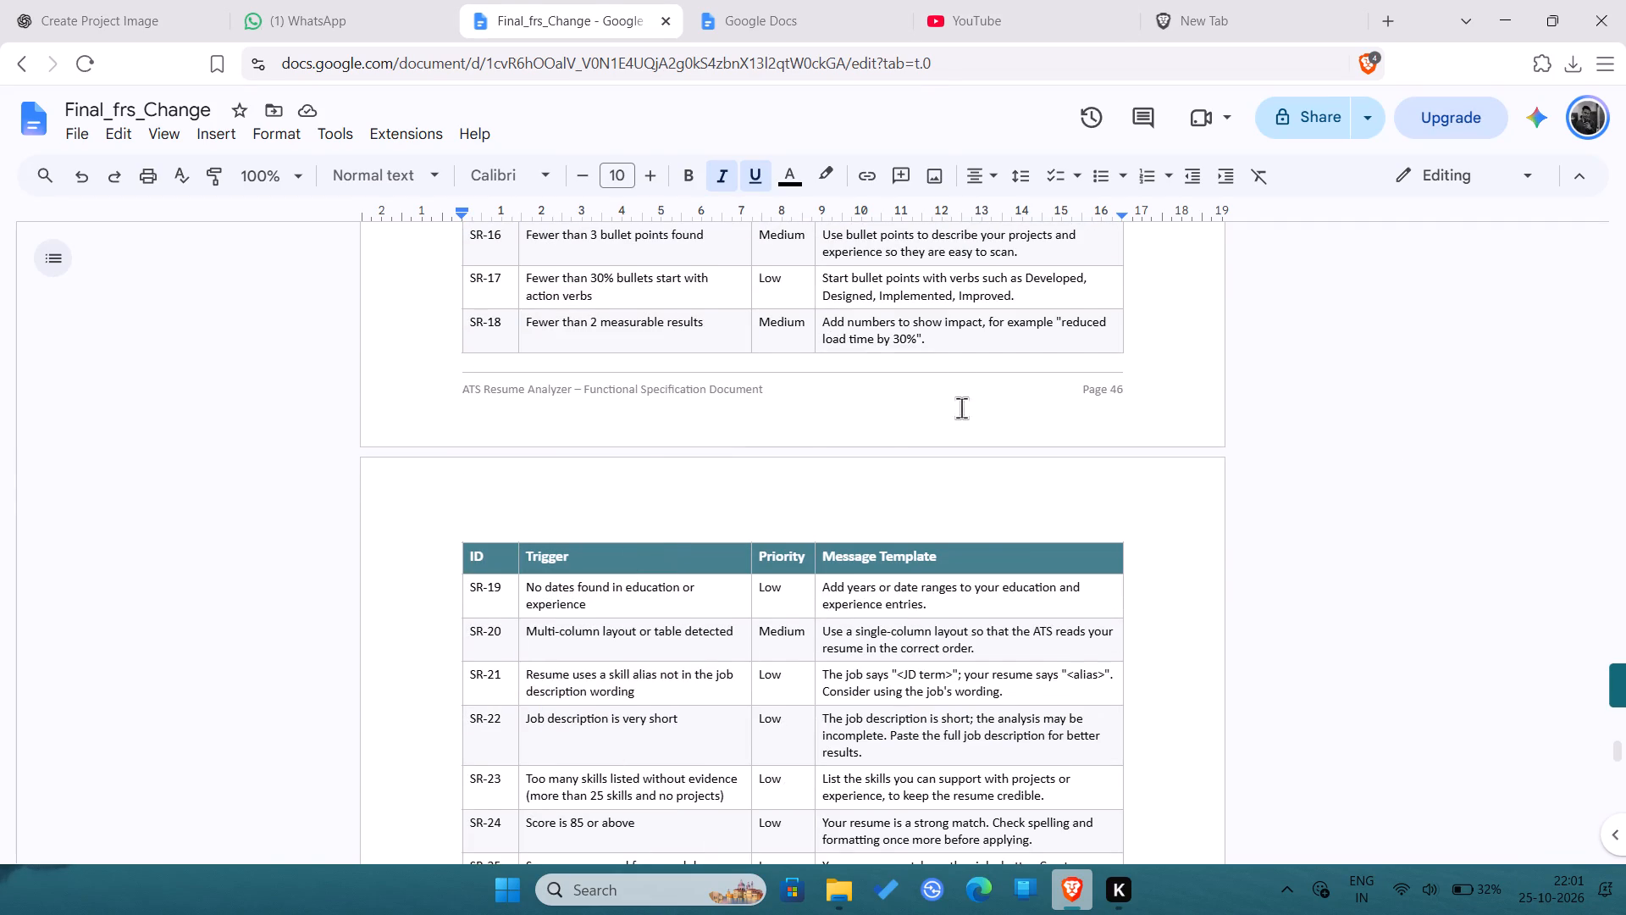
scroll(961, 408, up, 20)
scroll(961, 408, up, 20)
scroll(961, 408, up, 1)
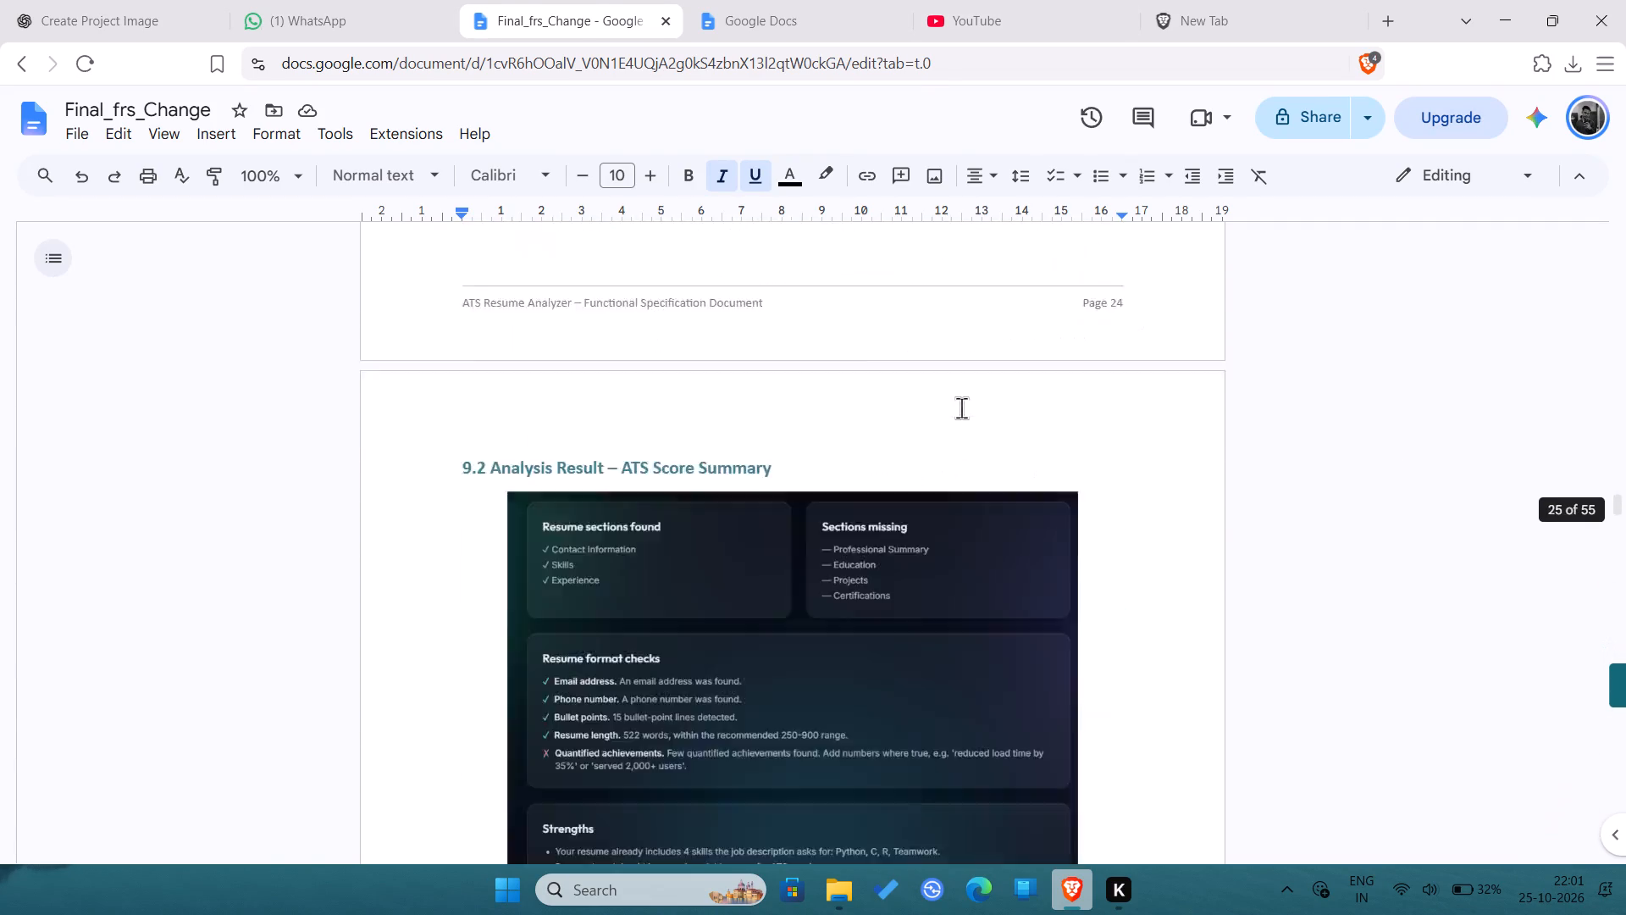
scroll(961, 408, up, 5)
scroll(651, 629, up, 12)
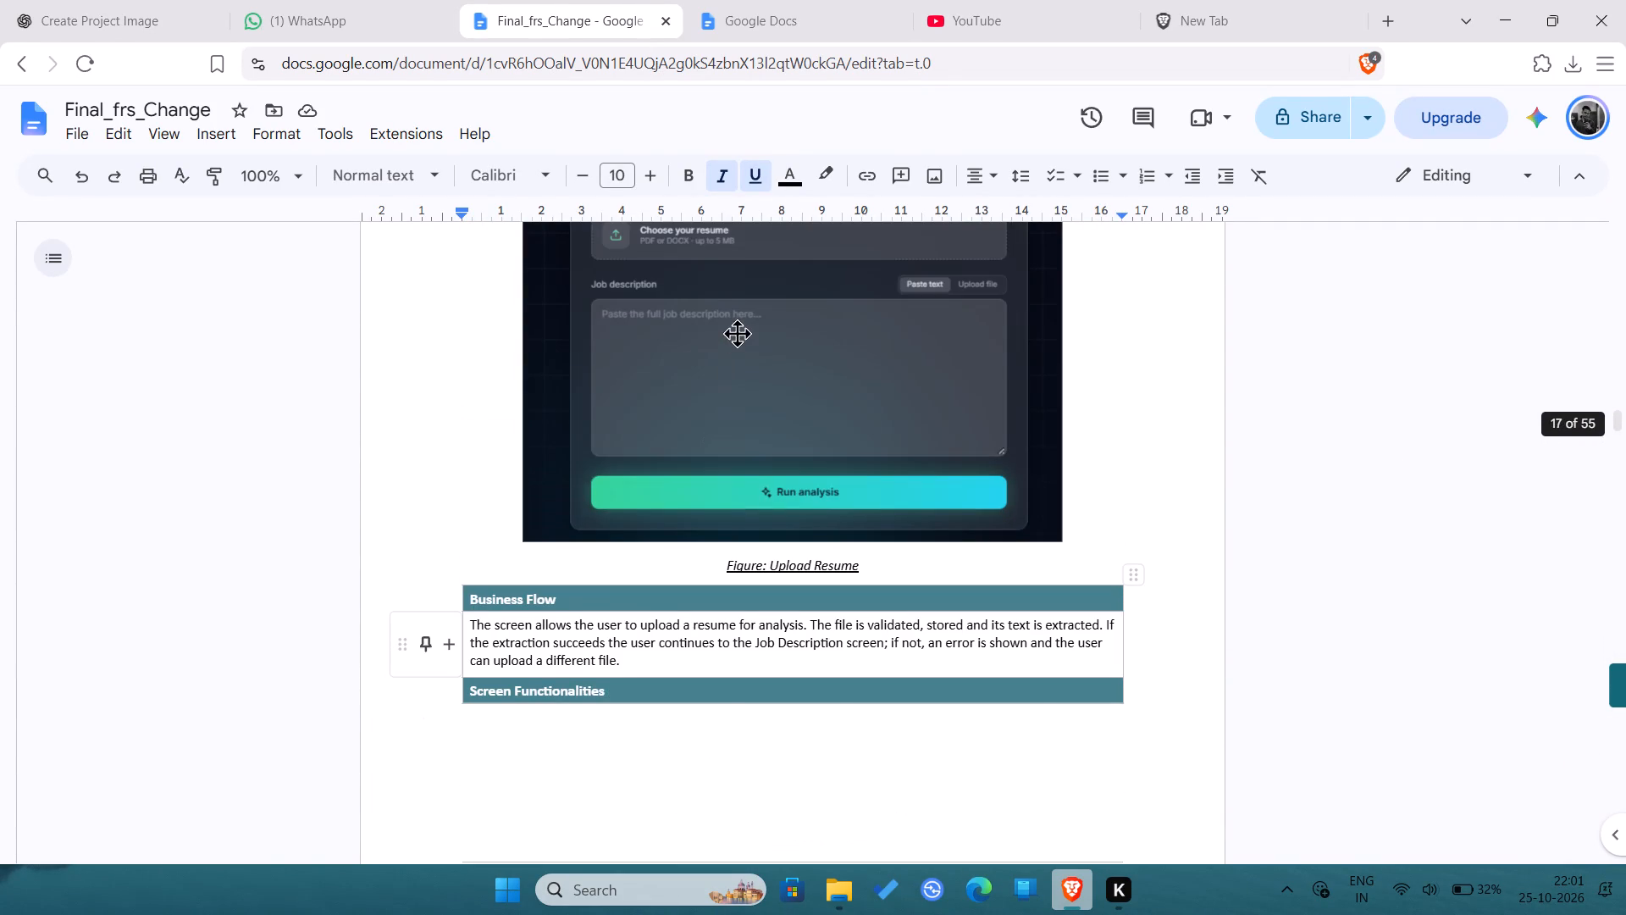
click(737, 337)
scroll(708, 363, up, 2)
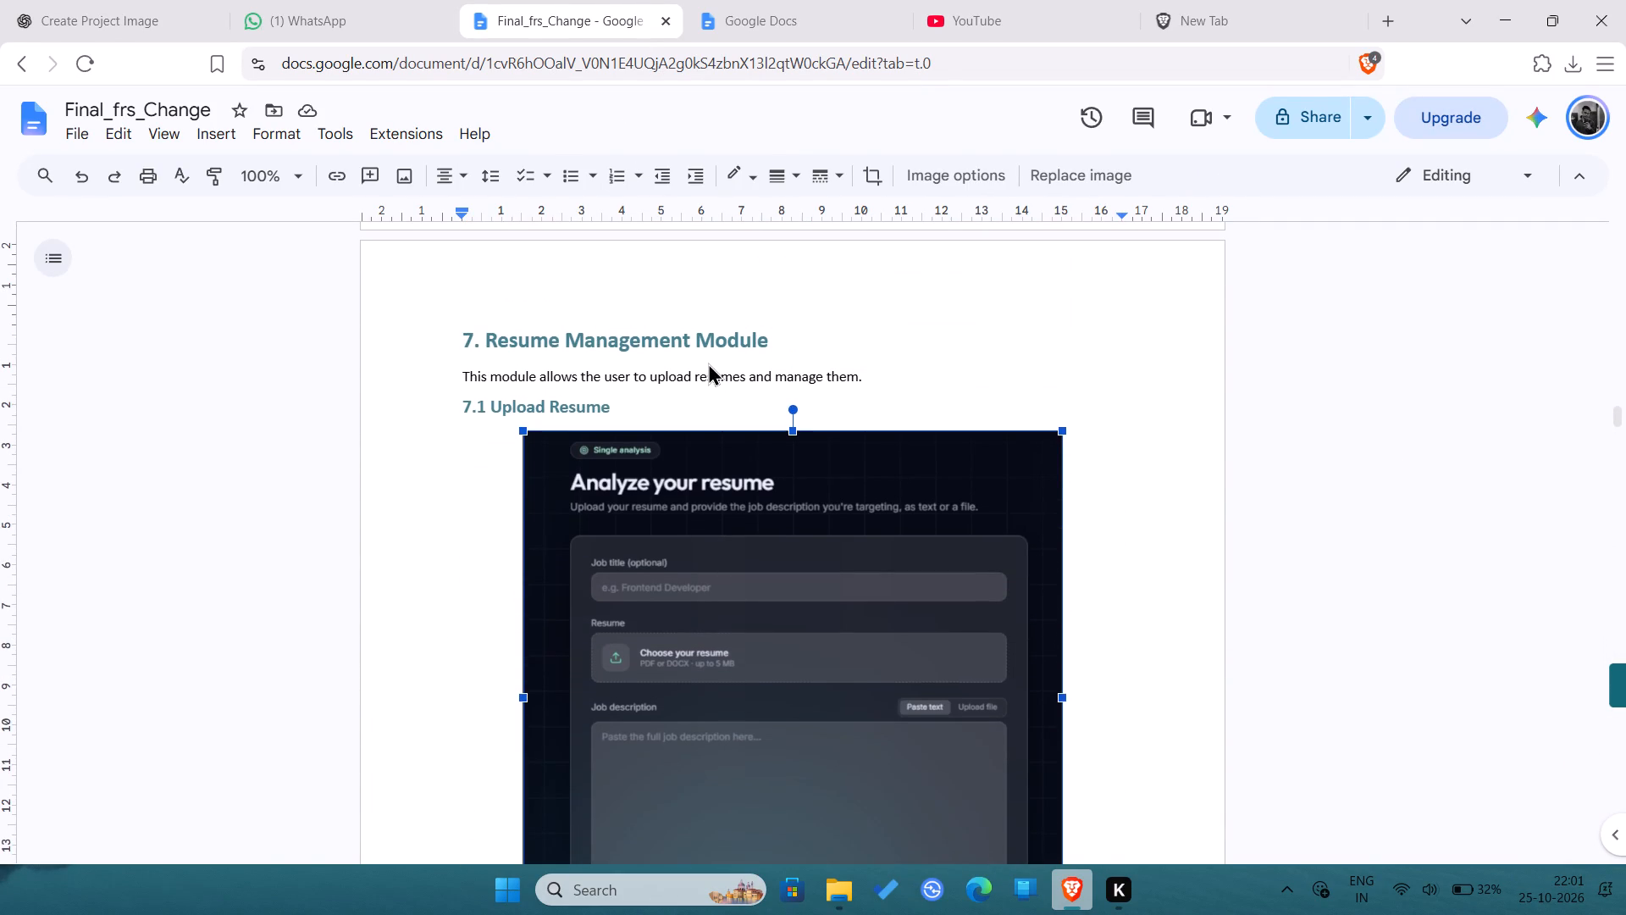
click(639, 361)
click(639, 383)
scroll(639, 375, up, 3)
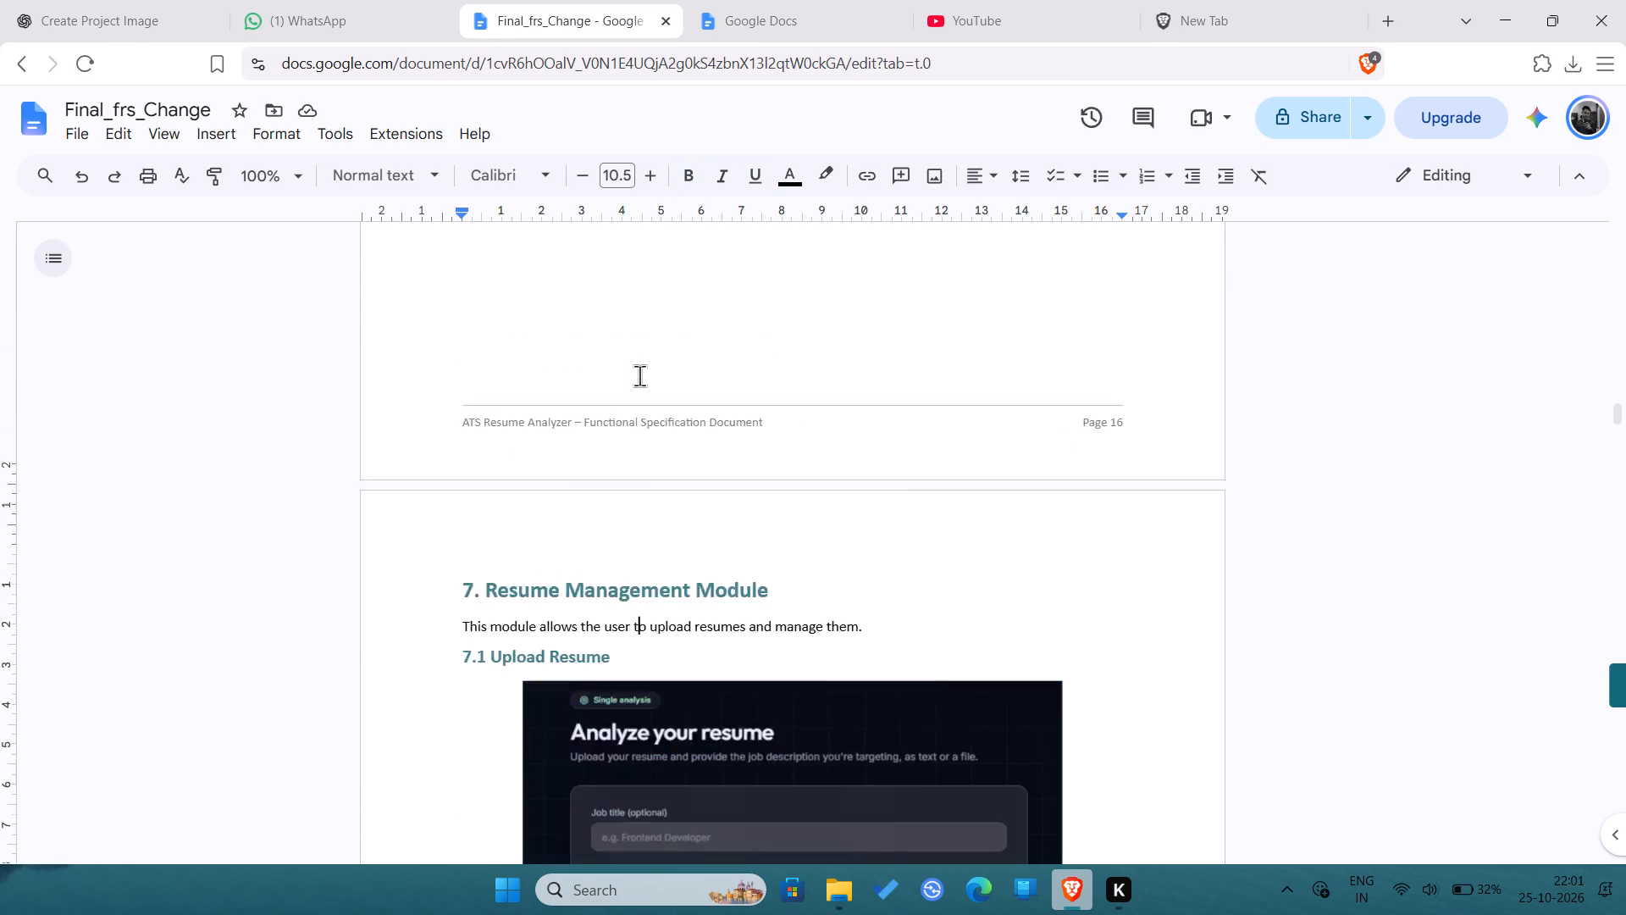
scroll(639, 375, up, 7)
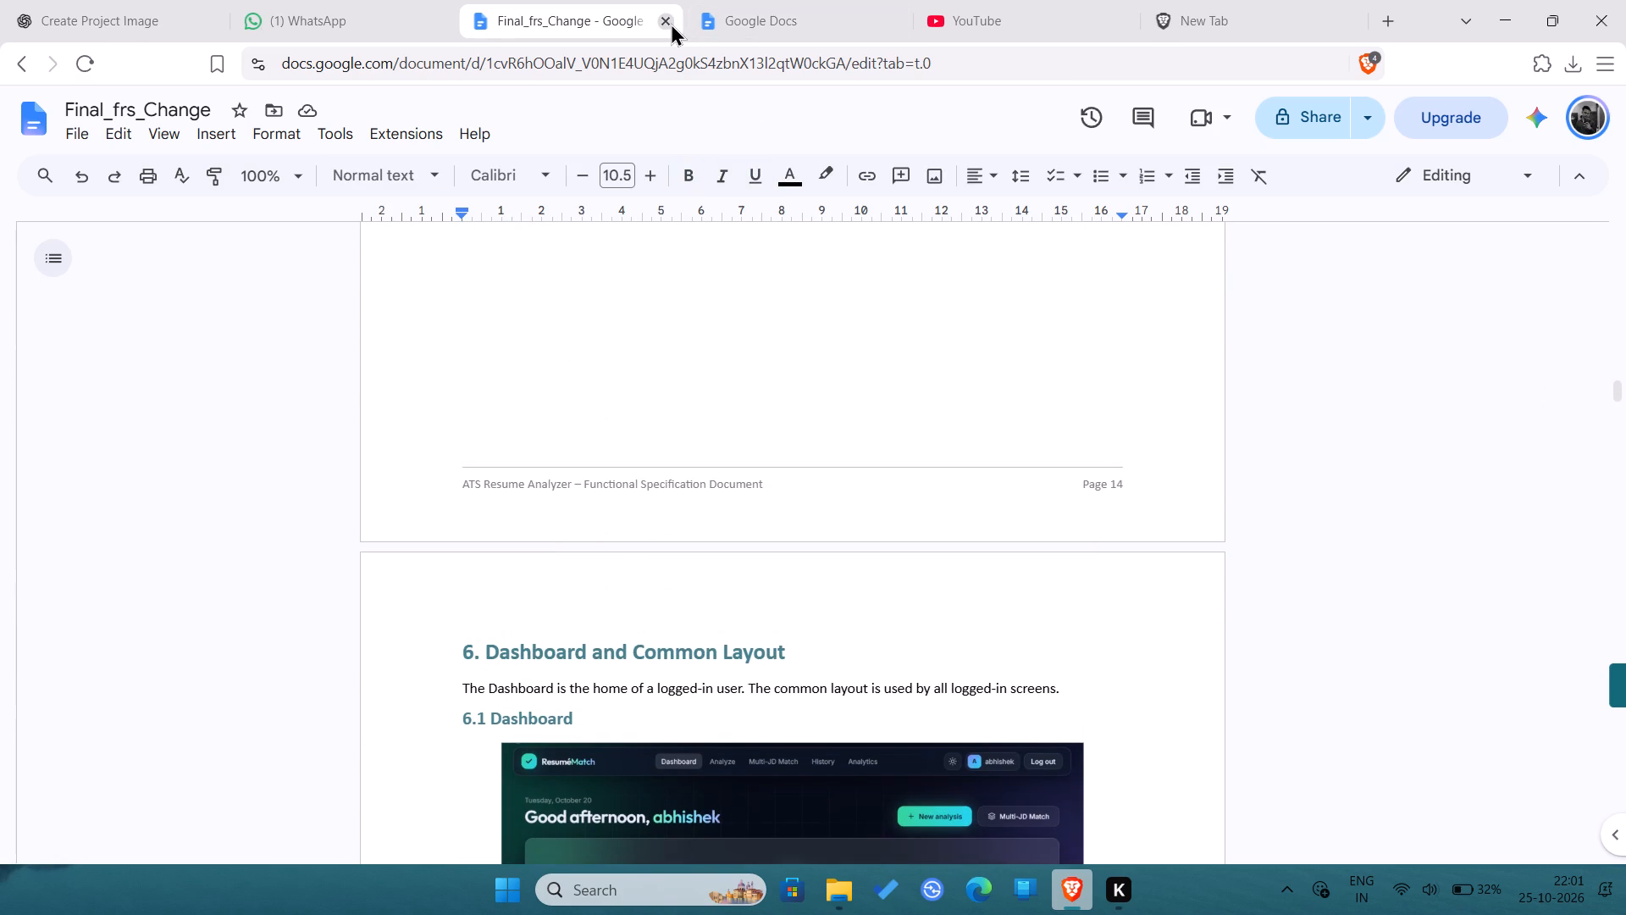
scroll(733, 528, down, 6)
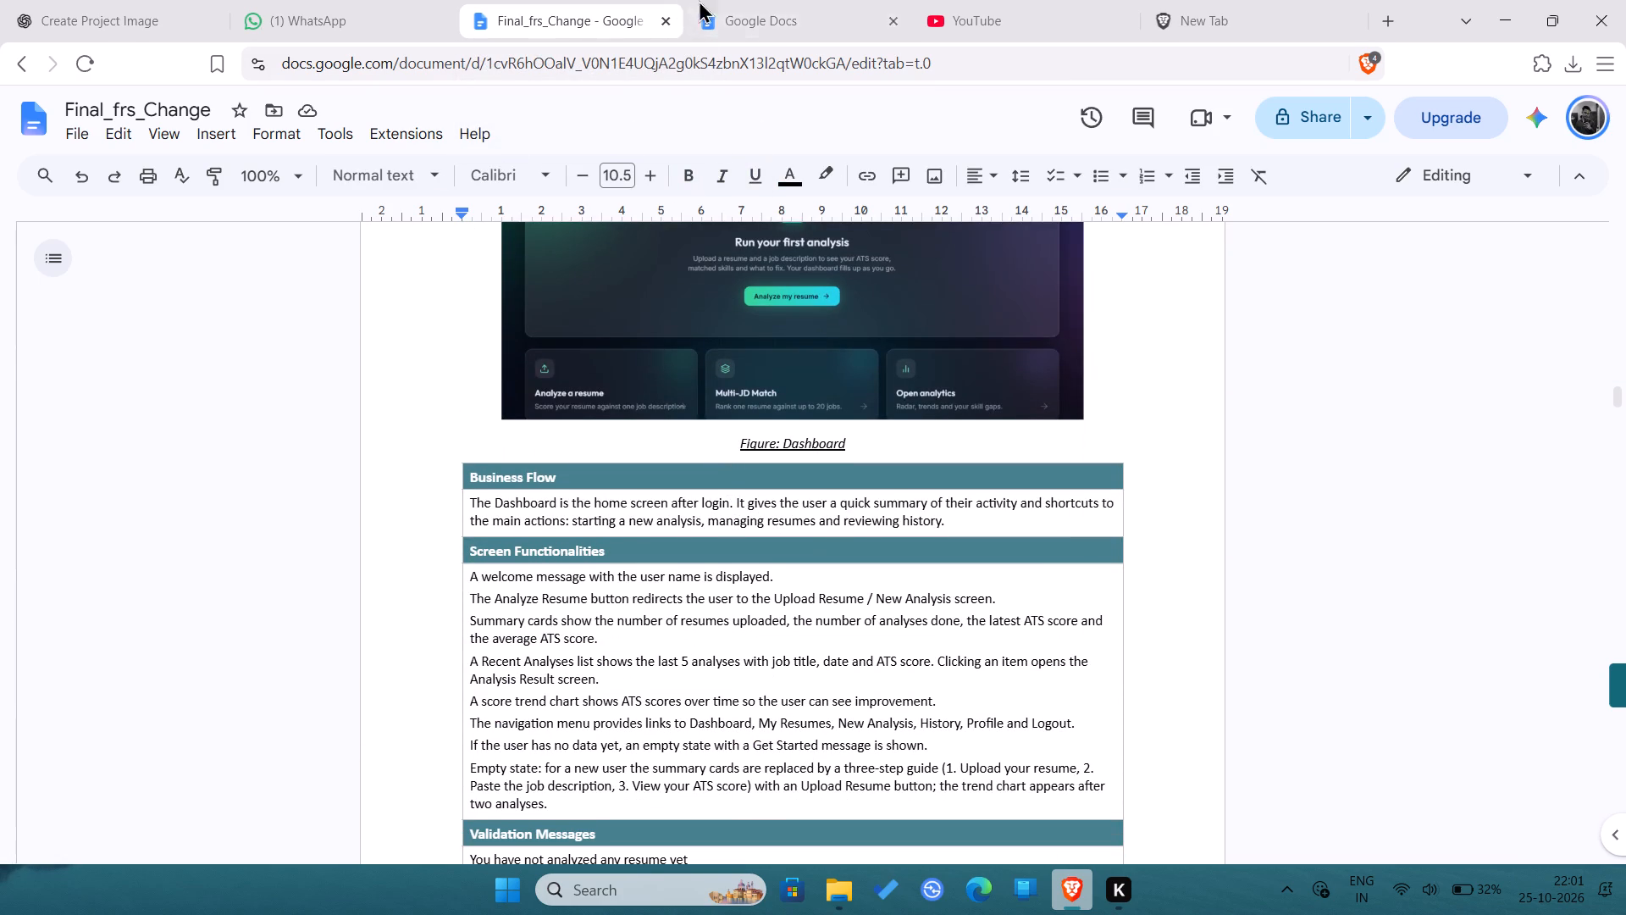
Look through the recent documents and templates on the Google Docs home page and return to the Final_frs_Change document.
click(758, 0)
scroll(686, 496, down, 2)
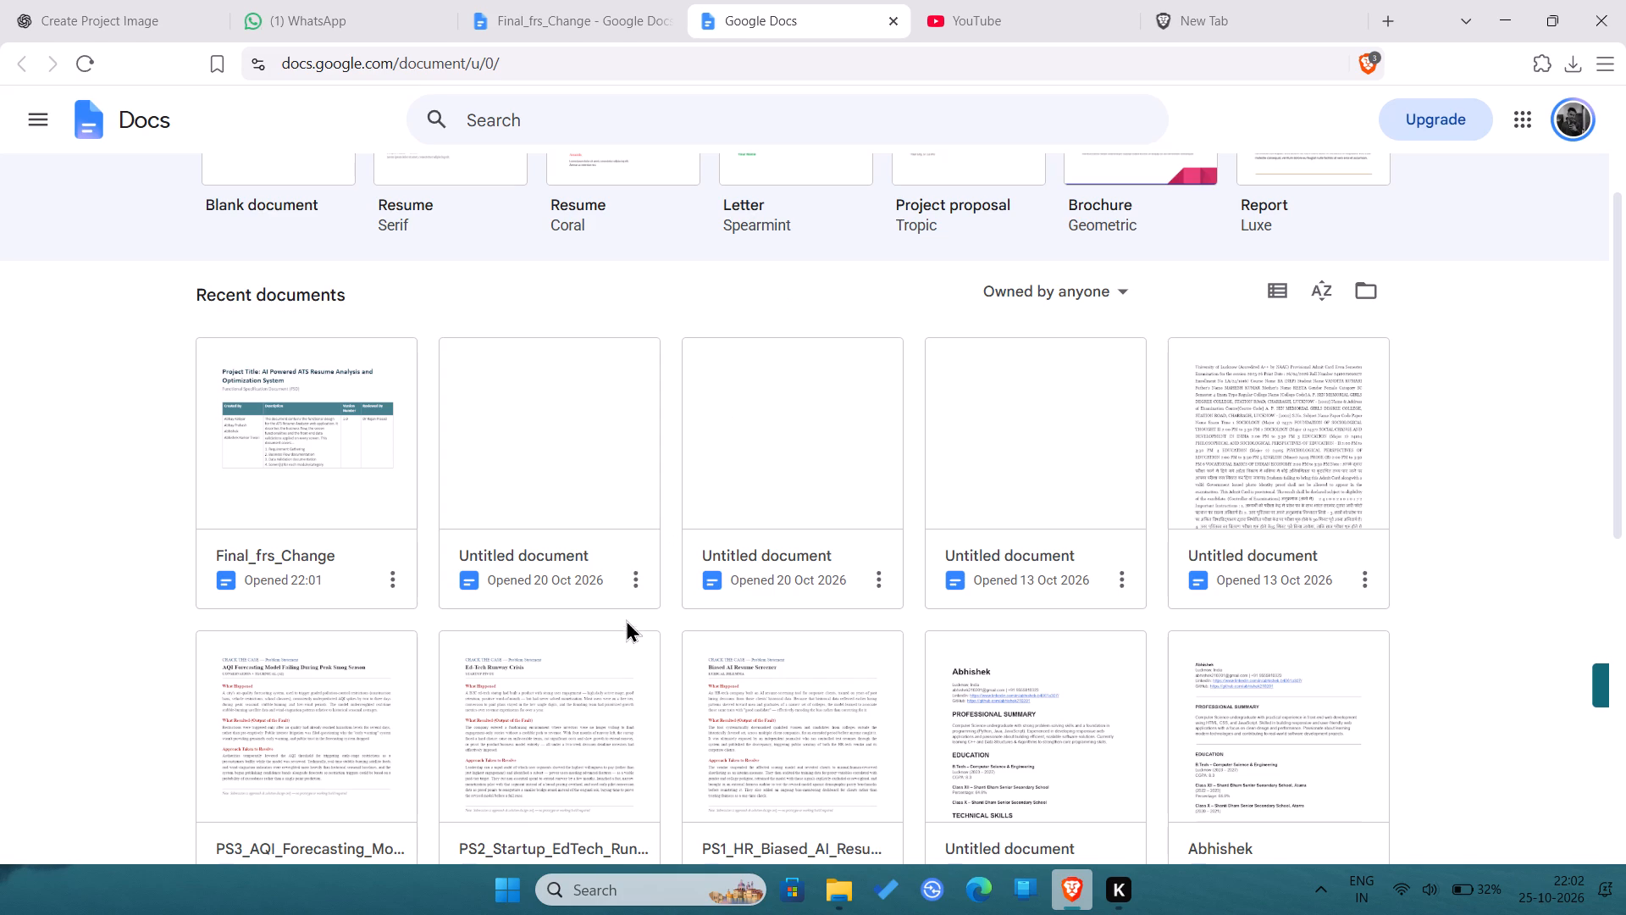
click(636, 586)
click(636, 586)
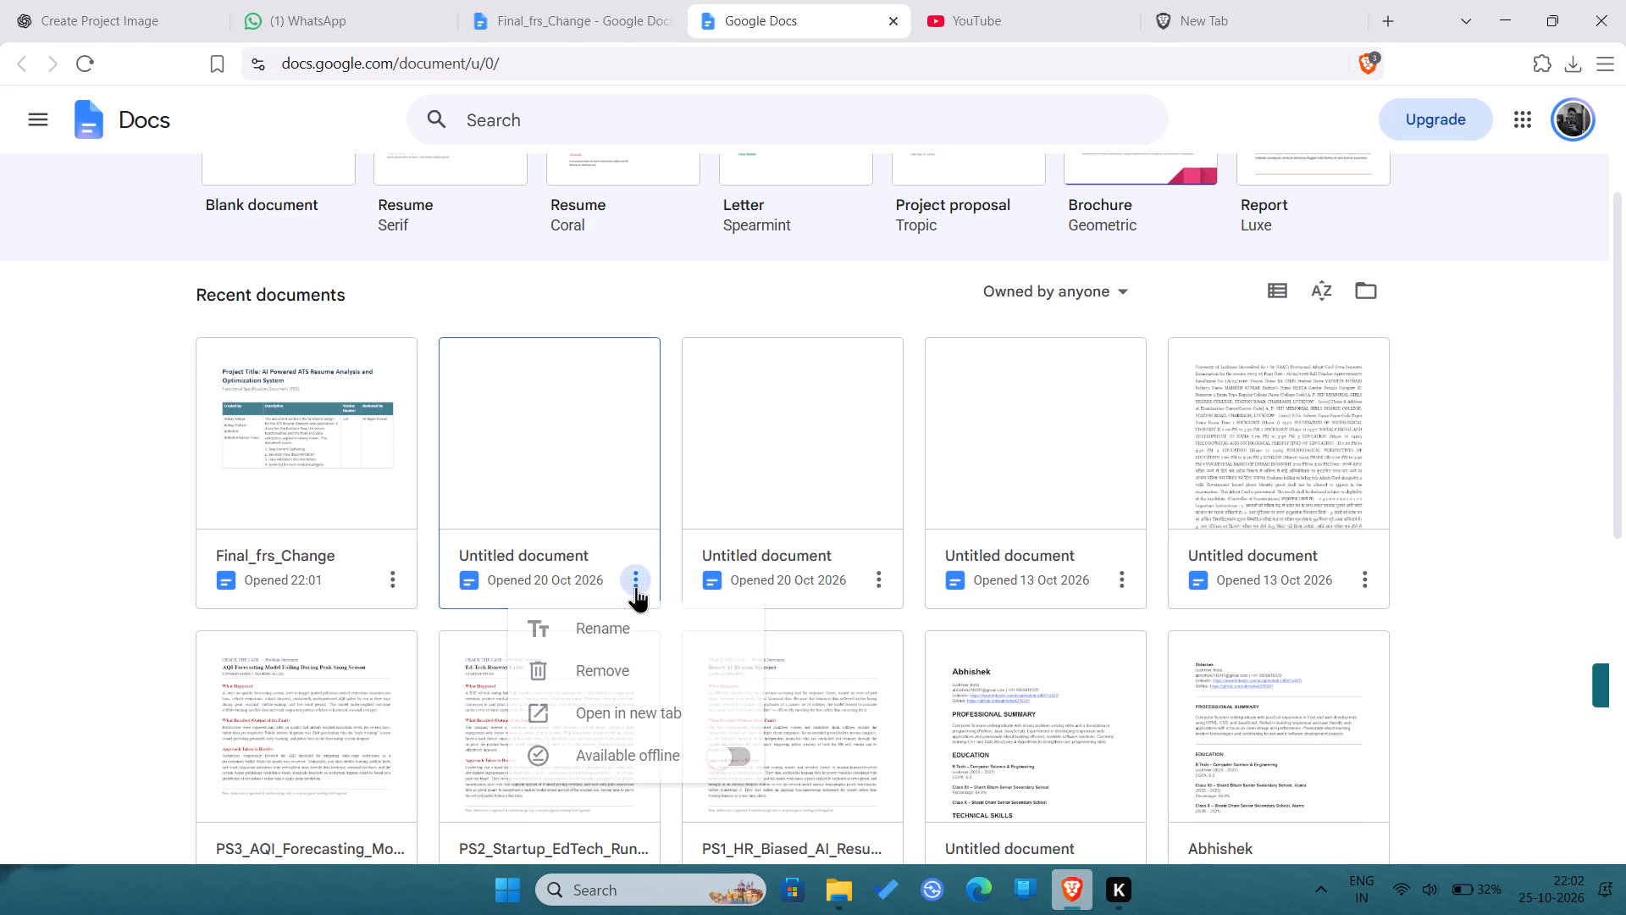
scroll(668, 294, up, 1)
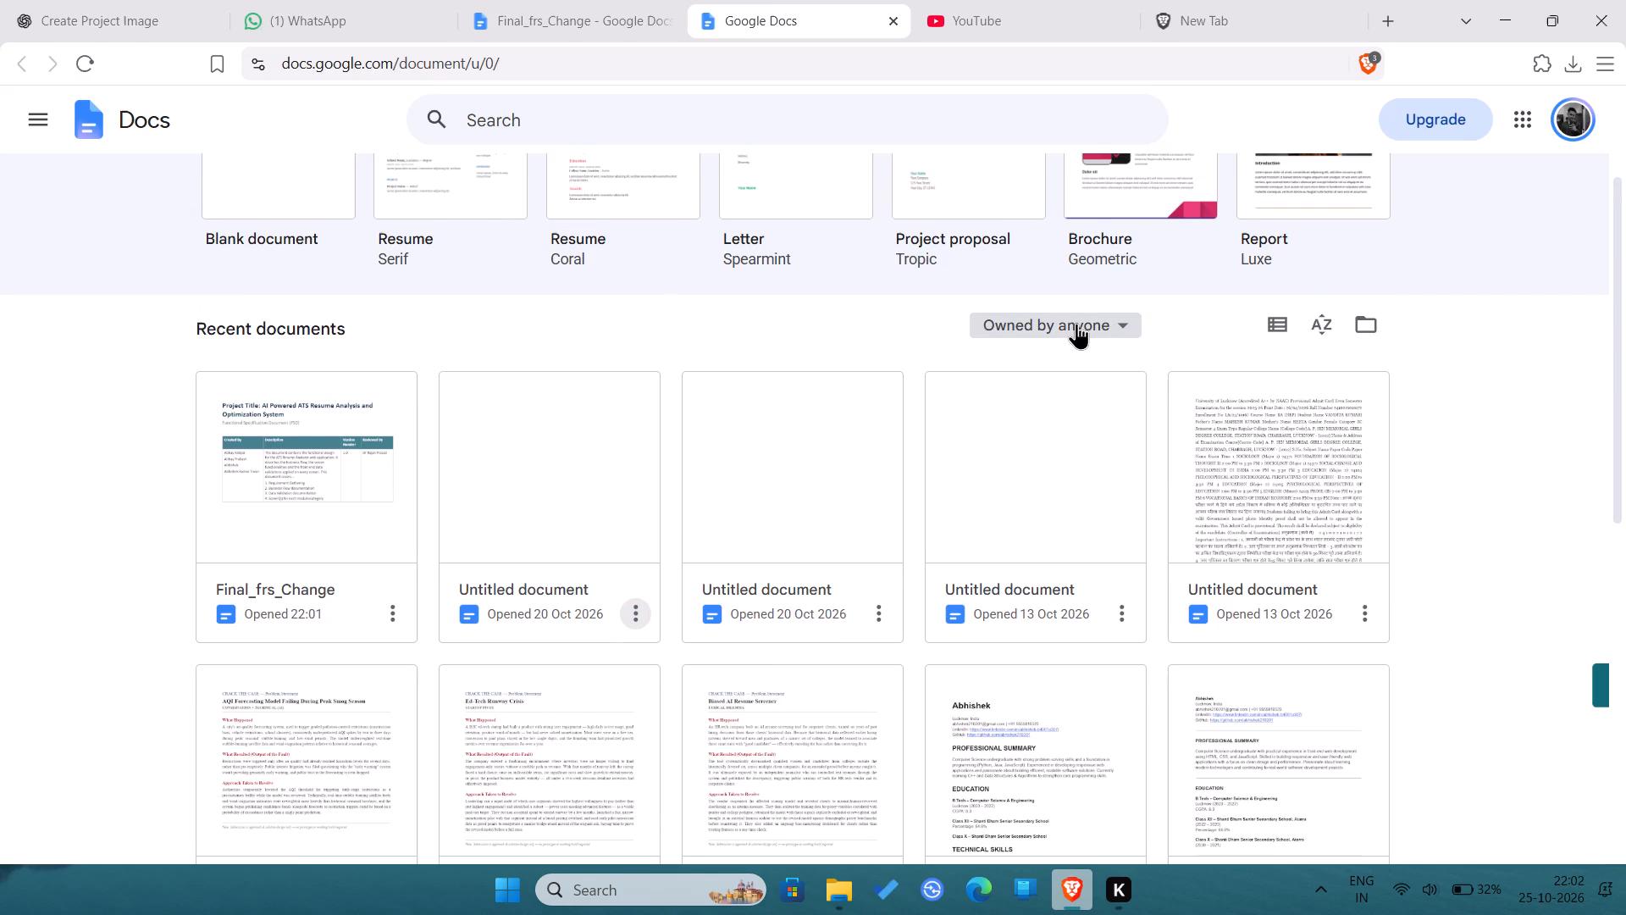
click(1069, 326)
scroll(792, 302, up, 1)
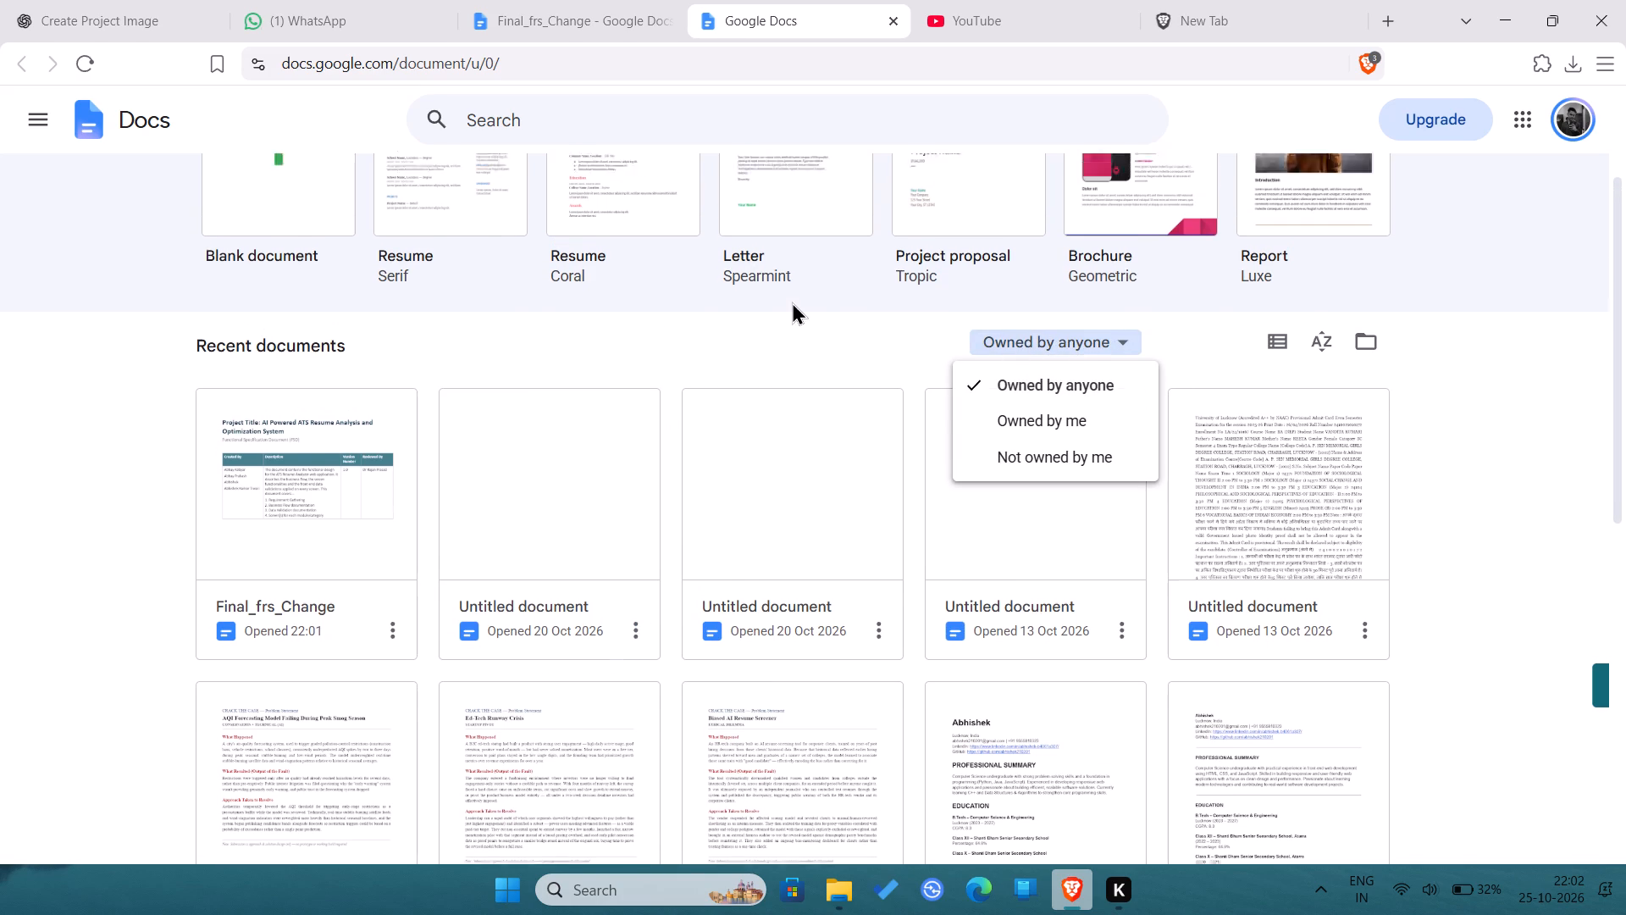
scroll(792, 302, up, 1)
click(117, 370)
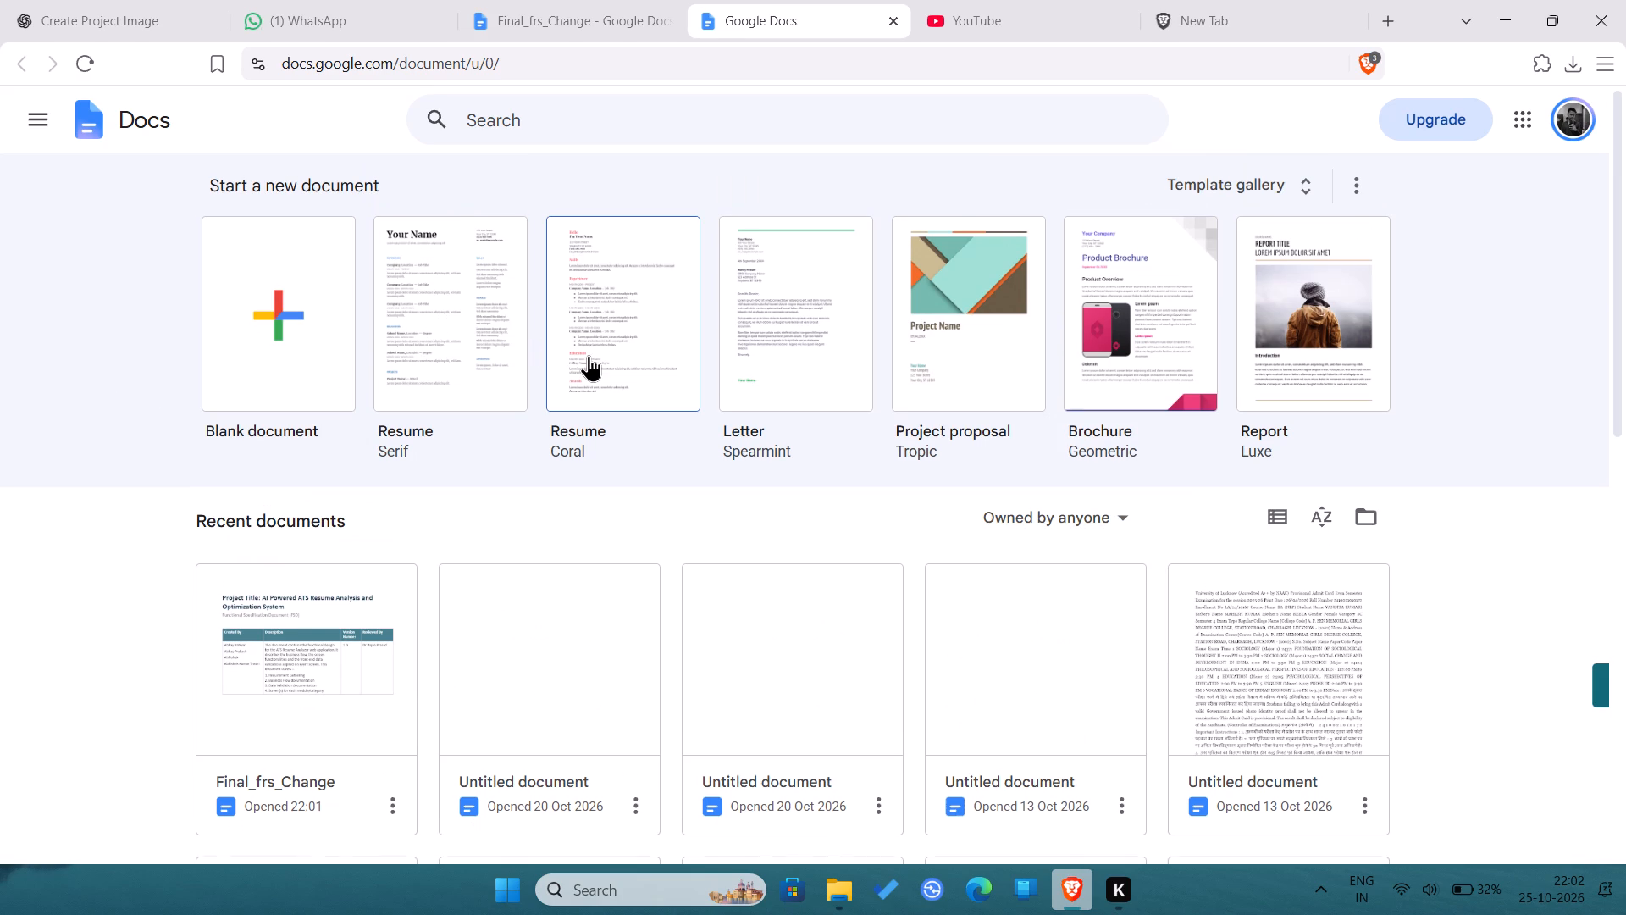
click(445, 335)
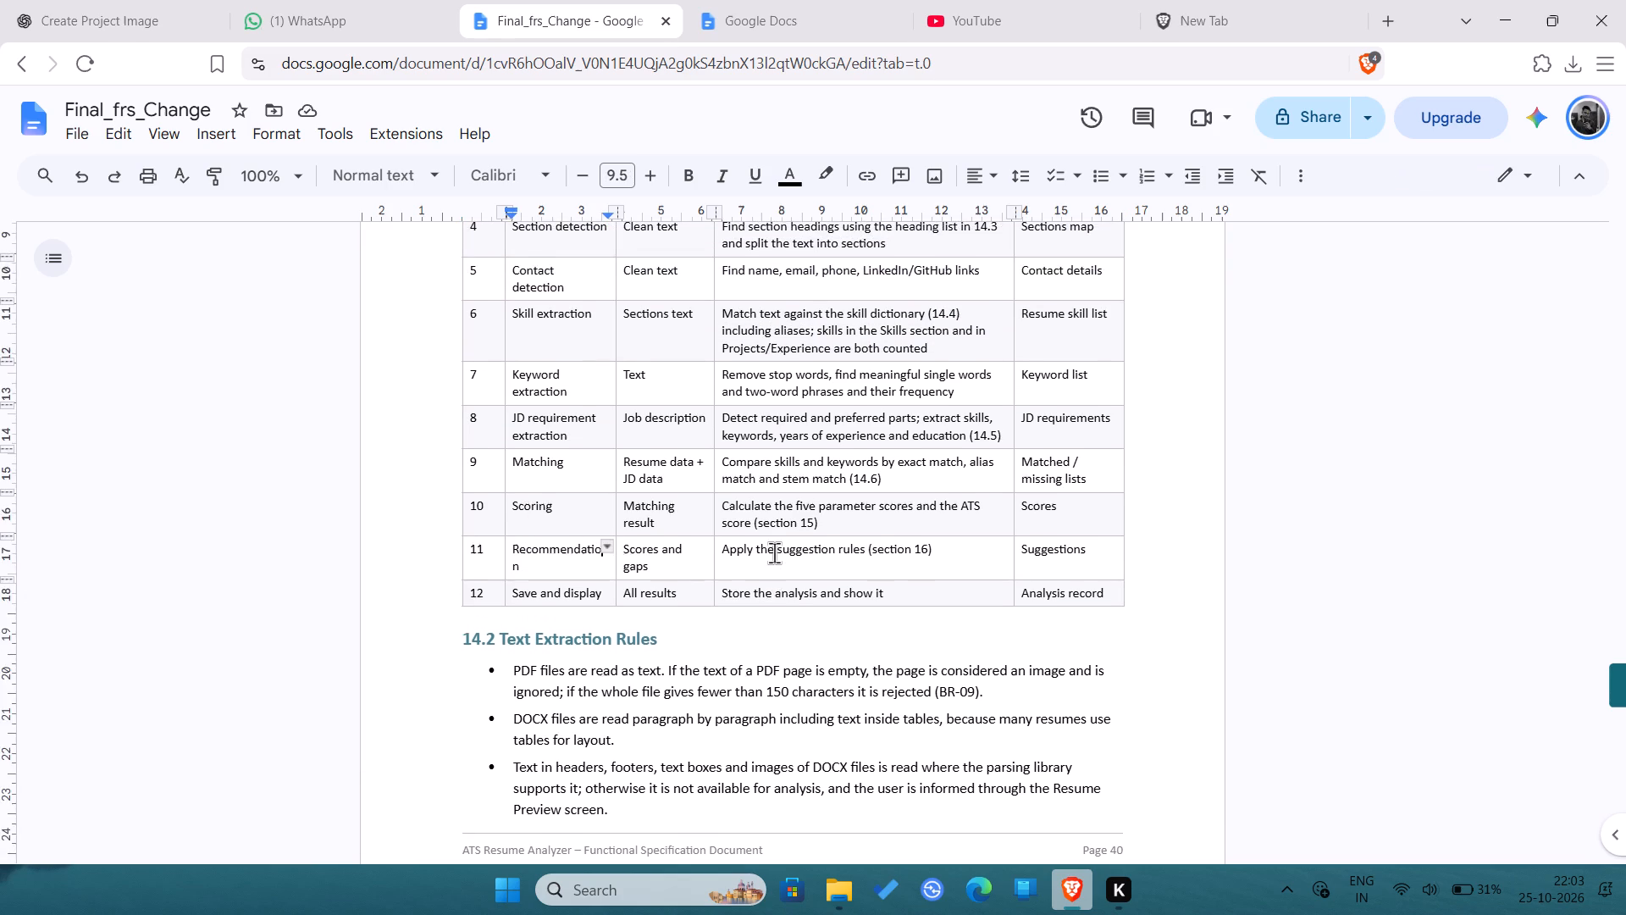
Examine the 14.1 Processing Pipeline table, the business rules table's Area and Rule columns, and the earlier screen sections.
scroll(774, 552, up, 3)
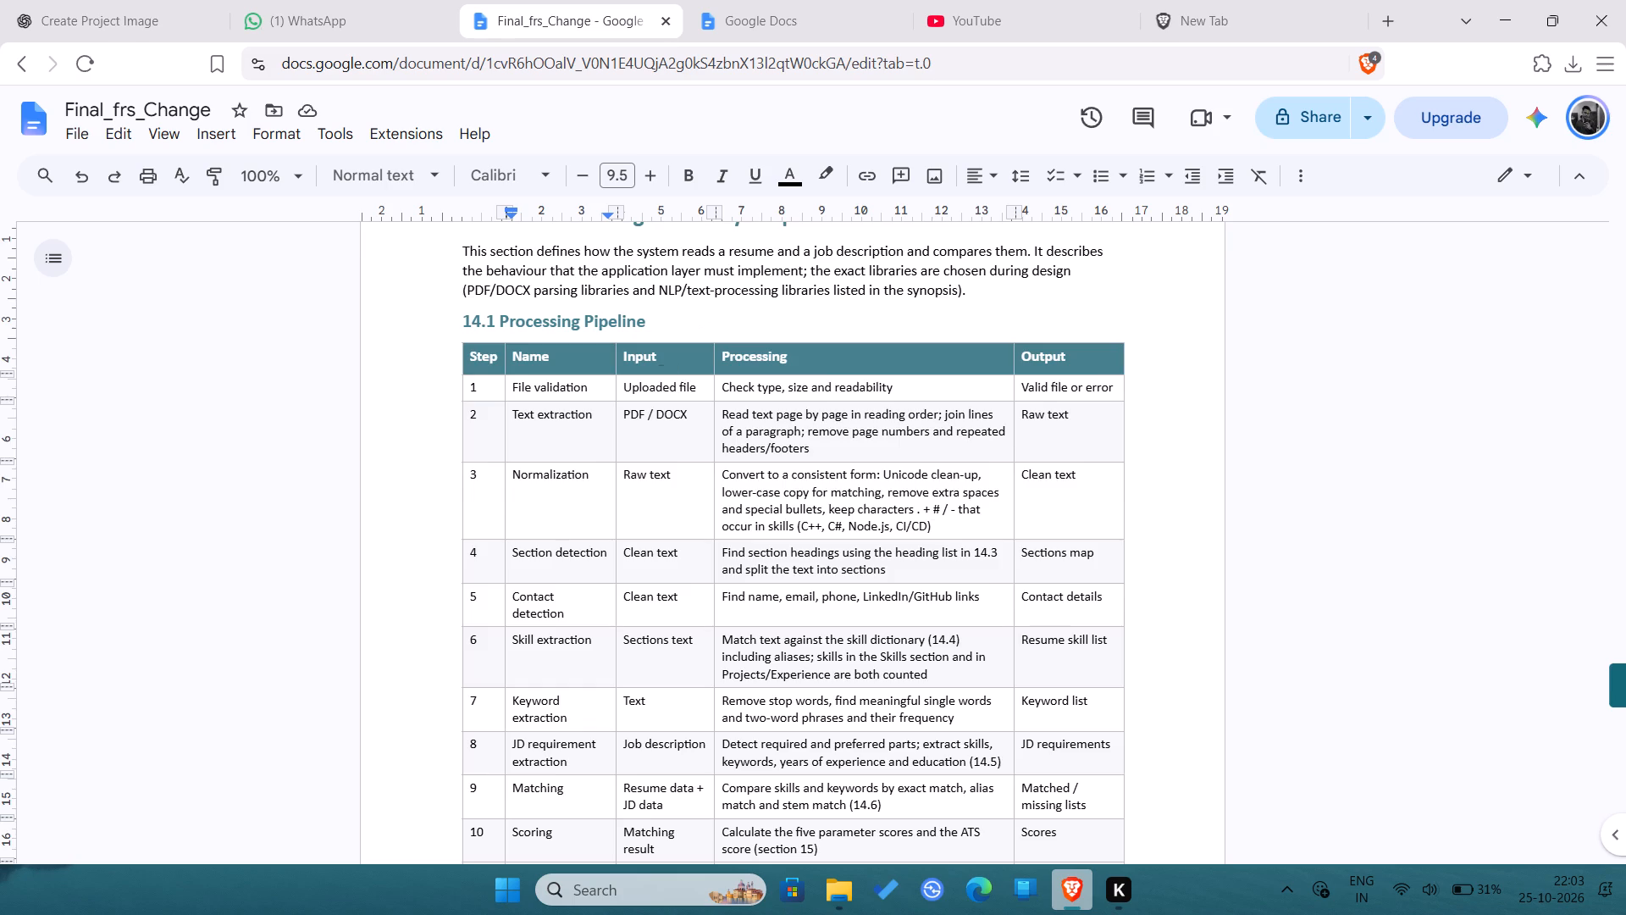
scroll(665, 376, up, 7)
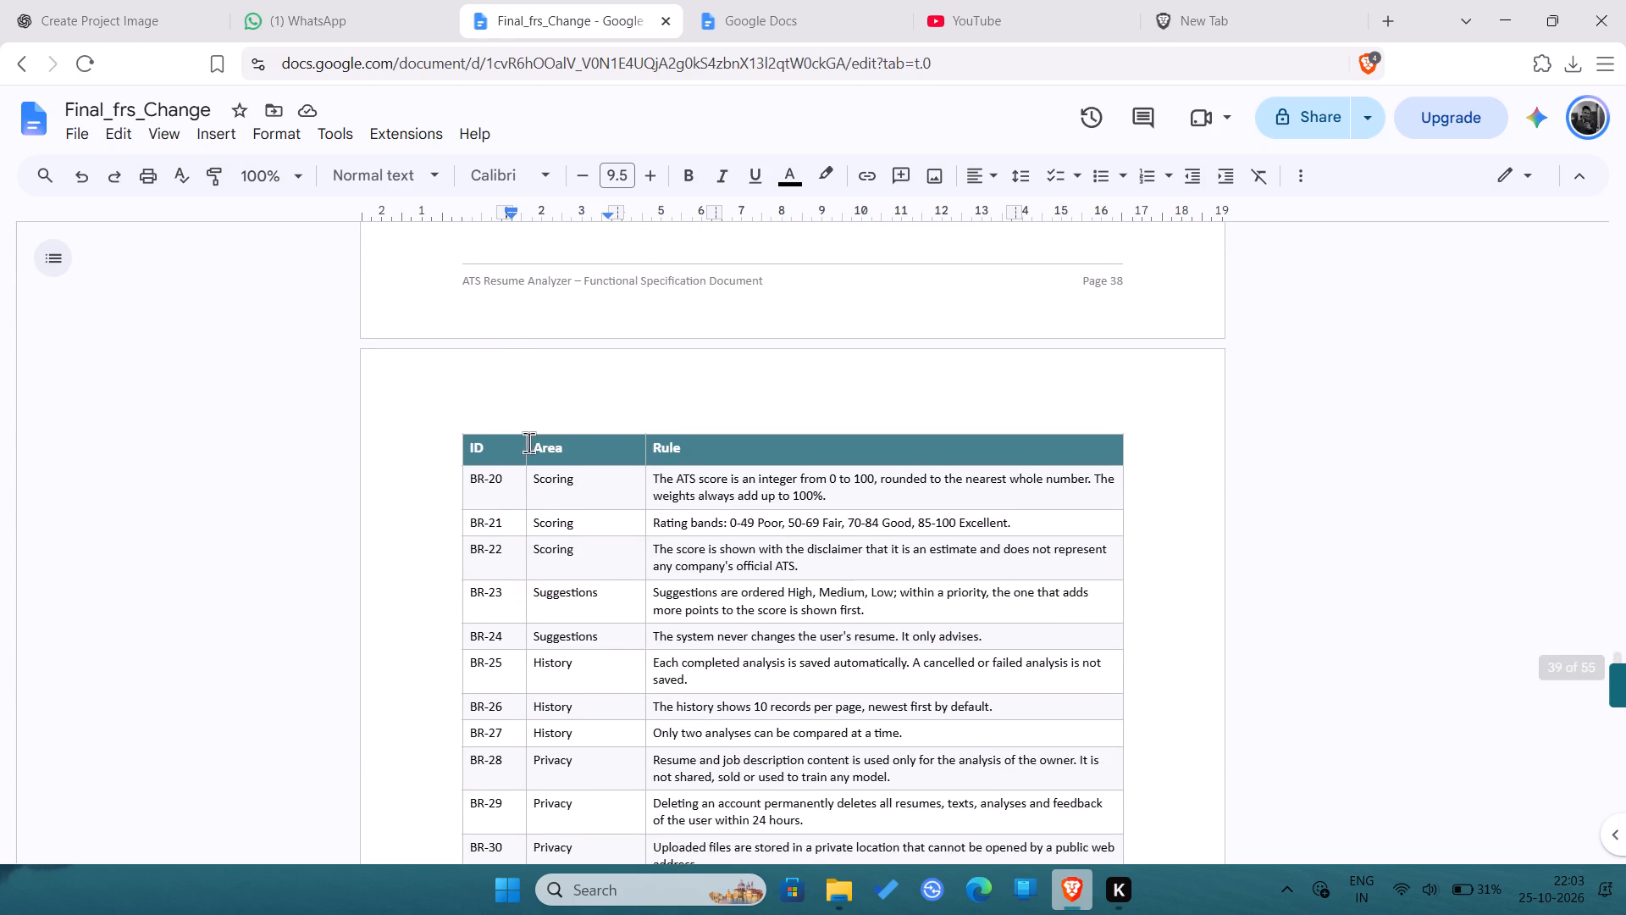
click(523, 446)
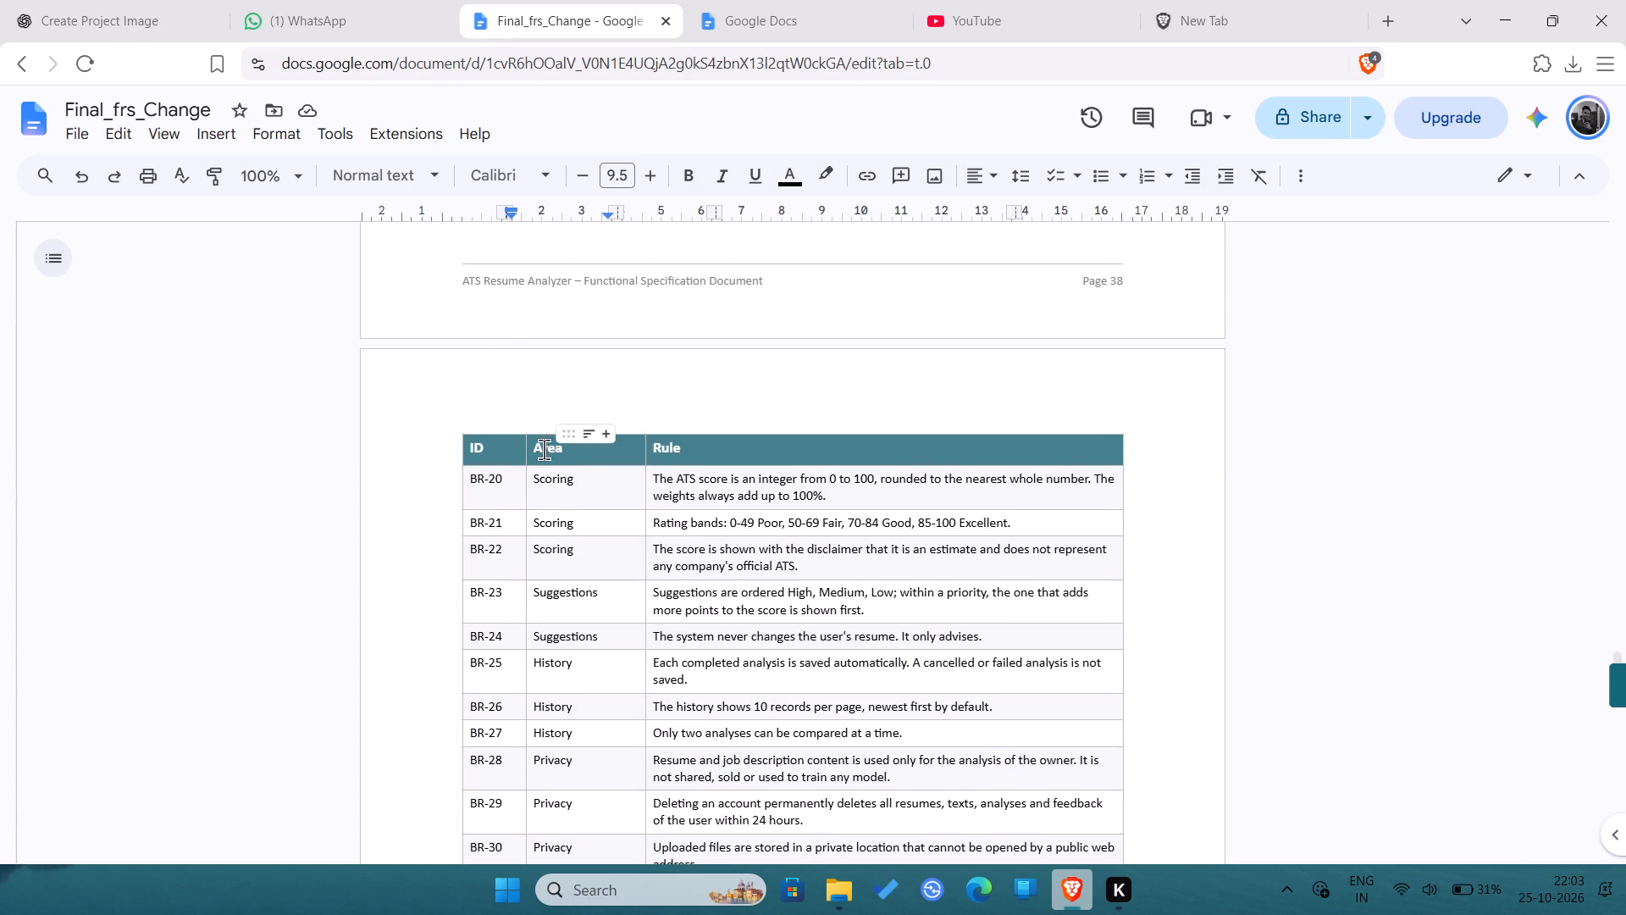
click(561, 457)
click(558, 483)
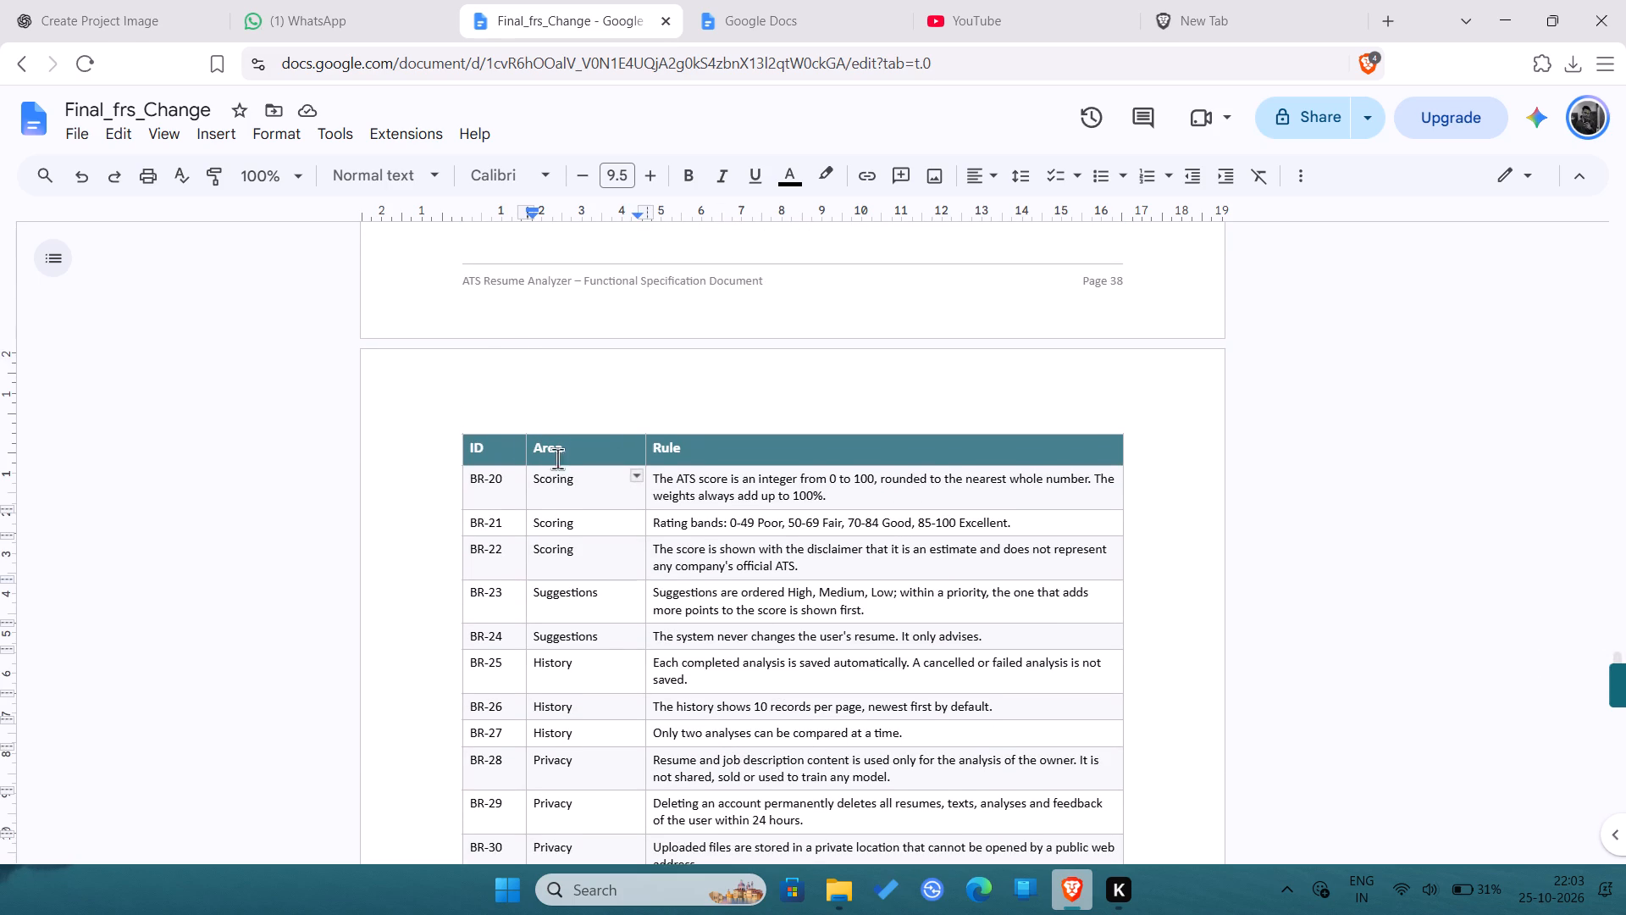
click(555, 448)
click(661, 451)
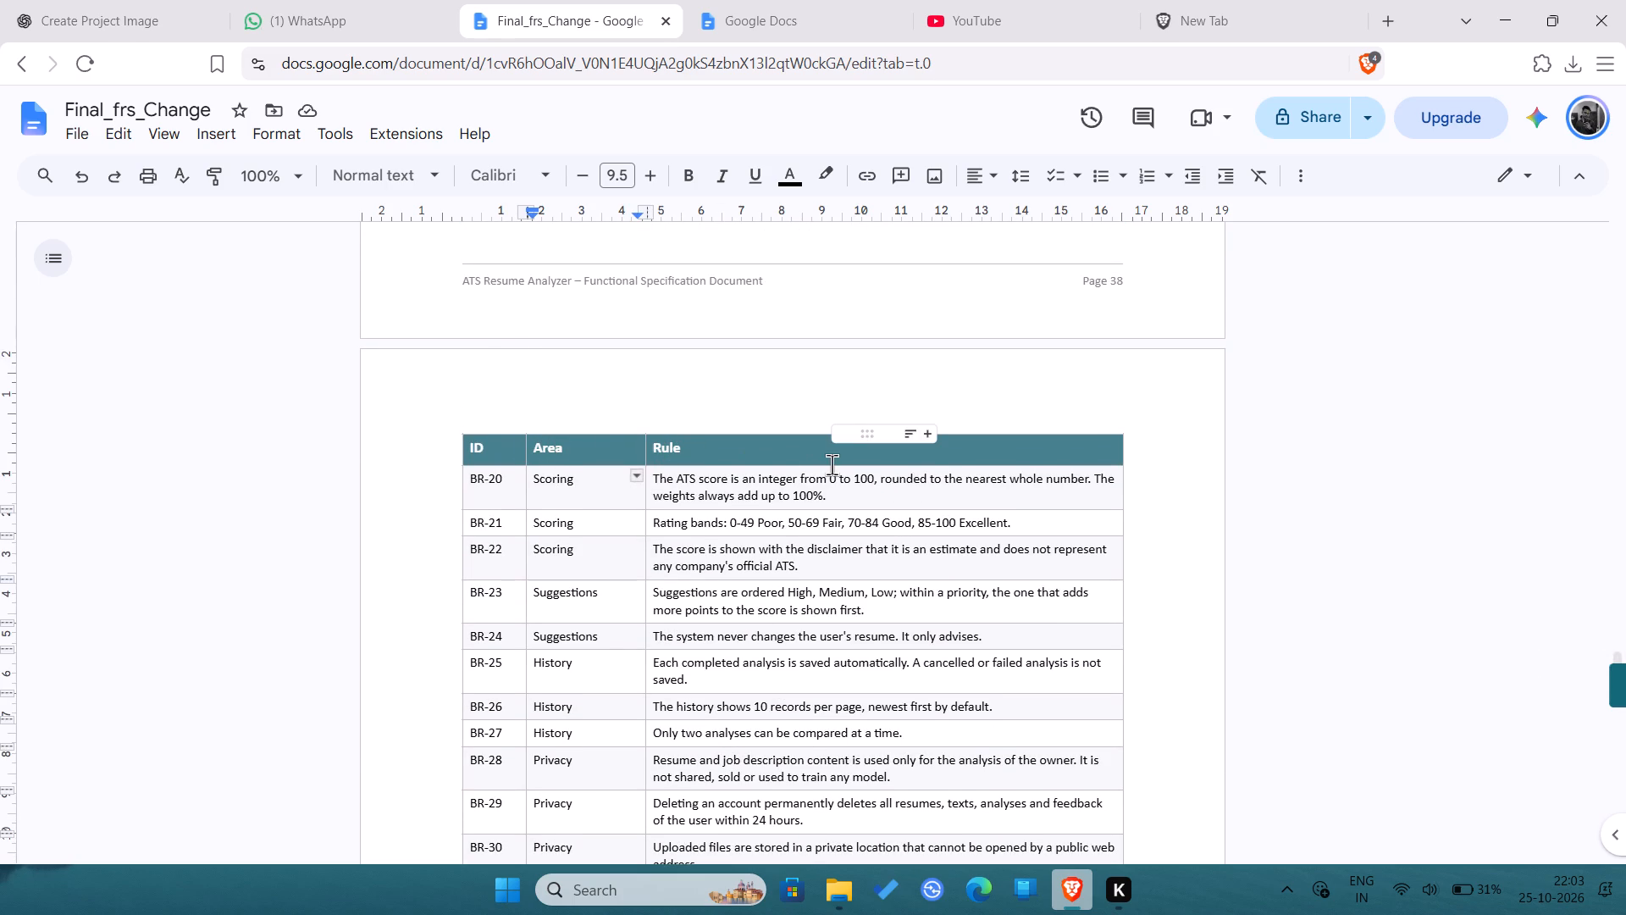
drag(867, 439, 867, 437)
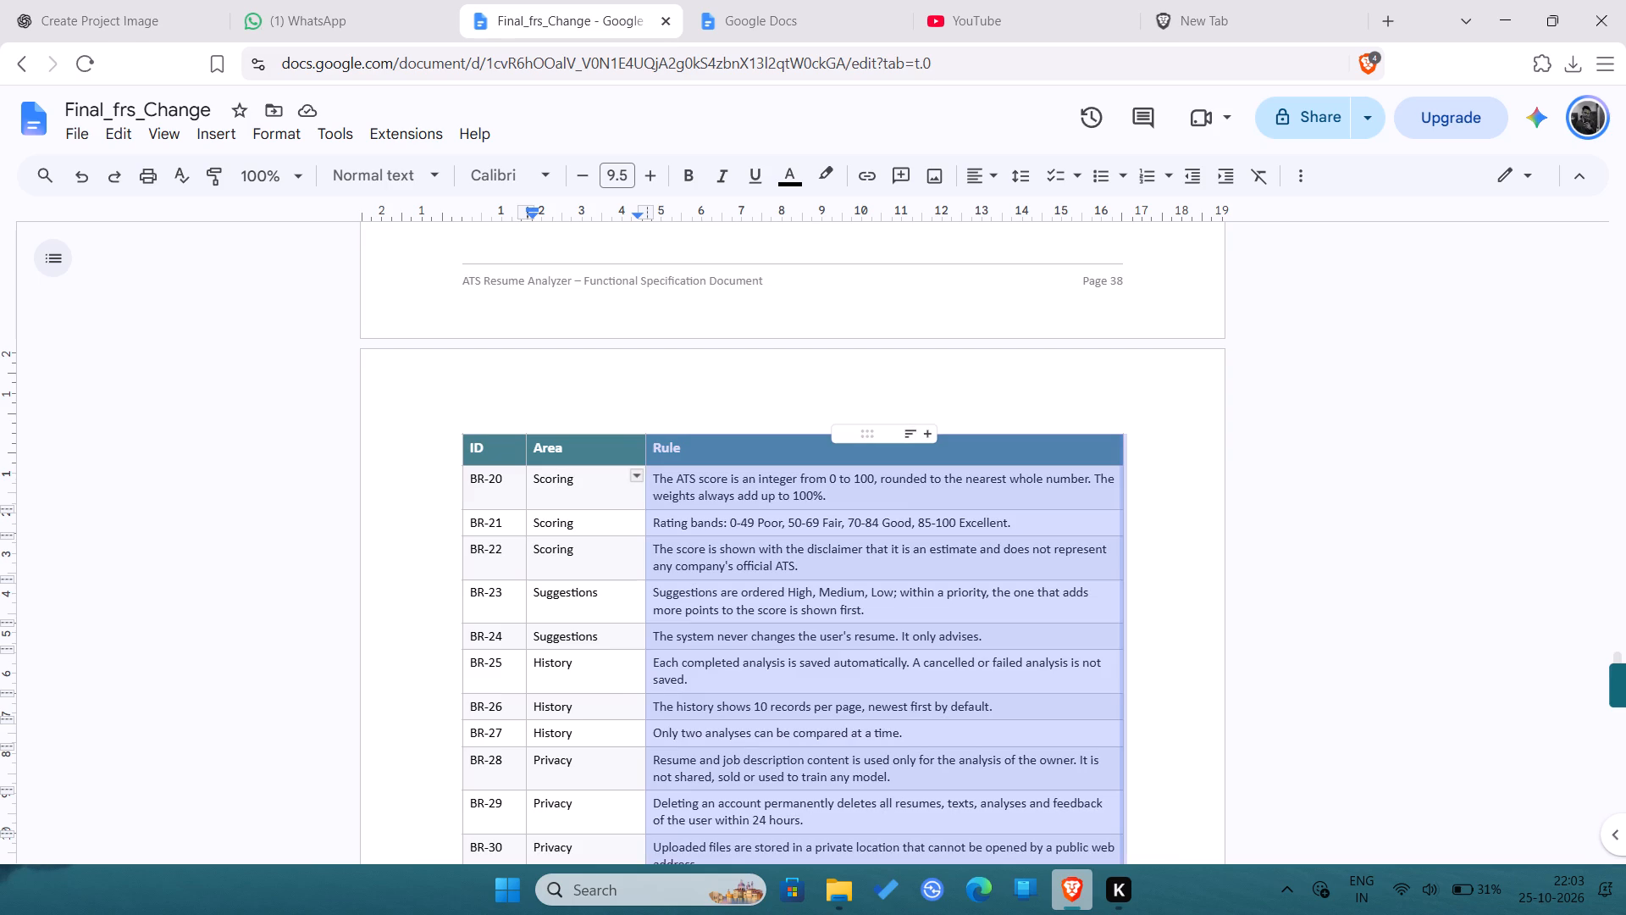
drag(867, 437, 900, 430)
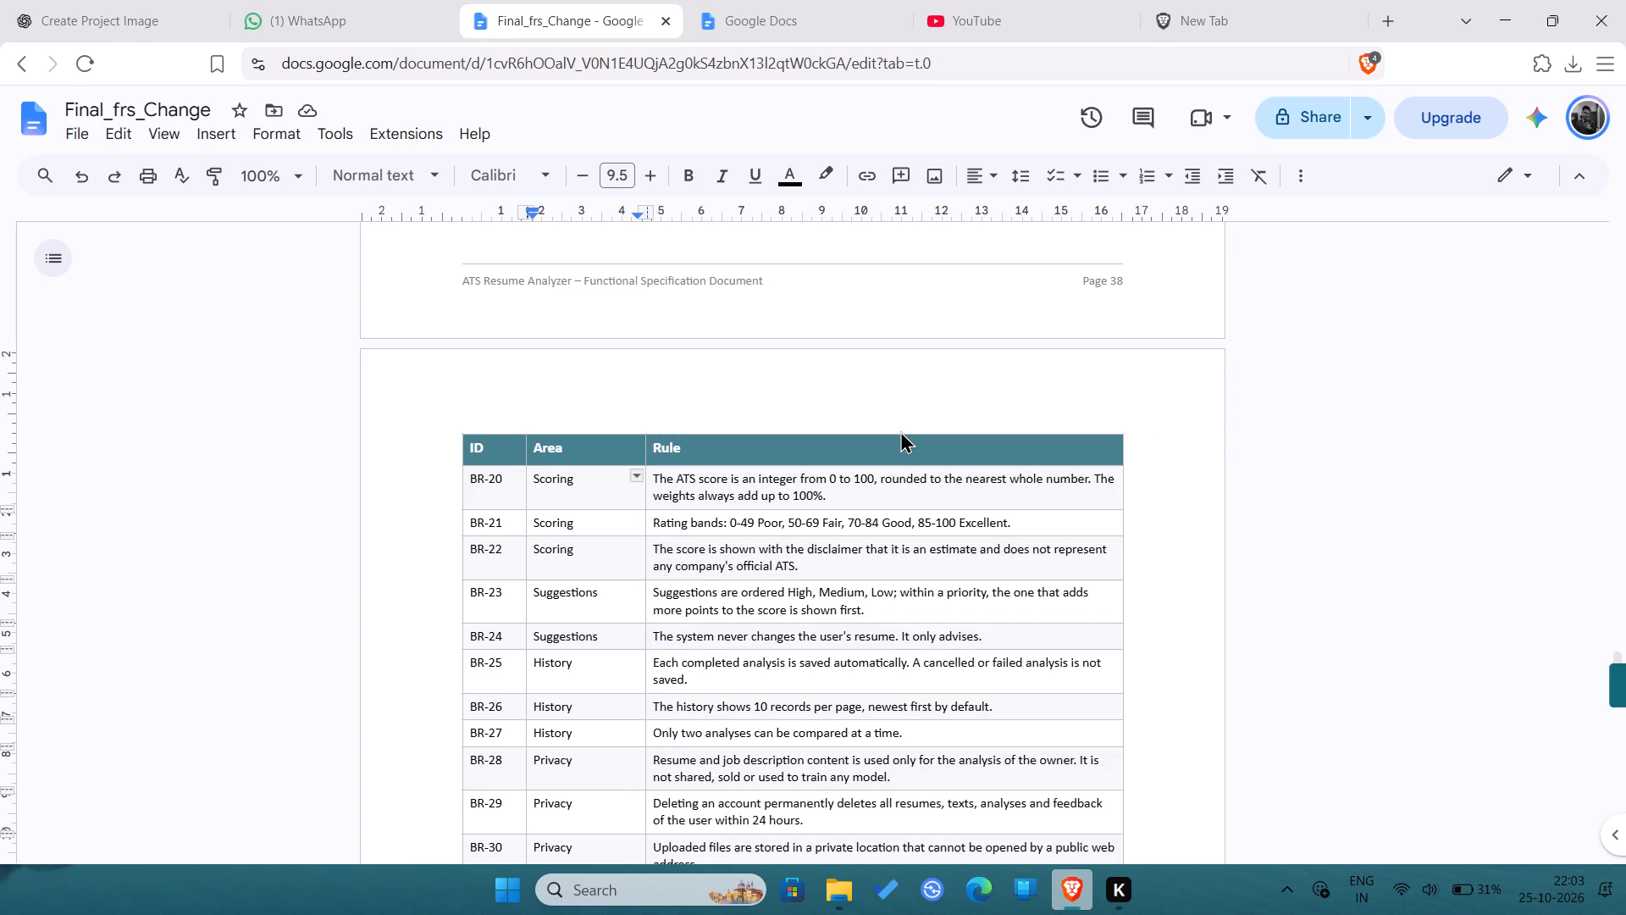
scroll(900, 430, up, 20)
scroll(900, 430, up, 3)
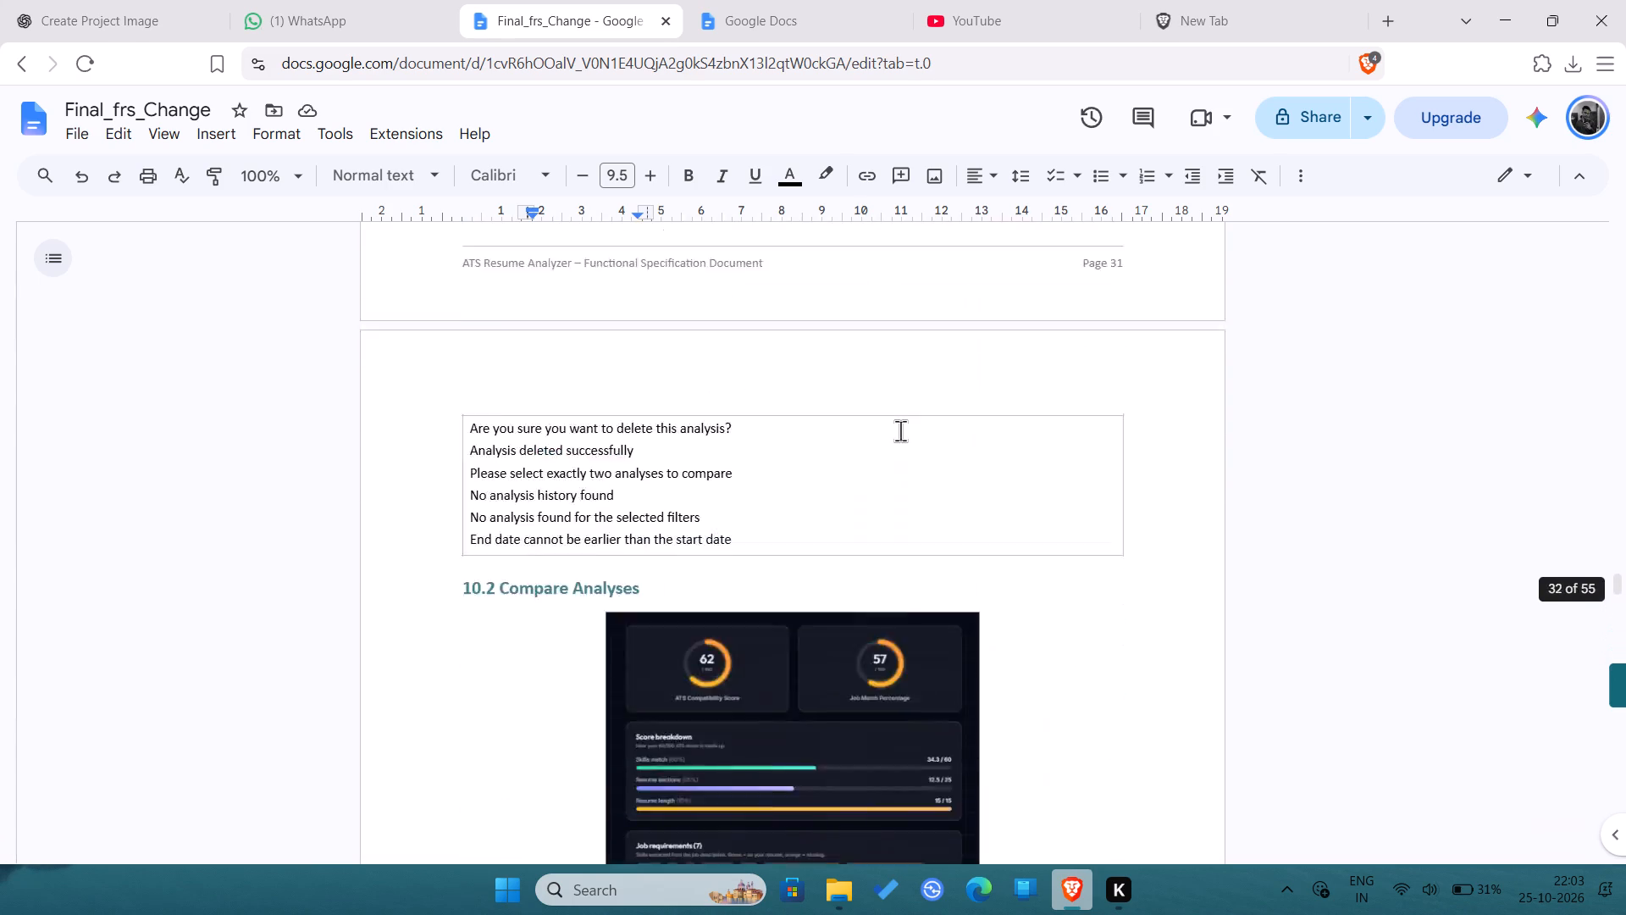
scroll(900, 430, up, 20)
scroll(900, 430, up, 6)
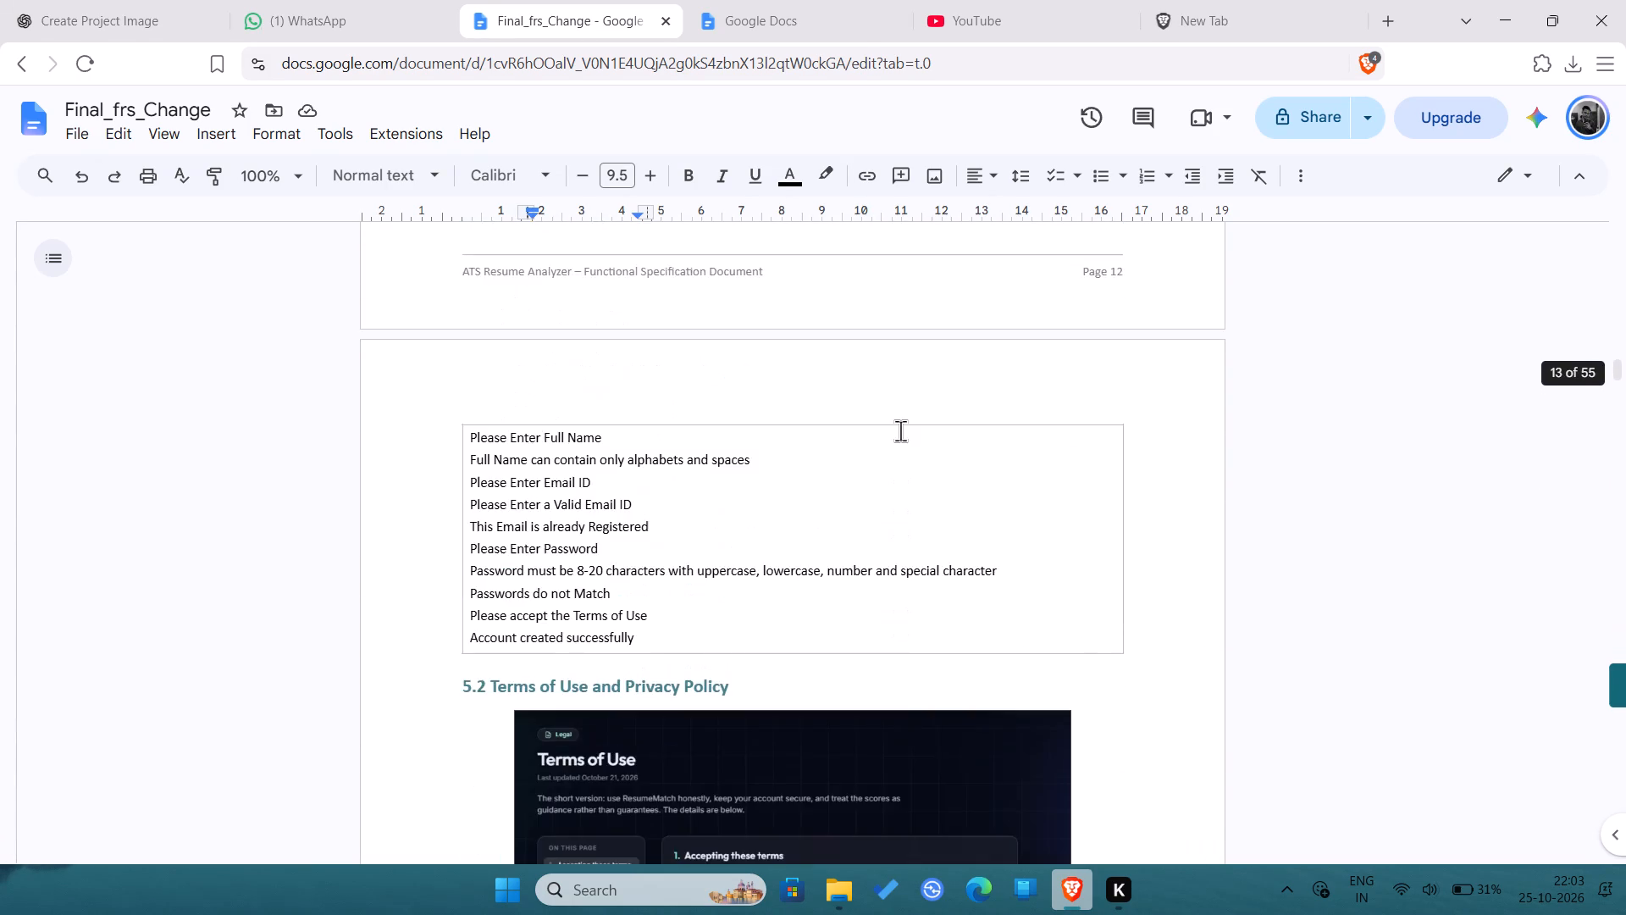
Undo the recent edits to the document, including the figure resizing, back to the Login figure in section 4.1.
key(ctrl+z)
key(ctrl+z)
key(ctrl+z)
key(ctrl+z)
key(ctrl+z)
key(ctrl+z)
key(ctrl+z)
key(ctrl+z)
key(ctrl+z)
key(ctrl+z)
key(ctrl+z)
key(ctrl+z)
key(ctrl+z)
key(ctrl+z)
key(ctrl+z)
key(ctrl+z)
key(ctrl+z)
key(ctrl+z)
key(ctrl+z)
key(ctrl+z)
key(ctrl+z)
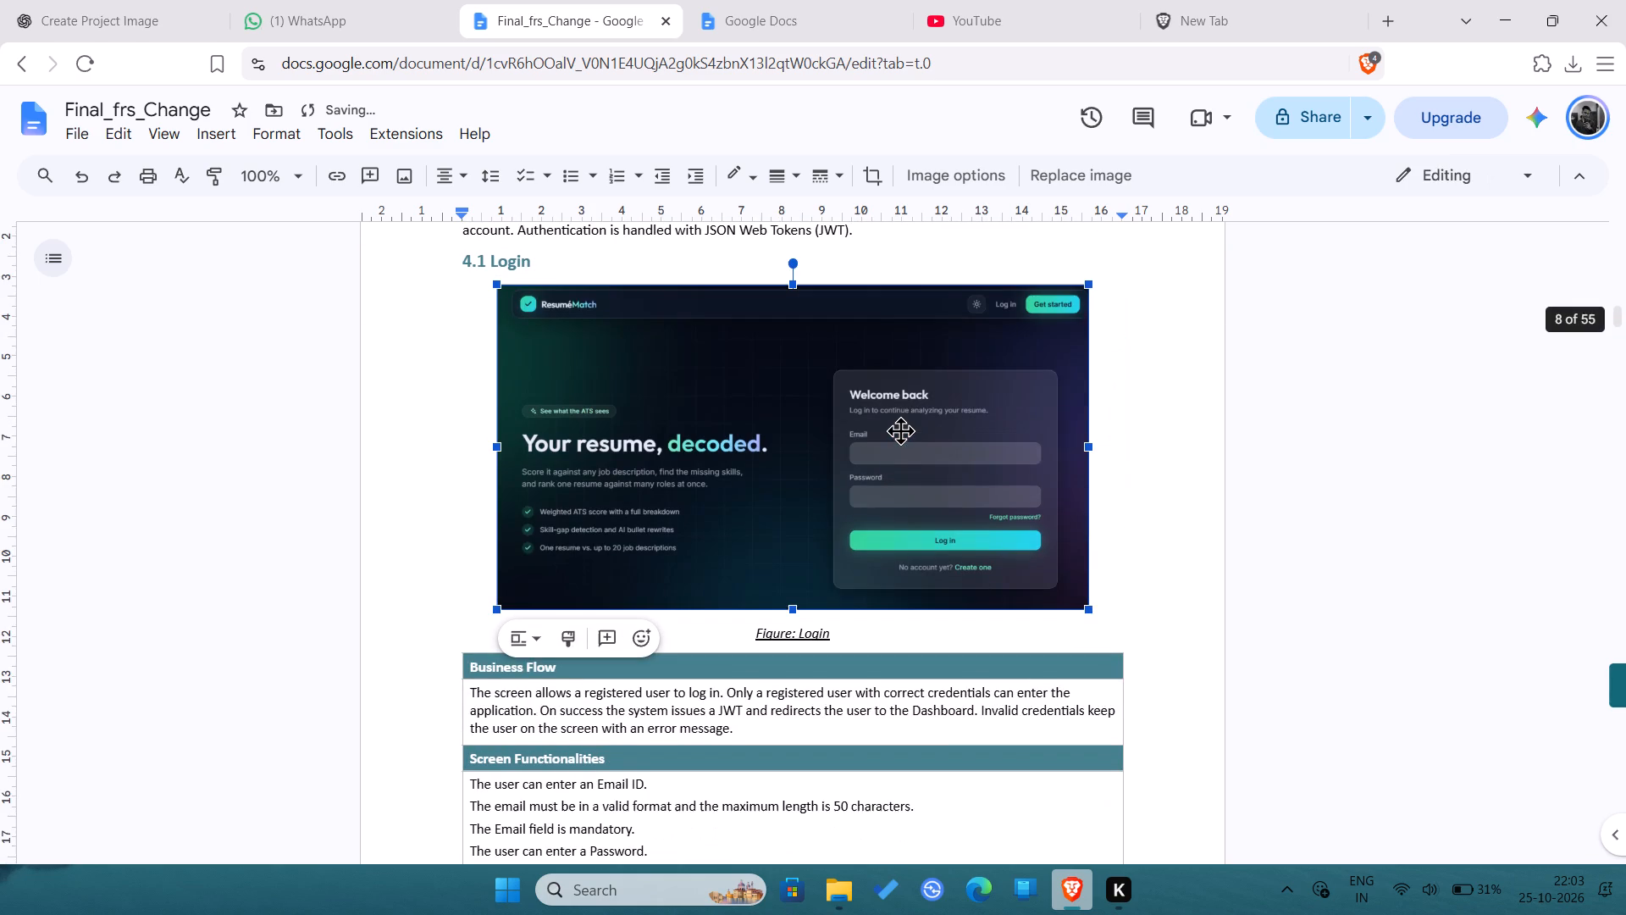
Close the Final_frs_Change document and Google Docs home browser tabs.
click(674, 17)
click(672, 17)
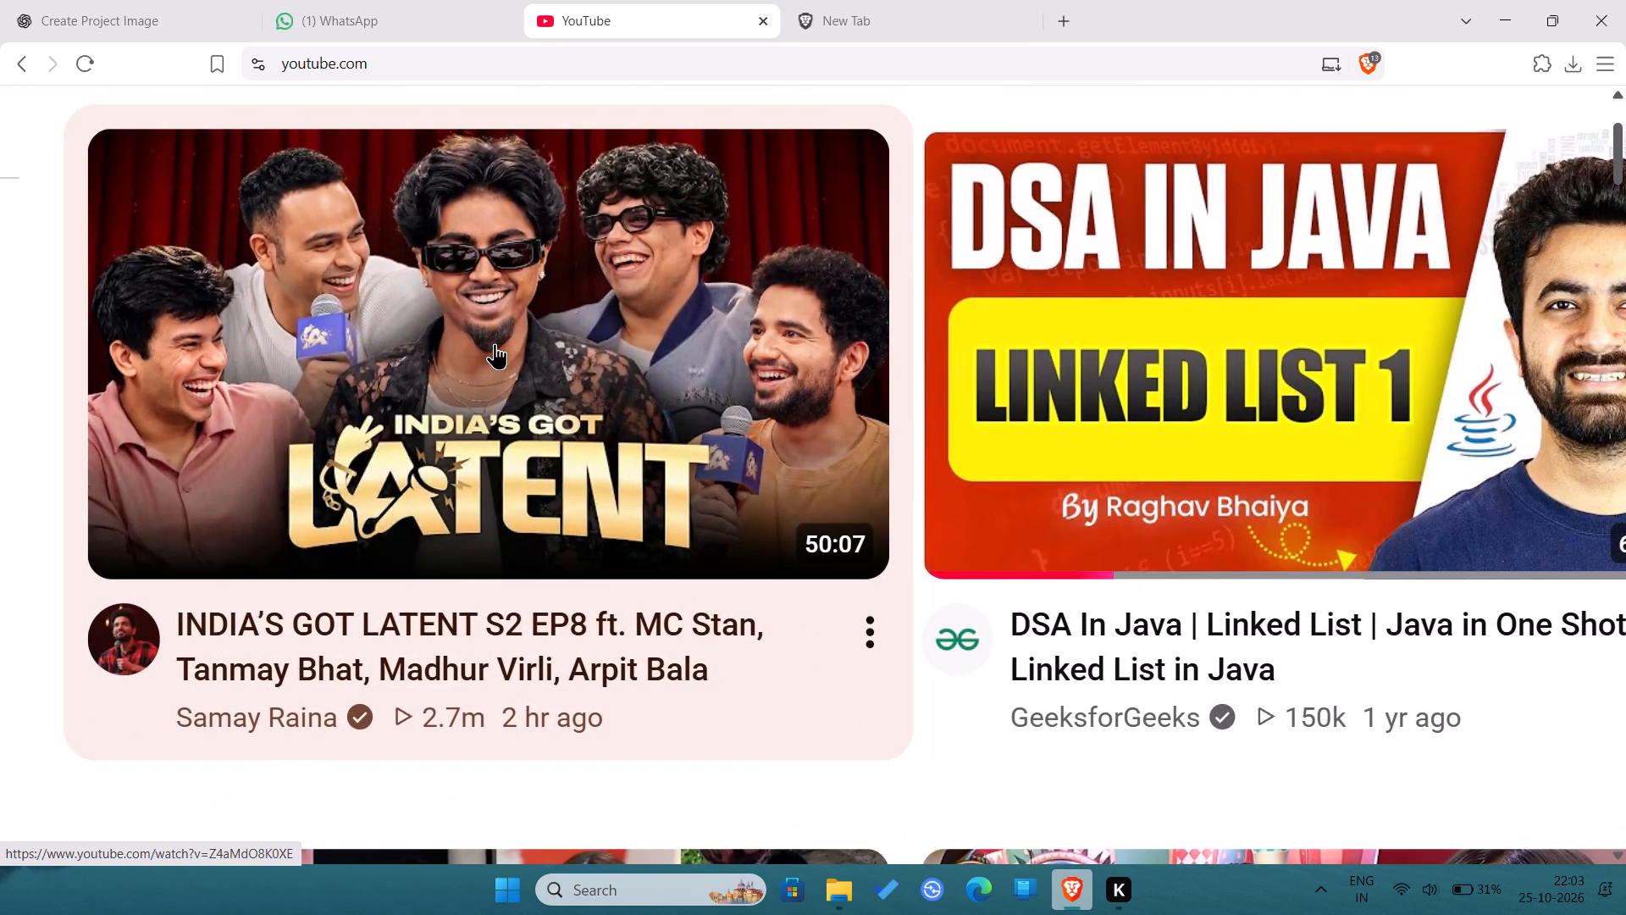
Skim the inline preview of the India's Got Latent S2 EP8 video, moving back towards its beginning.
click(330, 552)
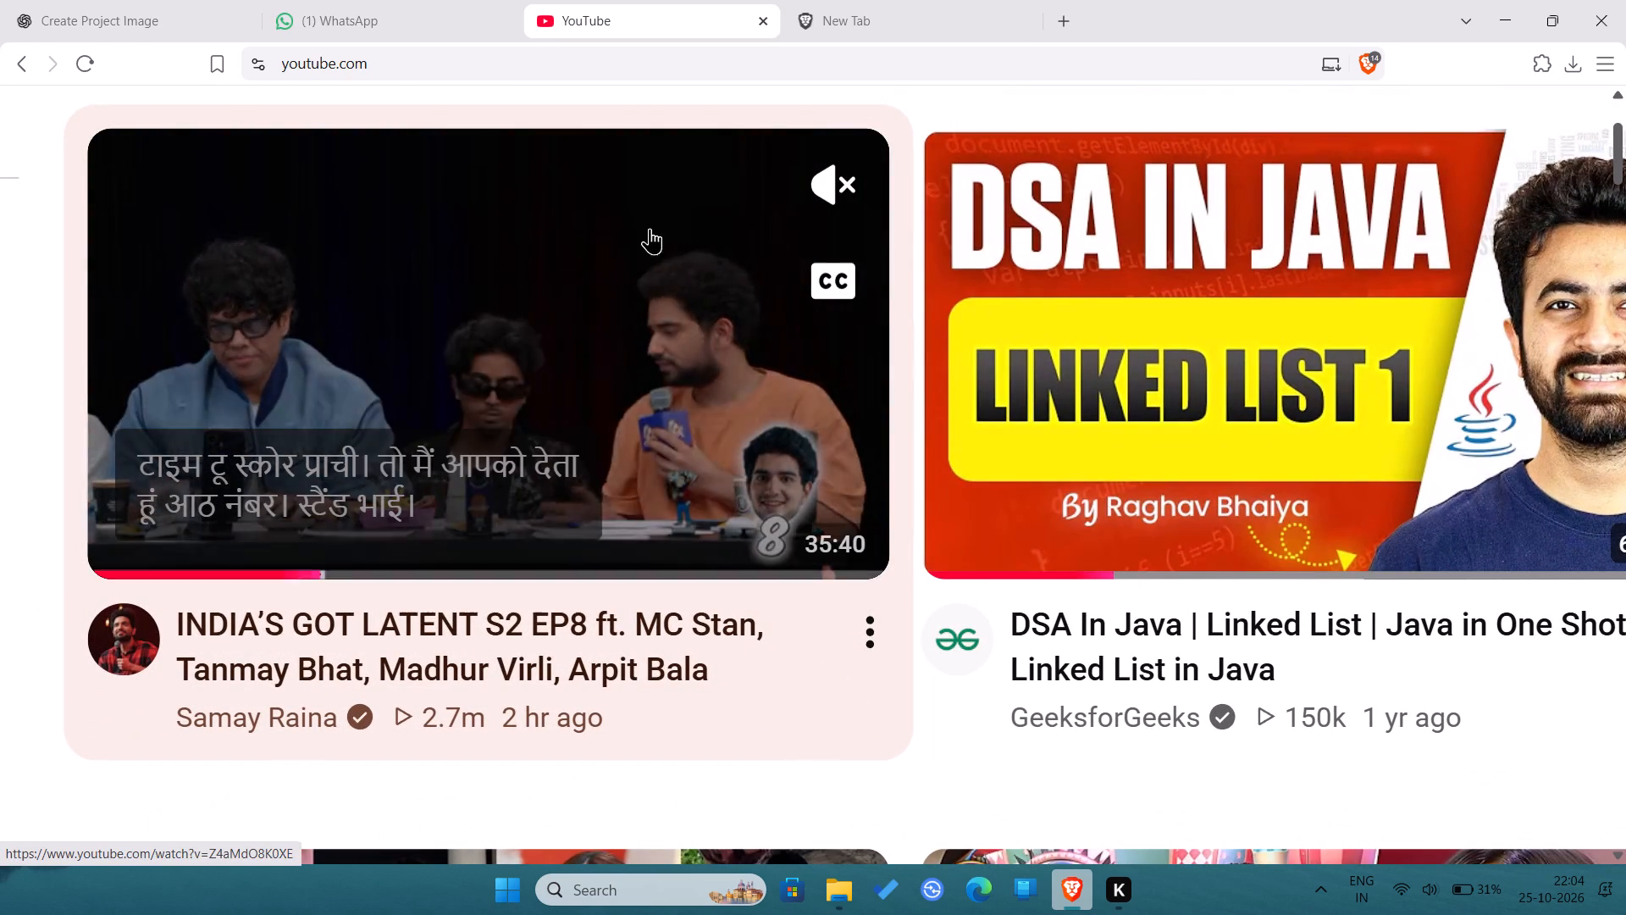
drag(185, 557, 111, 540)
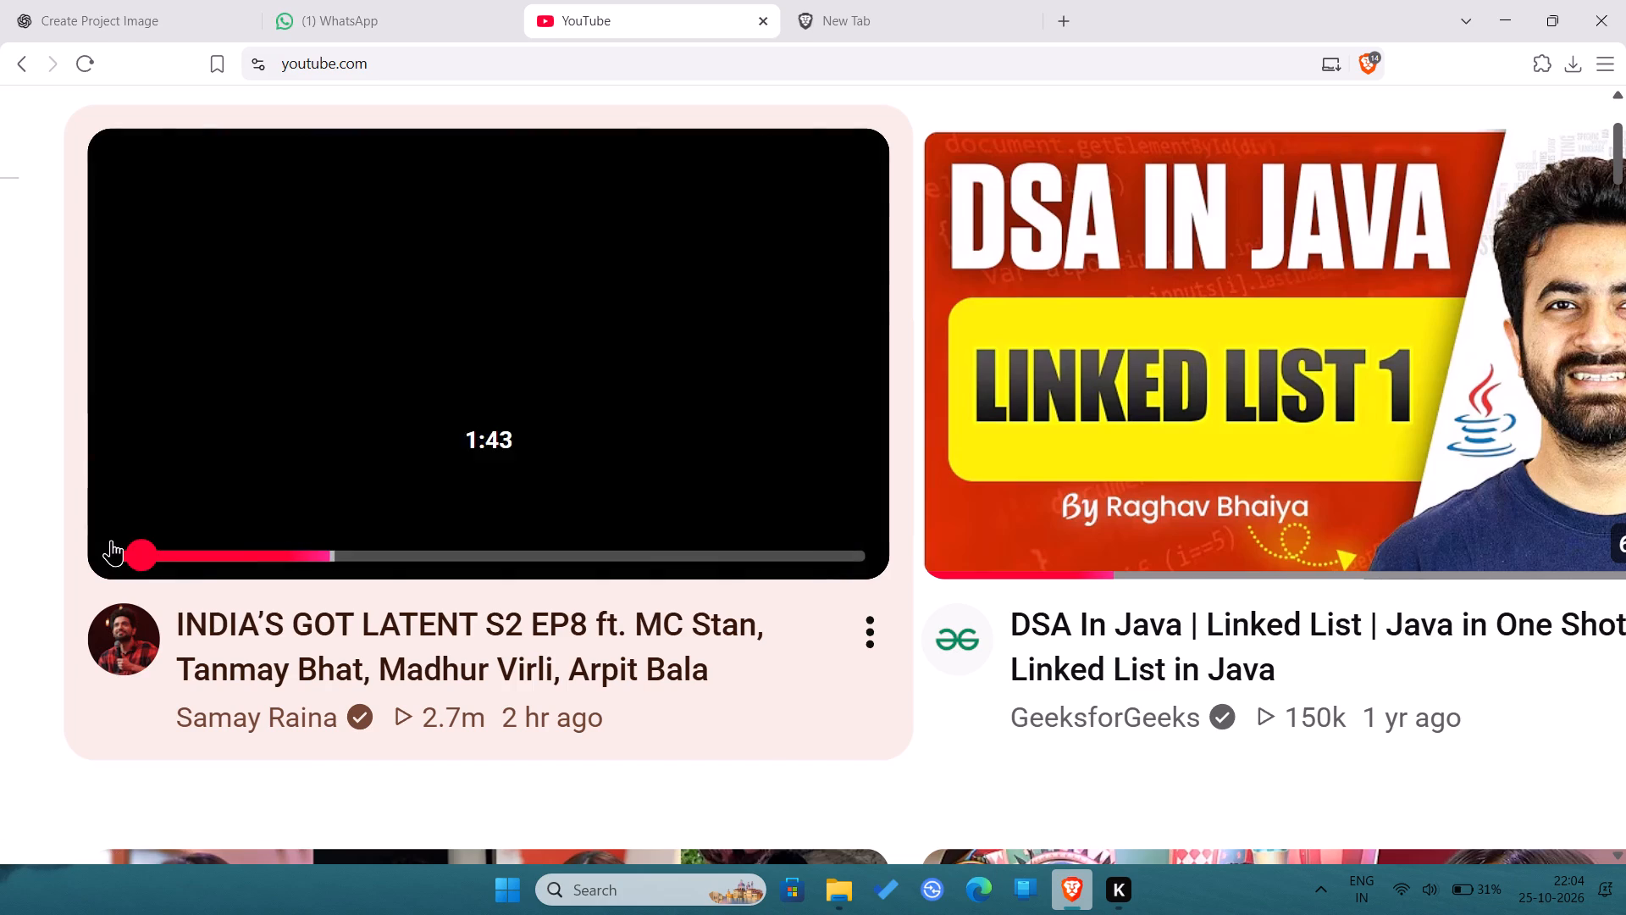
drag(111, 540, 109, 540)
scroll(578, 223, up, 3)
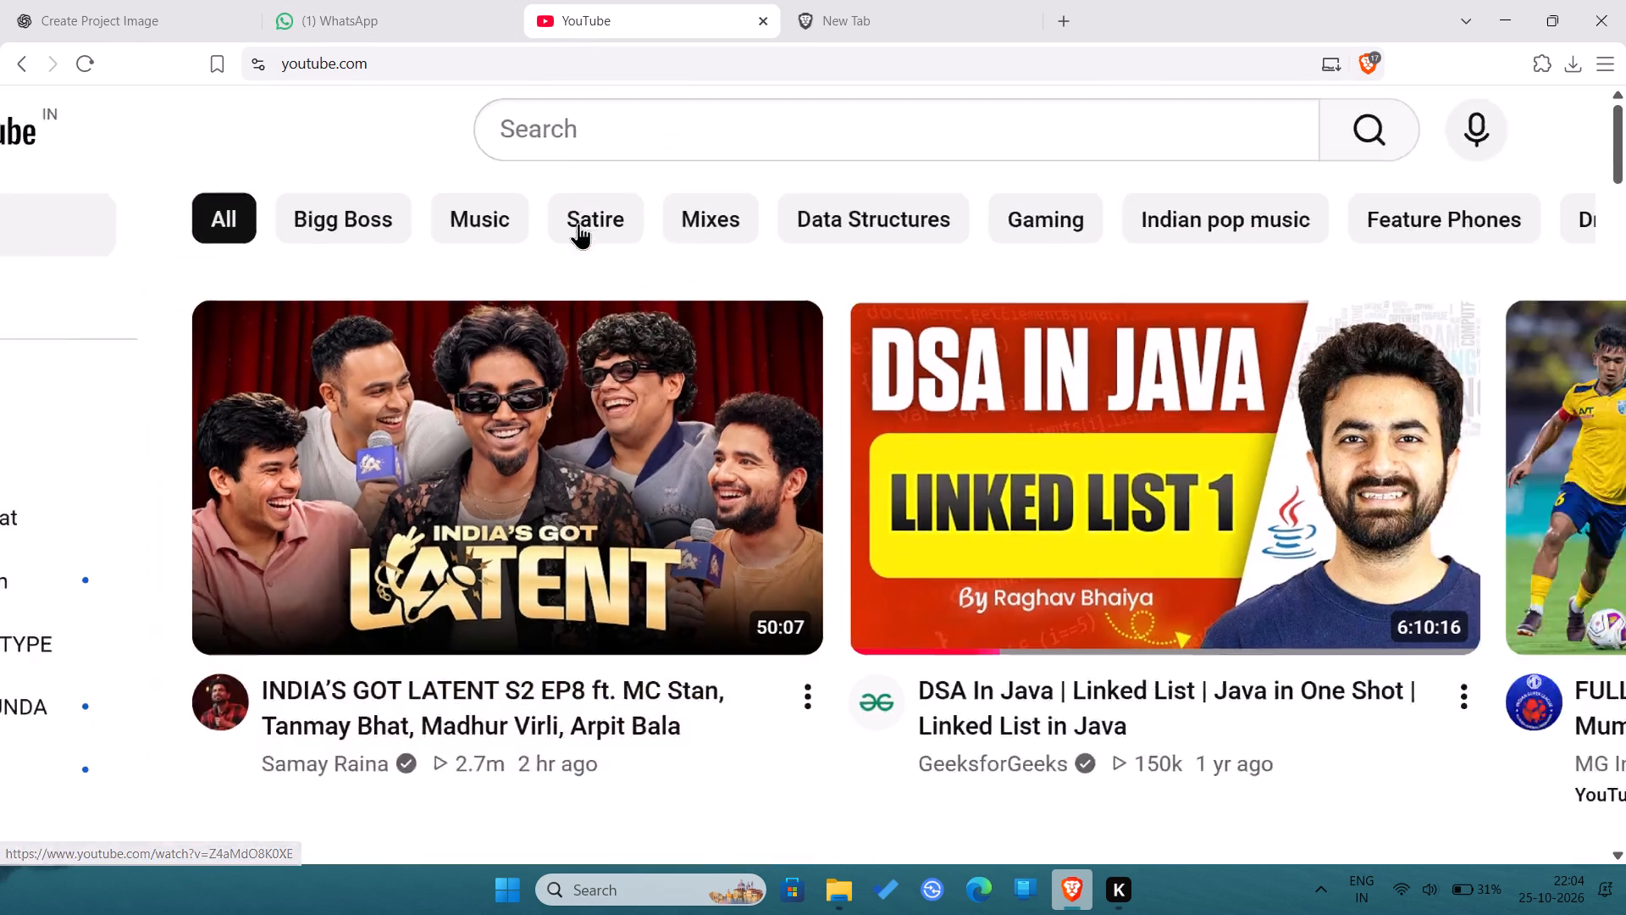
Look through the recommended videos and Shorts on the YouTube home feed.
click(868, 0)
click(685, 12)
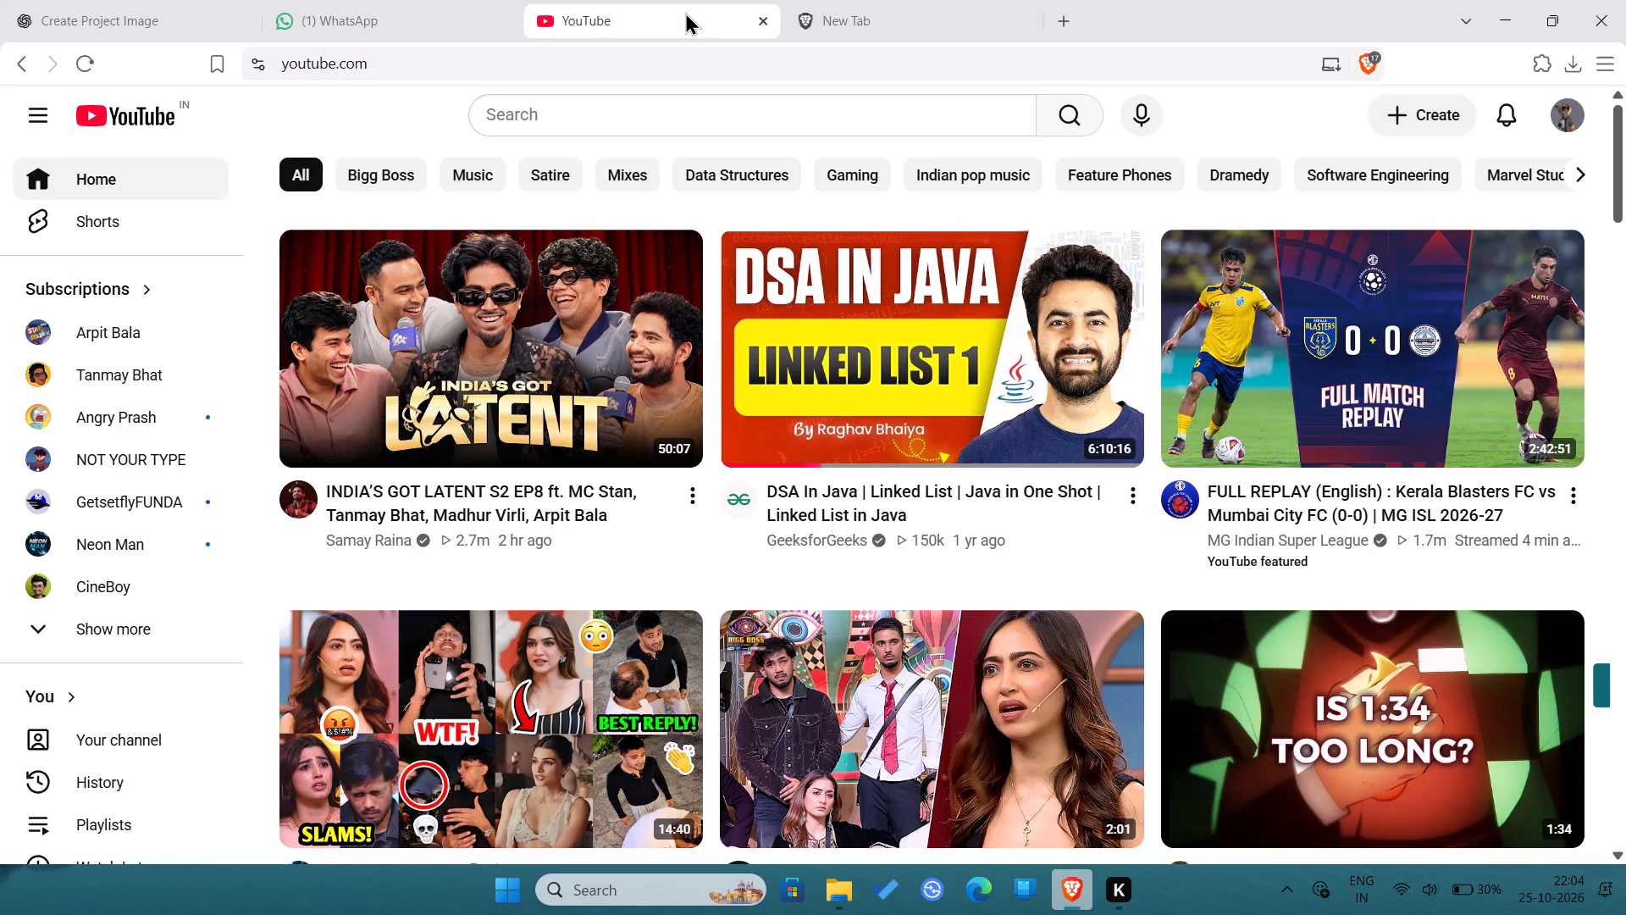
scroll(739, 330, down, 1)
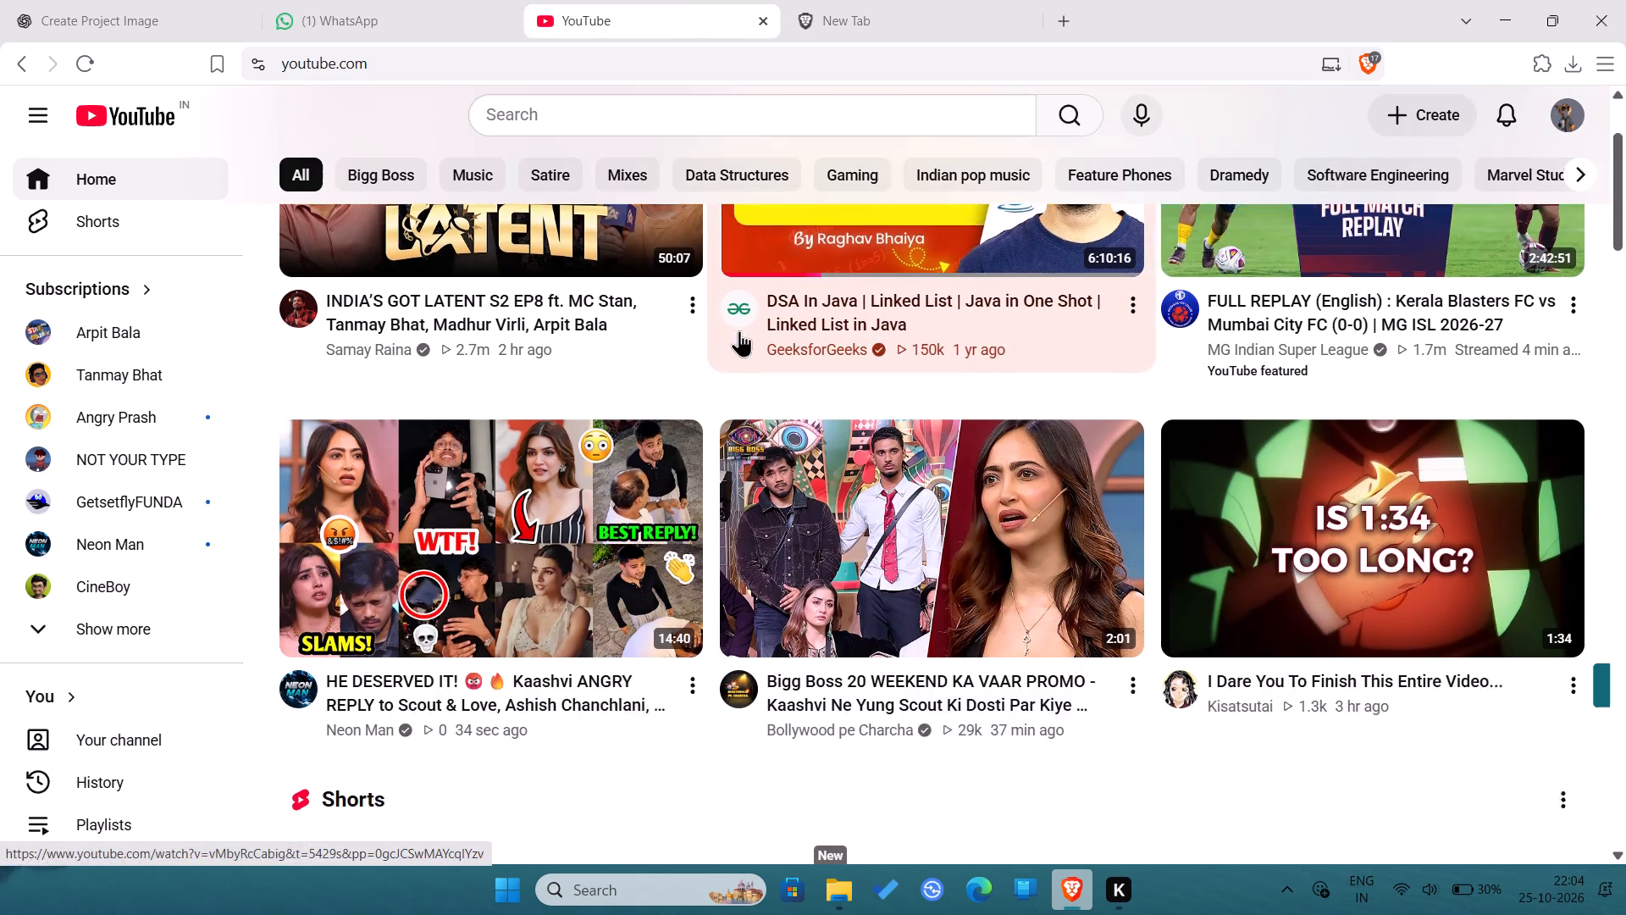
scroll(739, 330, down, 2)
scroll(968, 430, down, 2)
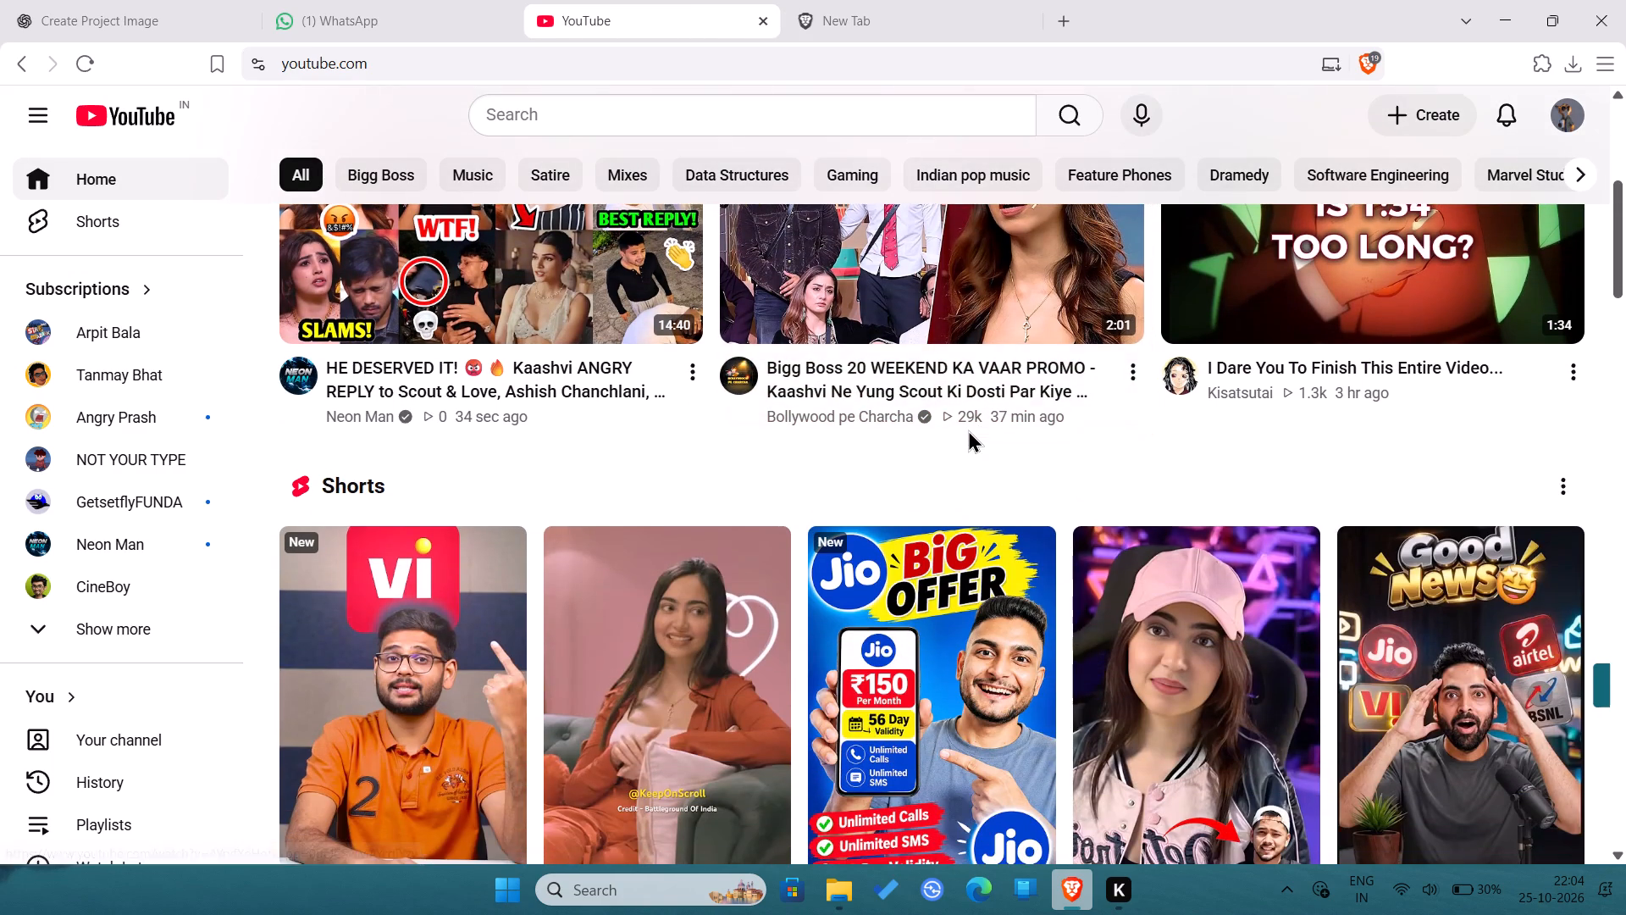
scroll(968, 430, down, 5)
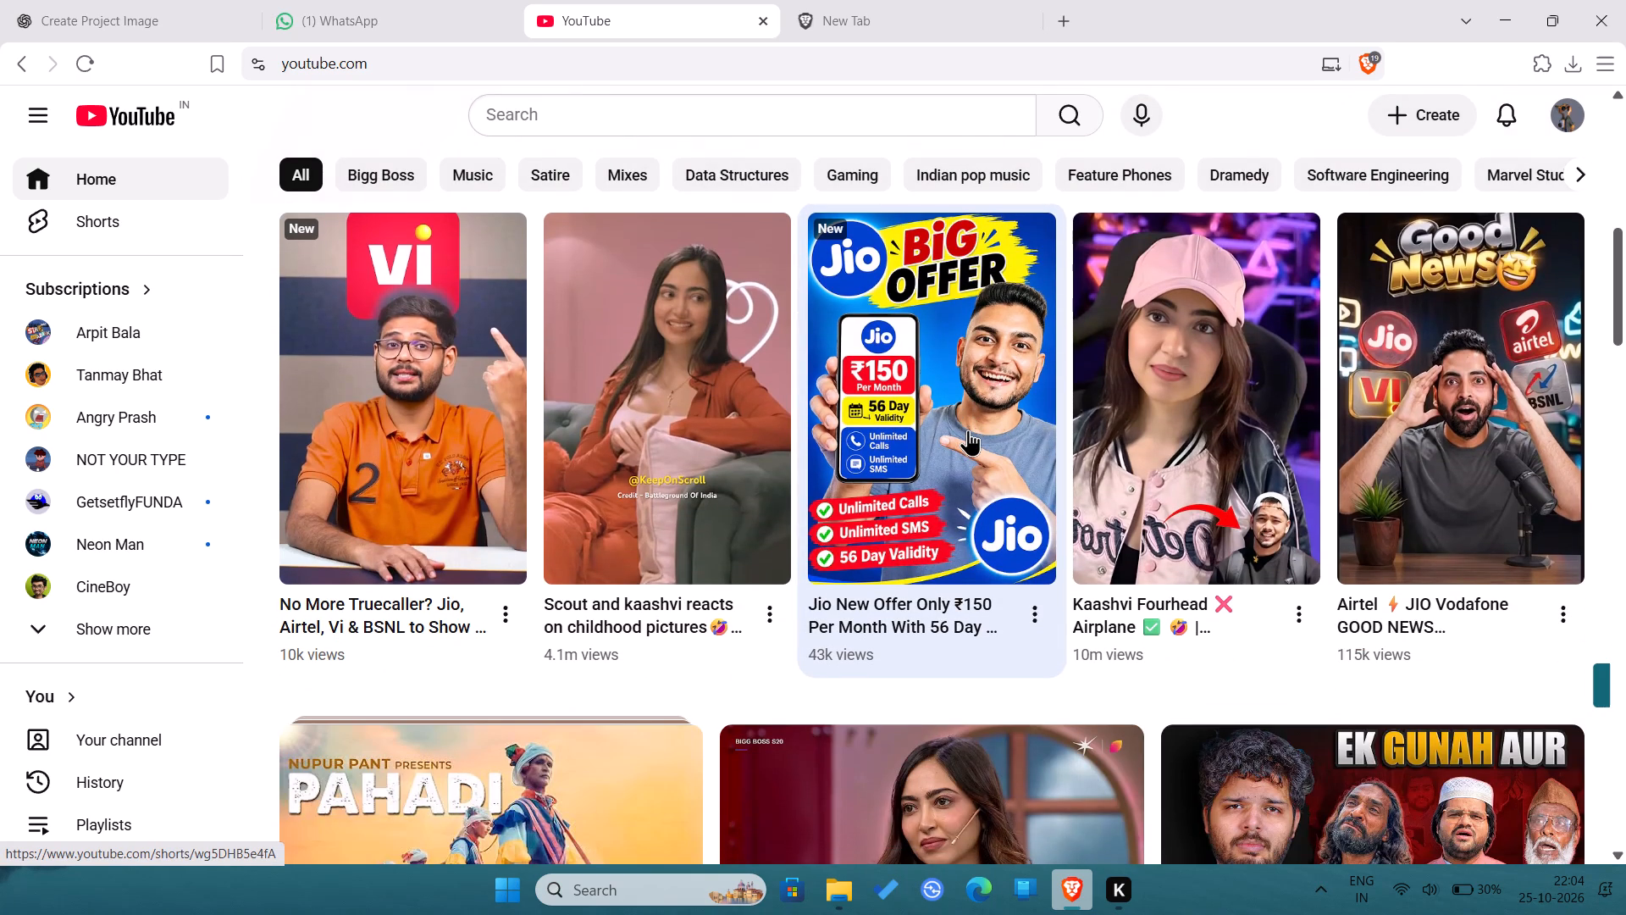
scroll(968, 430, down, 1)
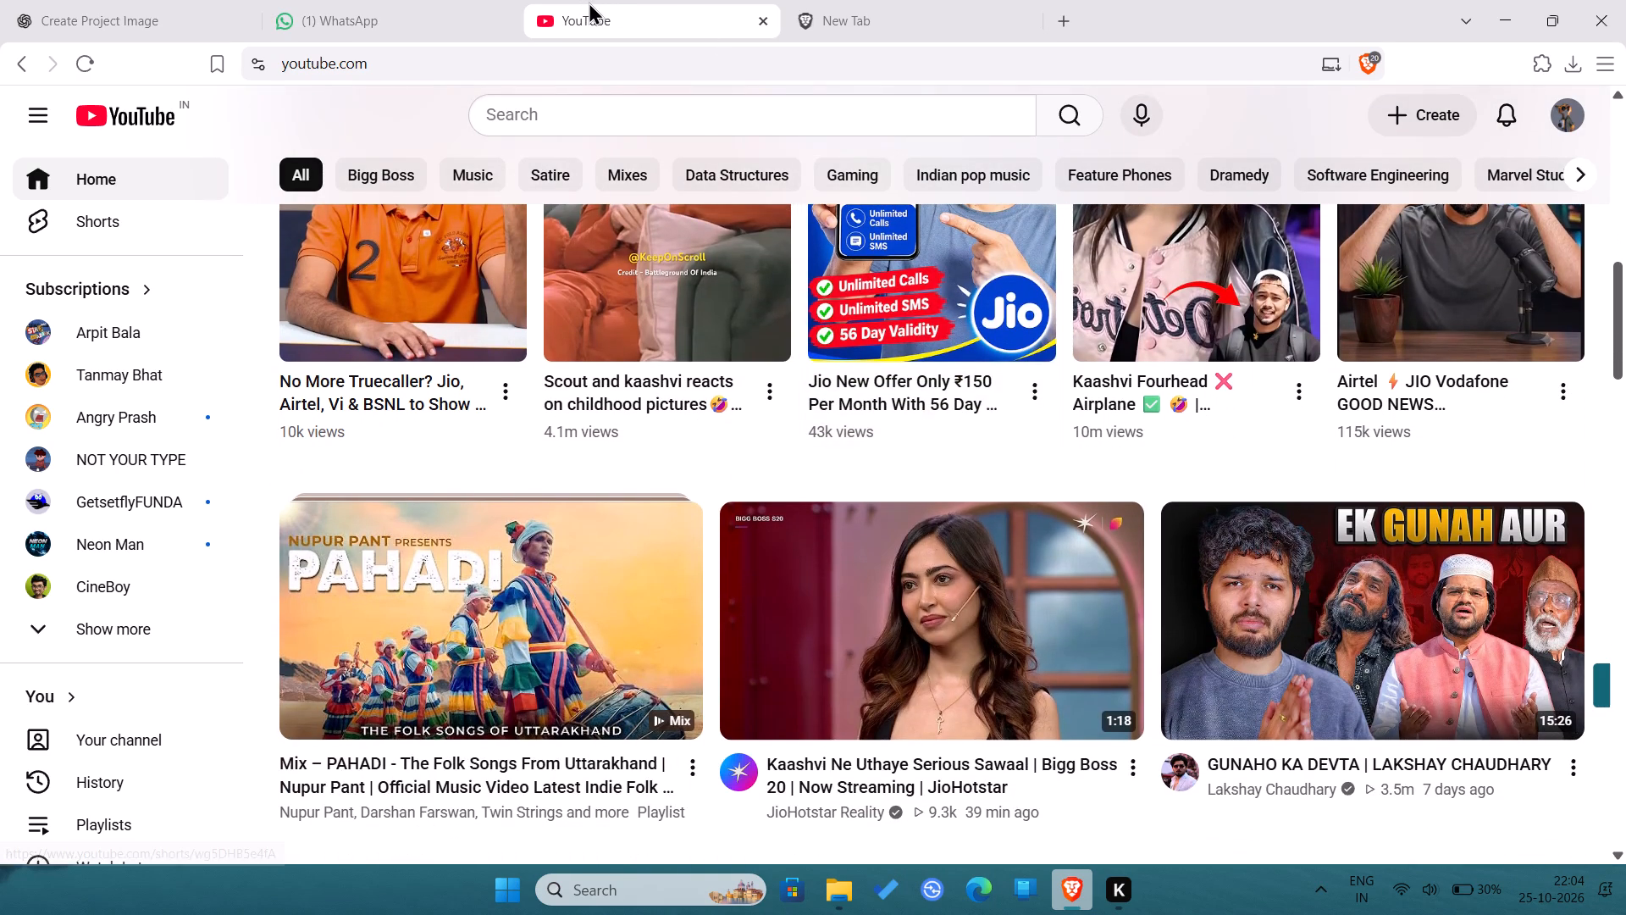
Close the YouTube browser tab.
key(ctrl+w)
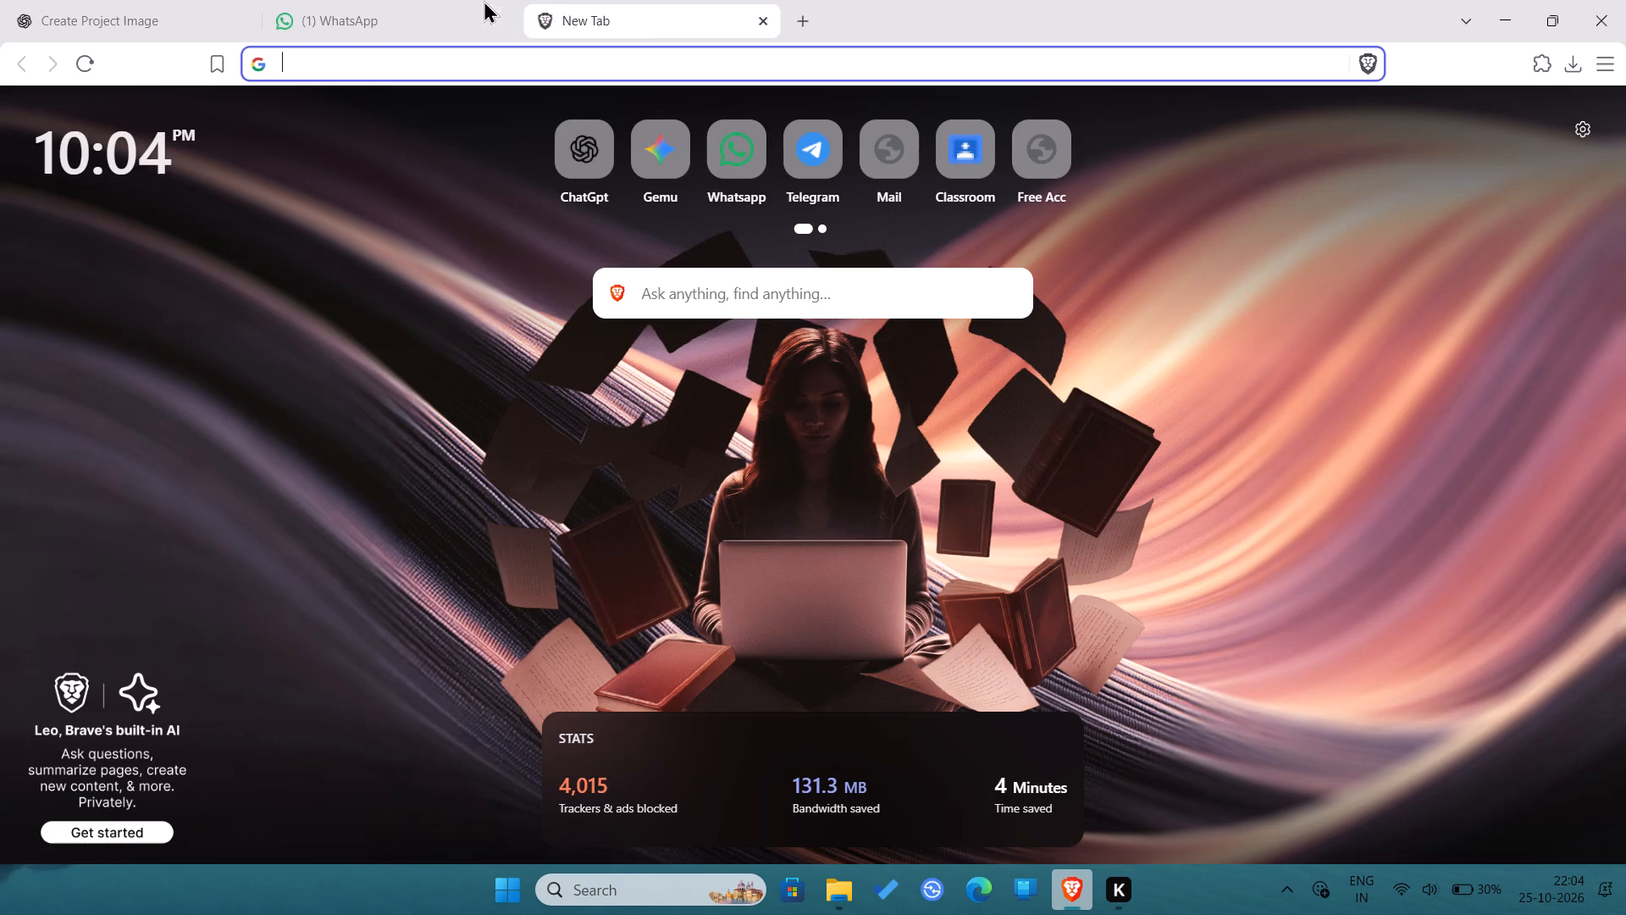